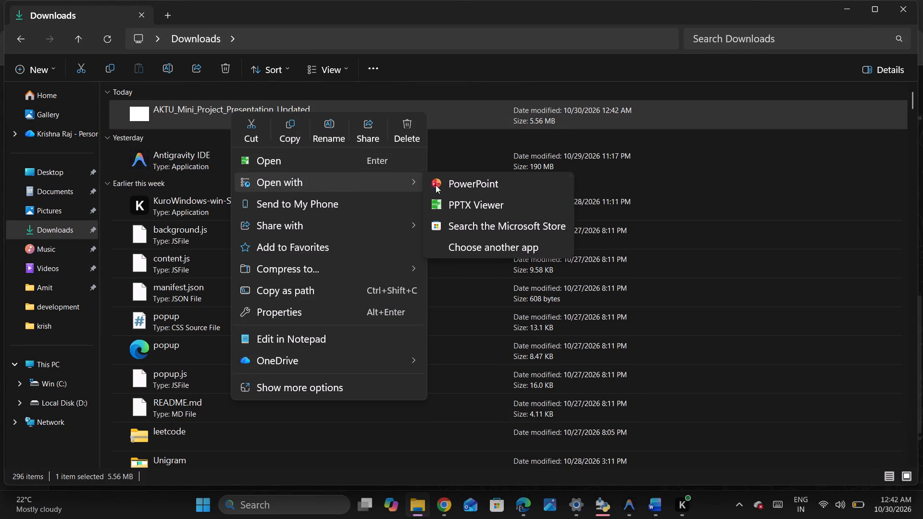
# Open the AKTU_Mini_Project_Presentation_Updated file from the Downloads folder with PowerPoint.
pyautogui.click(452, 182)
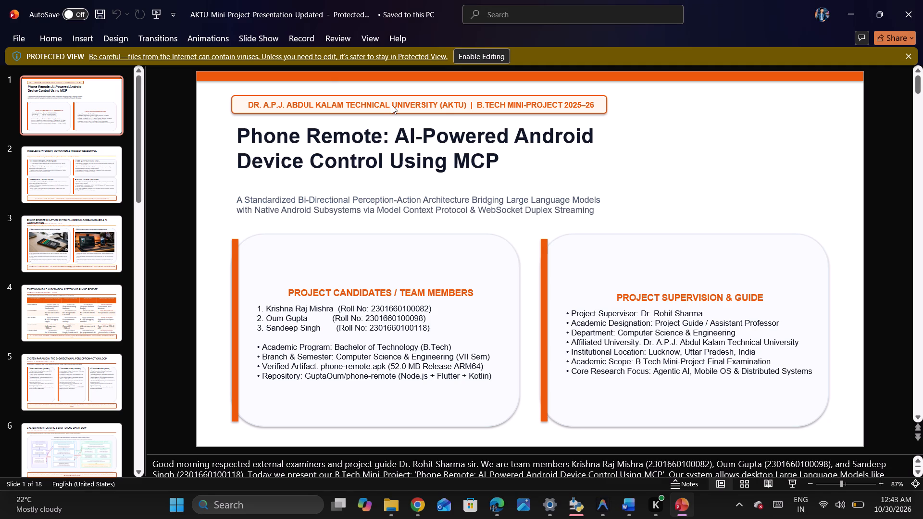
# Look over slides 2 and 3 and enable editing of the protected presentation.
pyautogui.click(79, 165)
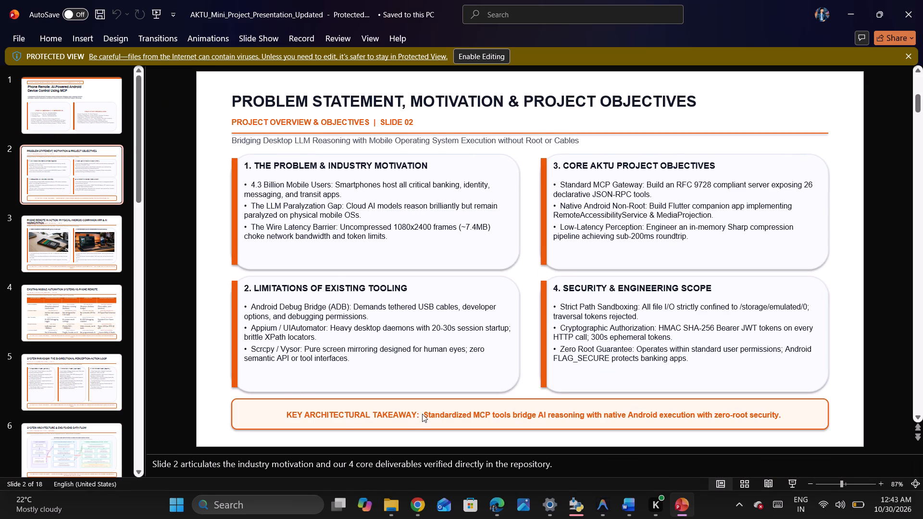
pyautogui.click(70, 241)
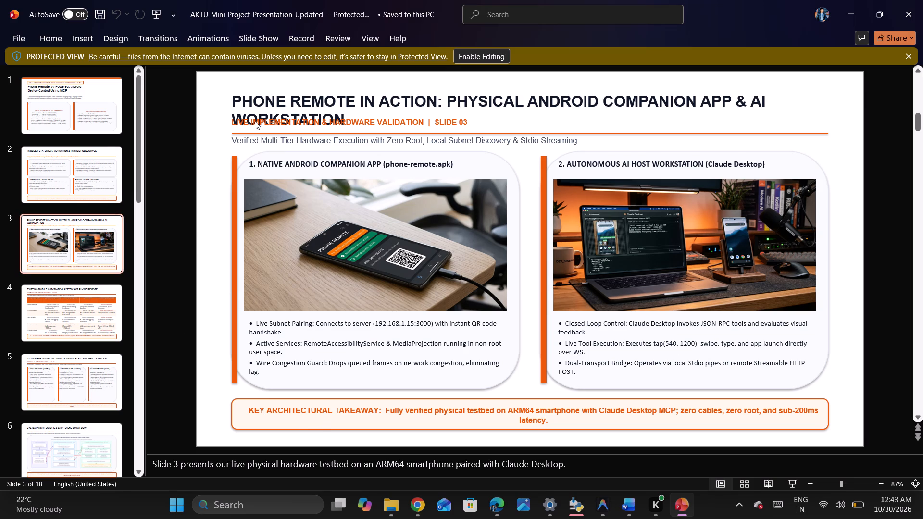
pyautogui.click(471, 55)
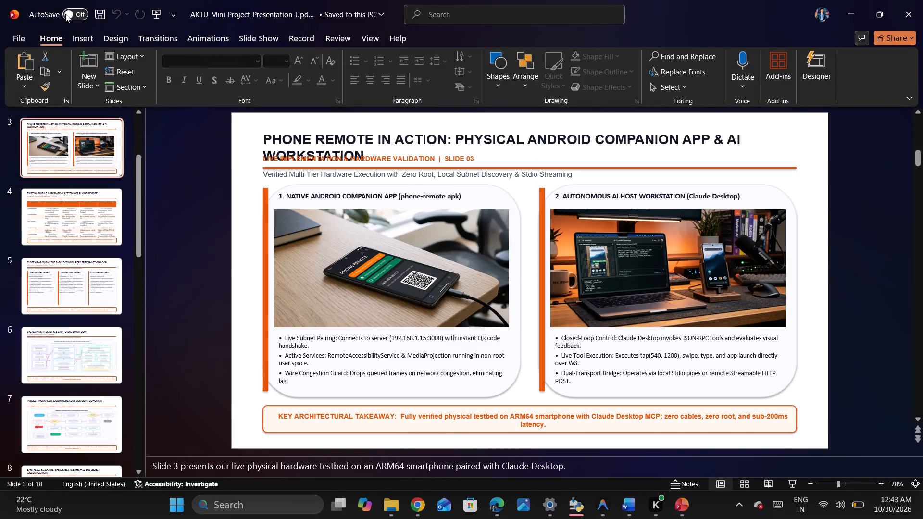
# Turn on AutoSave by uploading the presentation to the personal OneDrive, and dismiss the version history tip.
pyautogui.click(65, 14)
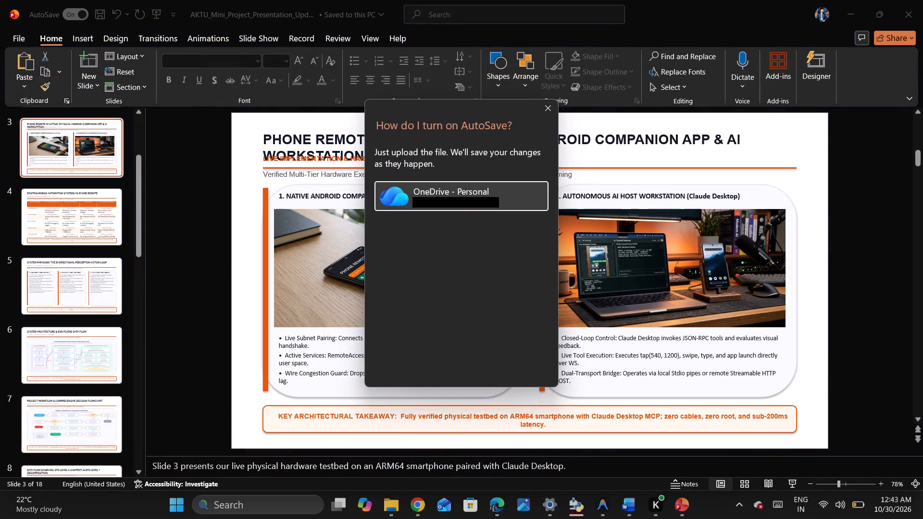
pyautogui.click(437, 196)
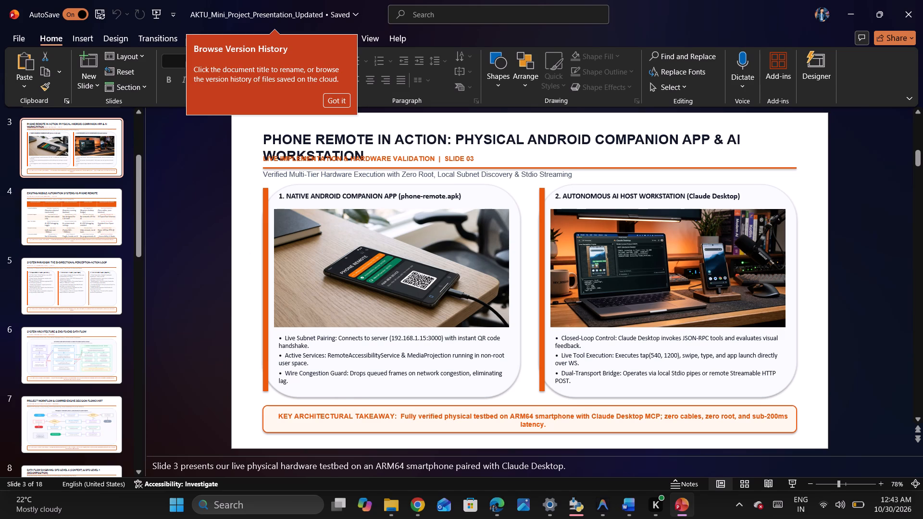
pyautogui.click(332, 103)
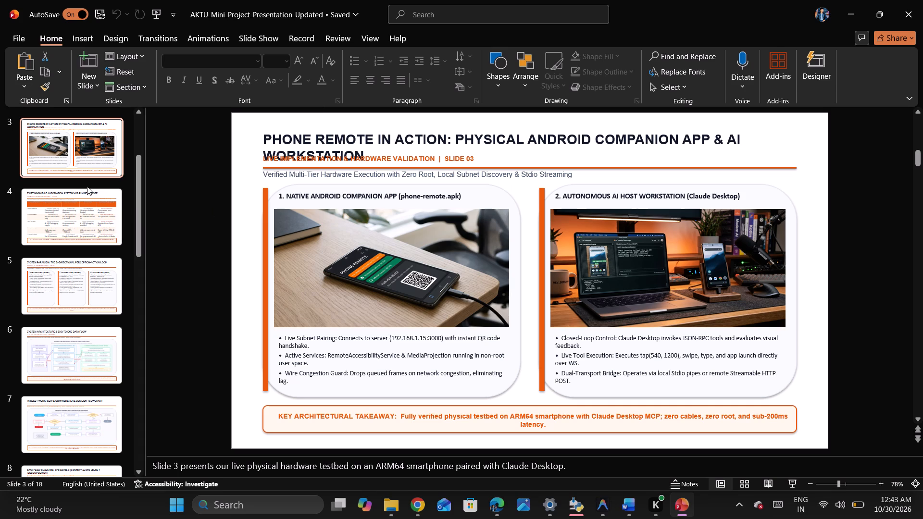
# Check slides 4 and 3, and select the AKTU B.Tech Mini-Project banner above the title on slide 1.
pyautogui.click(73, 201)
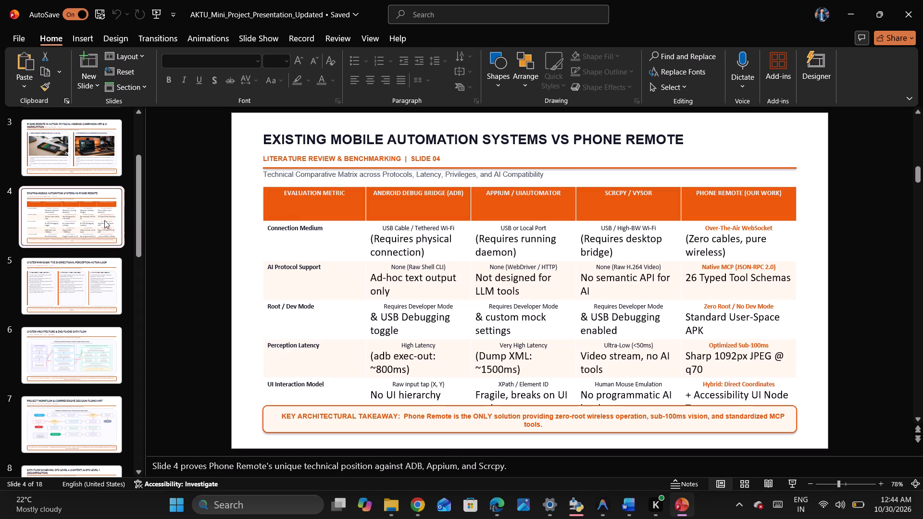
pyautogui.click(56, 158)
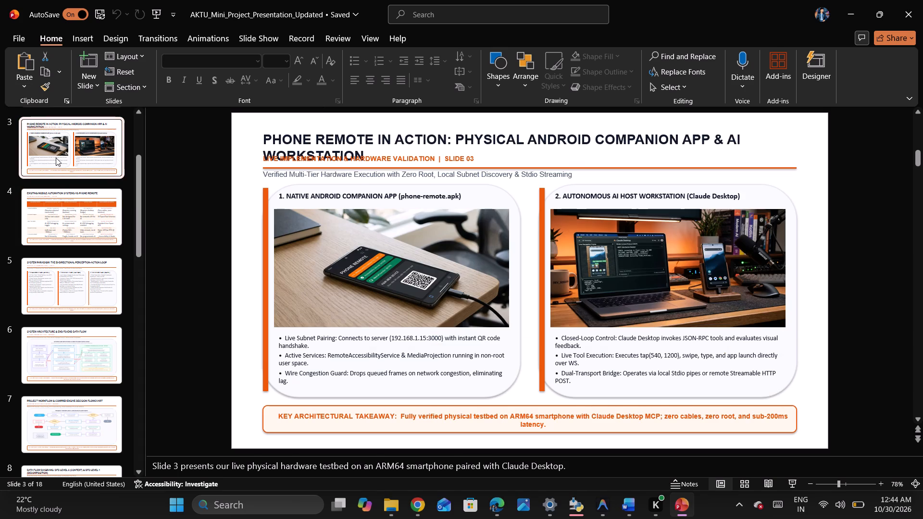
pyautogui.scroll(10, 51, 161)
pyautogui.click(60, 153)
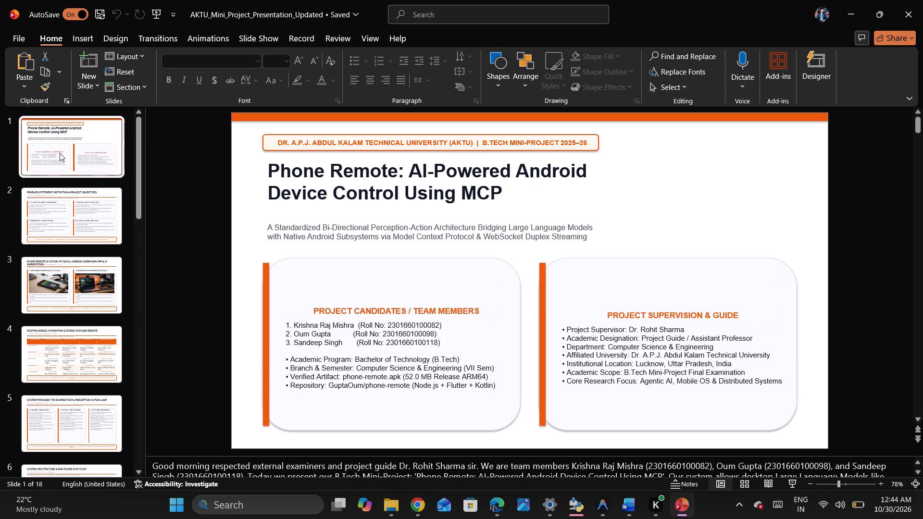
pyautogui.click(405, 141)
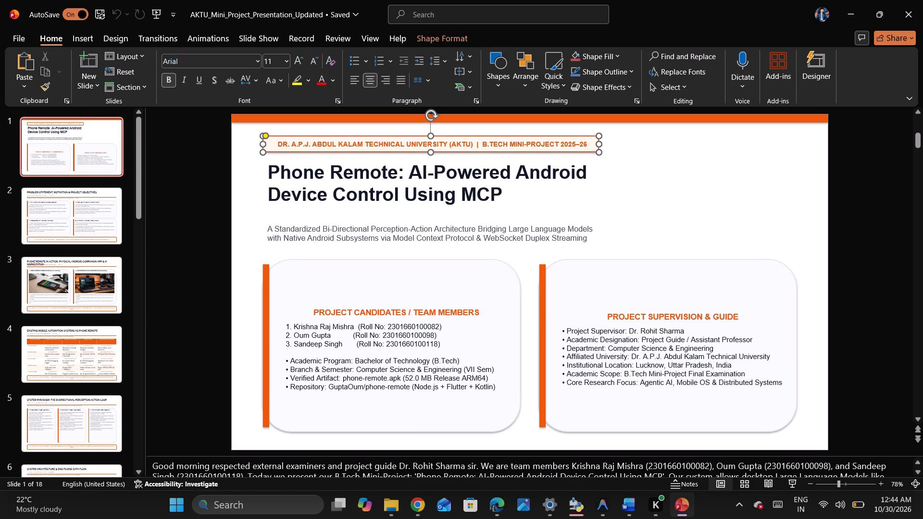
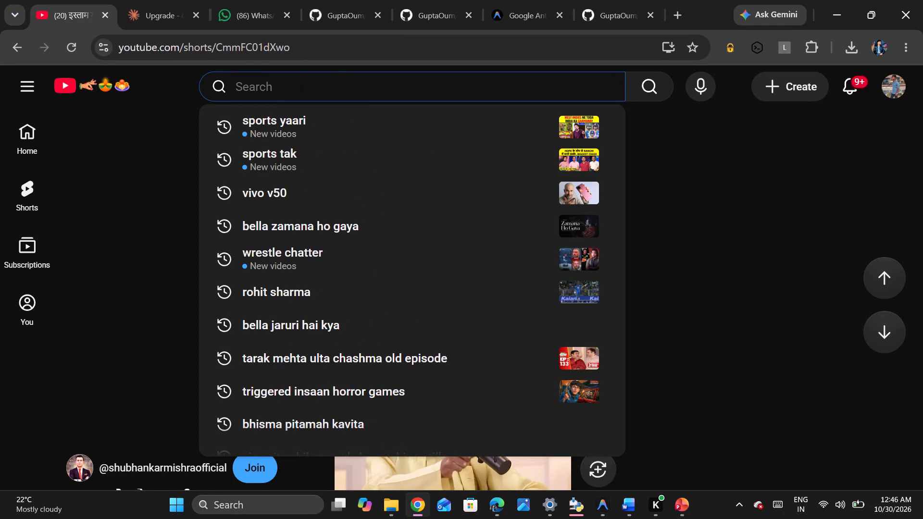
# Open the YouTube home feed and play the Khayaal song mix.
pyautogui.click(22, 142)
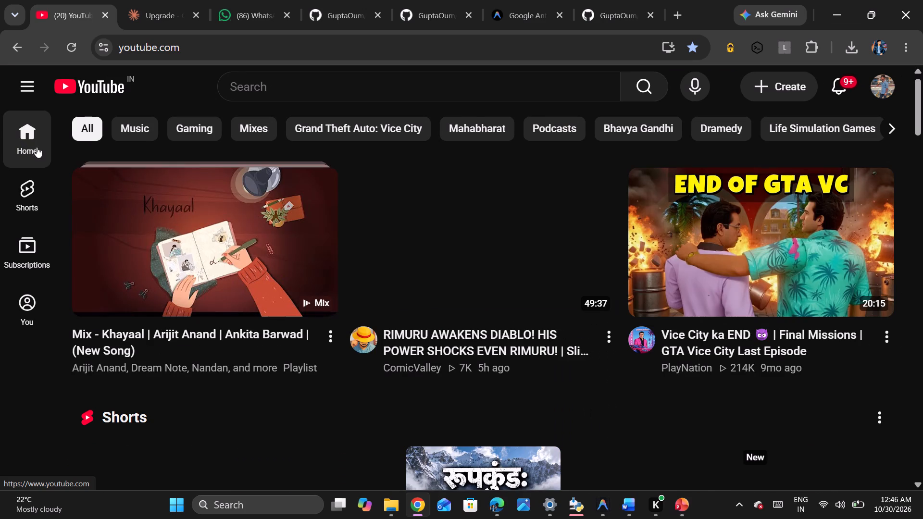
pyautogui.click(262, 263)
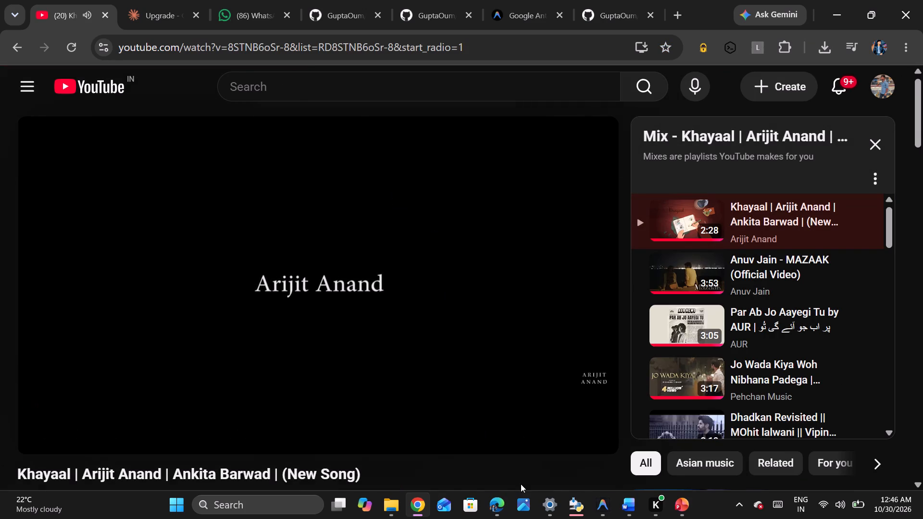
# Switch to PowerPoint and cut the AKTU B.Tech Mini-Project banner above the title on slide 1.
pyautogui.click(678, 517)
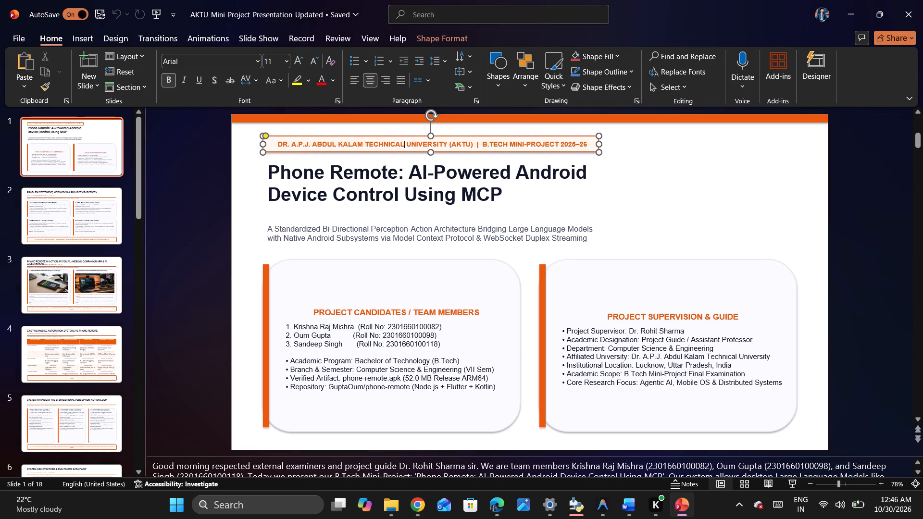
pyautogui.click(313, 149)
pyautogui.rightClick(313, 149)
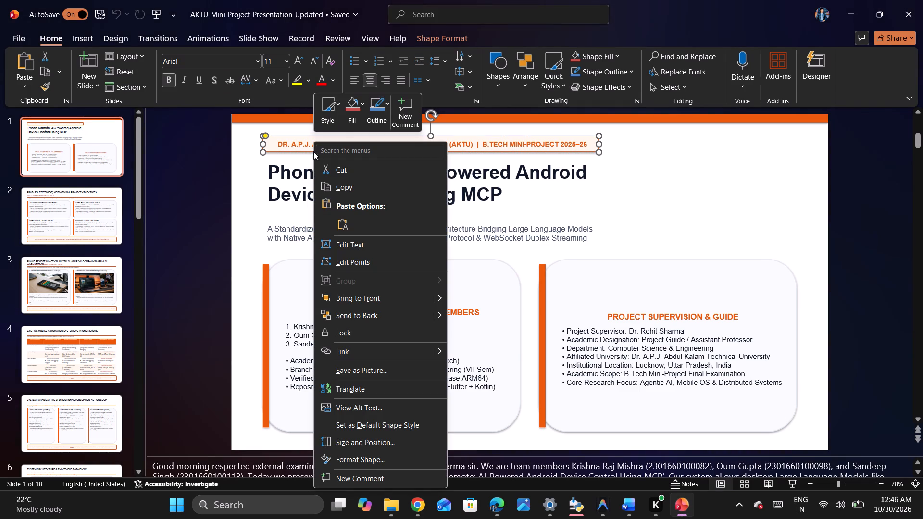
pyautogui.click(331, 167)
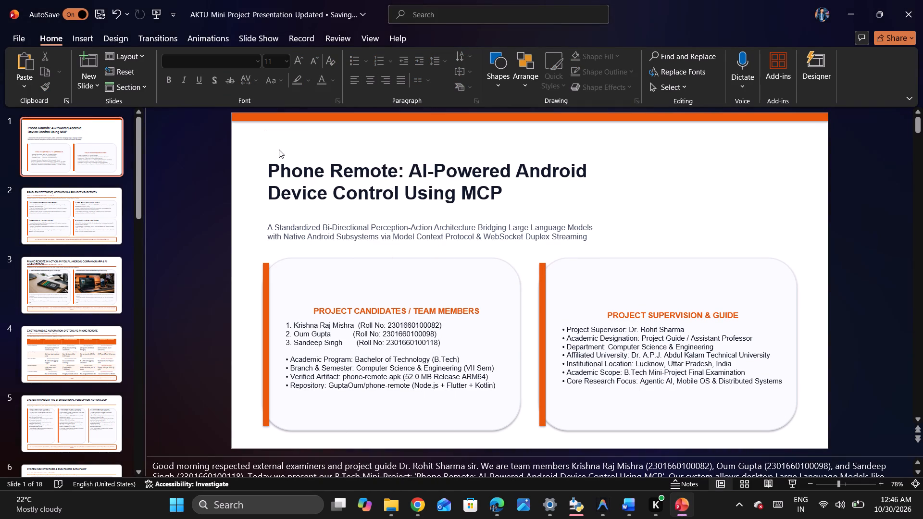
pyautogui.scroll(-2, 279, 149)
pyautogui.scroll(2, 279, 149)
# Move the "Phone Remote: AI-Powered Android Device Control Using MCP" title box up towards the top of slide 1.
pyautogui.click(652, 235)
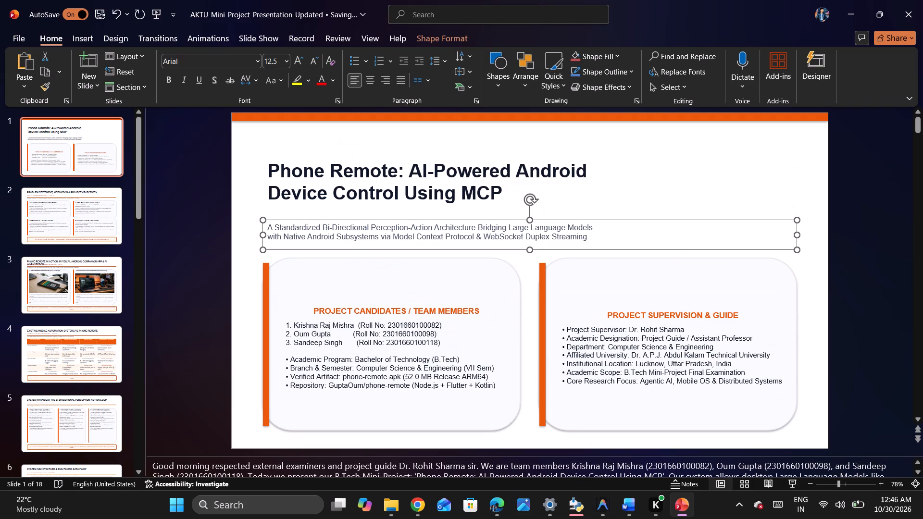
pyautogui.click(450, 193)
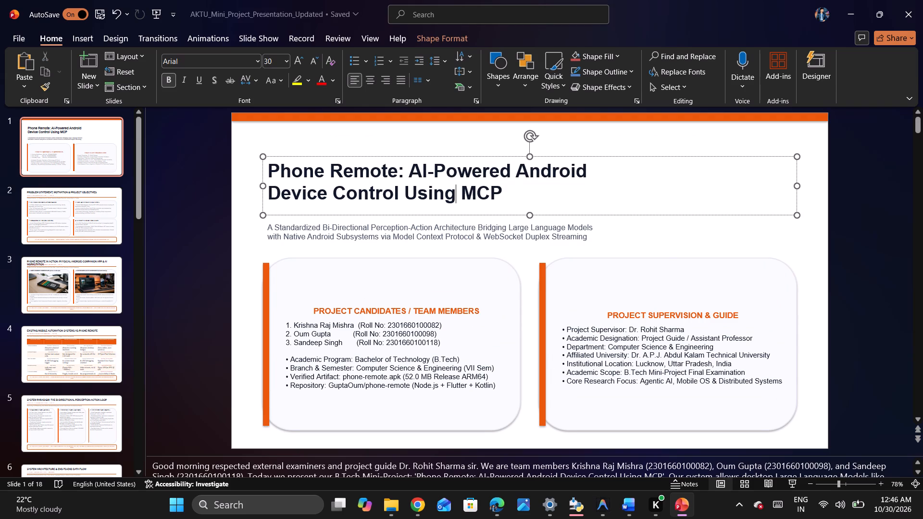
pyautogui.doubleClick(435, 177)
pyautogui.click(607, 192)
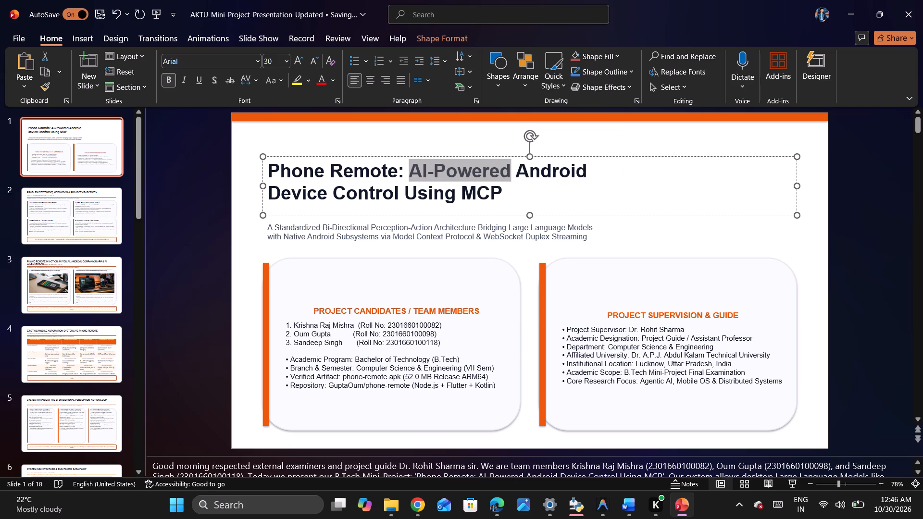
pyautogui.moveTo(607, 192); pyautogui.dragTo(607, 180)
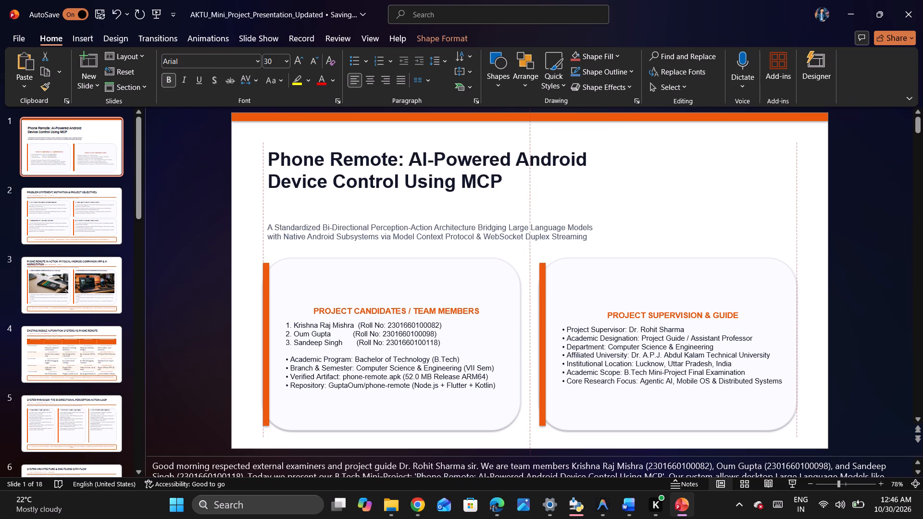
pyautogui.moveTo(607, 180); pyautogui.dragTo(607, 179)
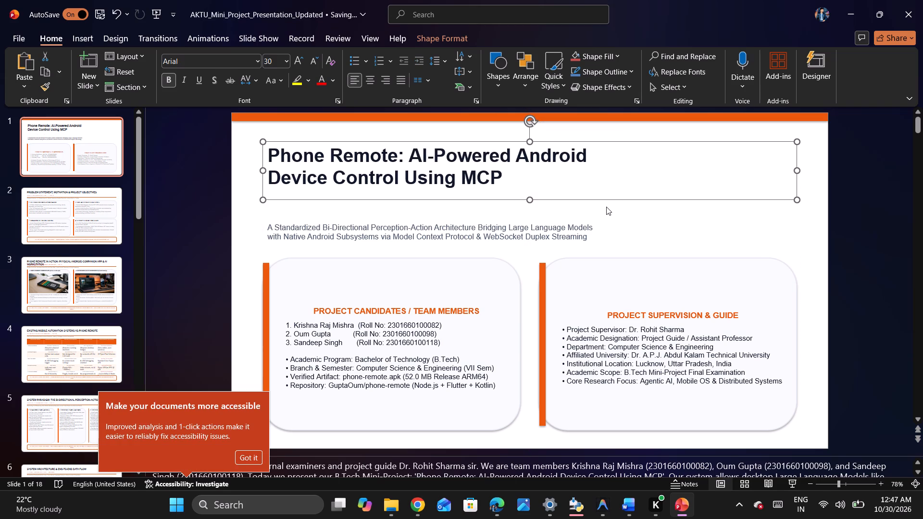
pyautogui.click(606, 210)
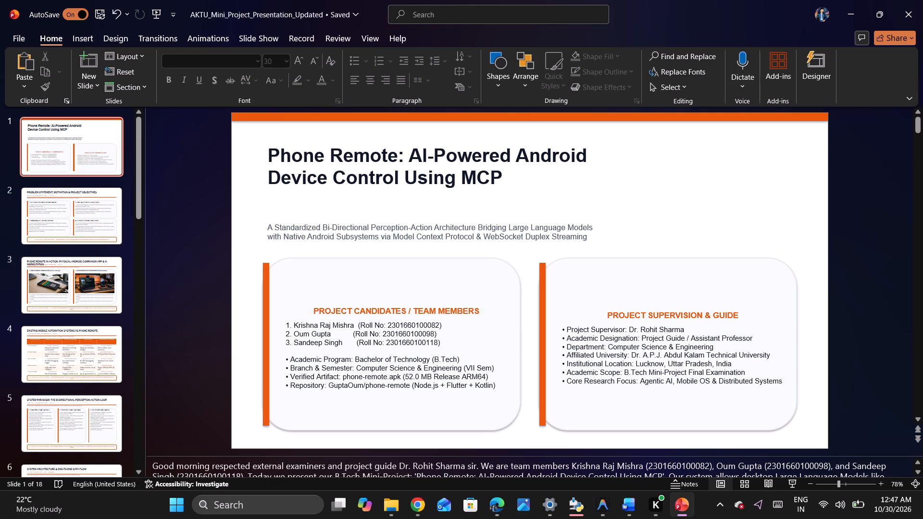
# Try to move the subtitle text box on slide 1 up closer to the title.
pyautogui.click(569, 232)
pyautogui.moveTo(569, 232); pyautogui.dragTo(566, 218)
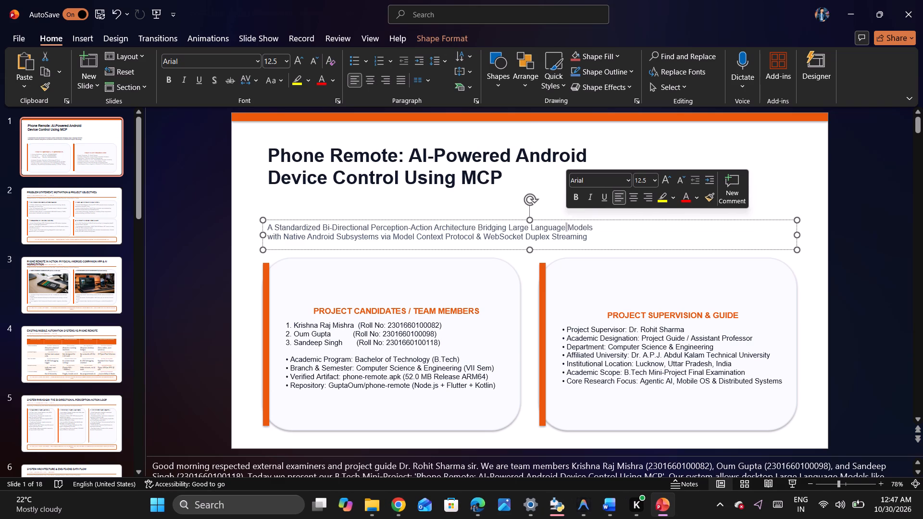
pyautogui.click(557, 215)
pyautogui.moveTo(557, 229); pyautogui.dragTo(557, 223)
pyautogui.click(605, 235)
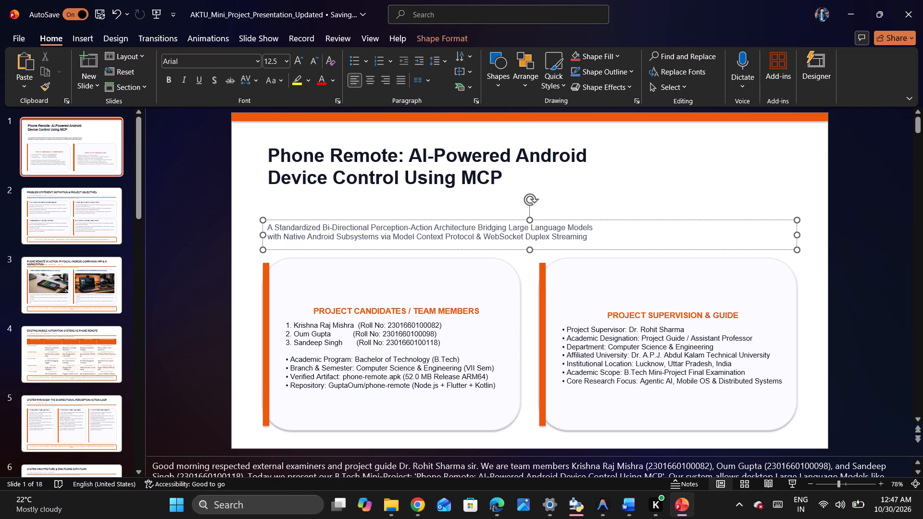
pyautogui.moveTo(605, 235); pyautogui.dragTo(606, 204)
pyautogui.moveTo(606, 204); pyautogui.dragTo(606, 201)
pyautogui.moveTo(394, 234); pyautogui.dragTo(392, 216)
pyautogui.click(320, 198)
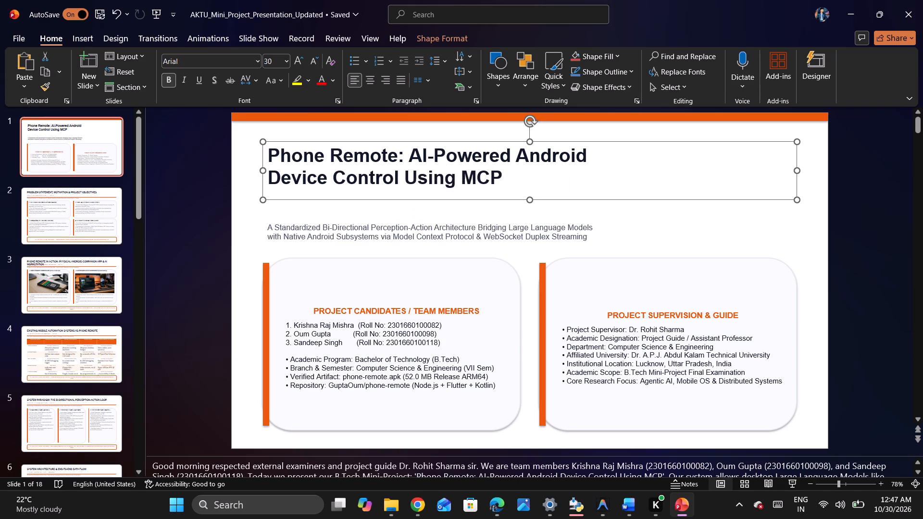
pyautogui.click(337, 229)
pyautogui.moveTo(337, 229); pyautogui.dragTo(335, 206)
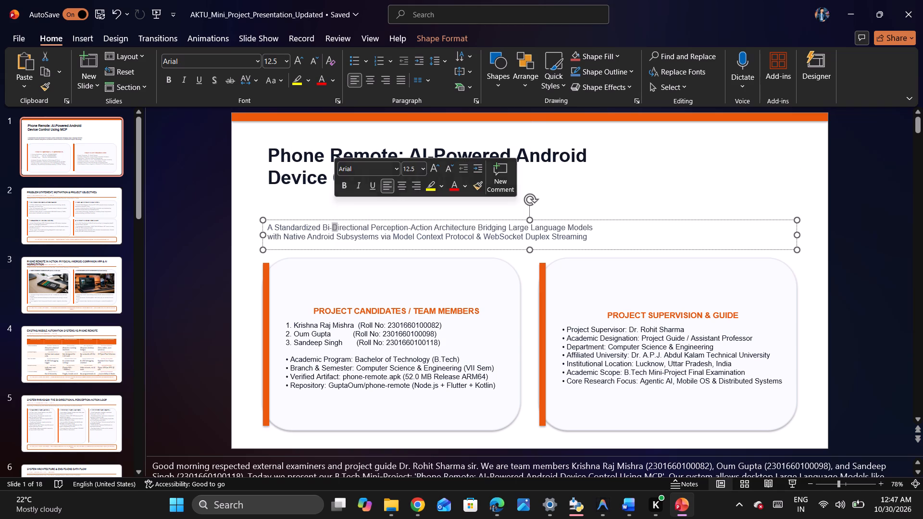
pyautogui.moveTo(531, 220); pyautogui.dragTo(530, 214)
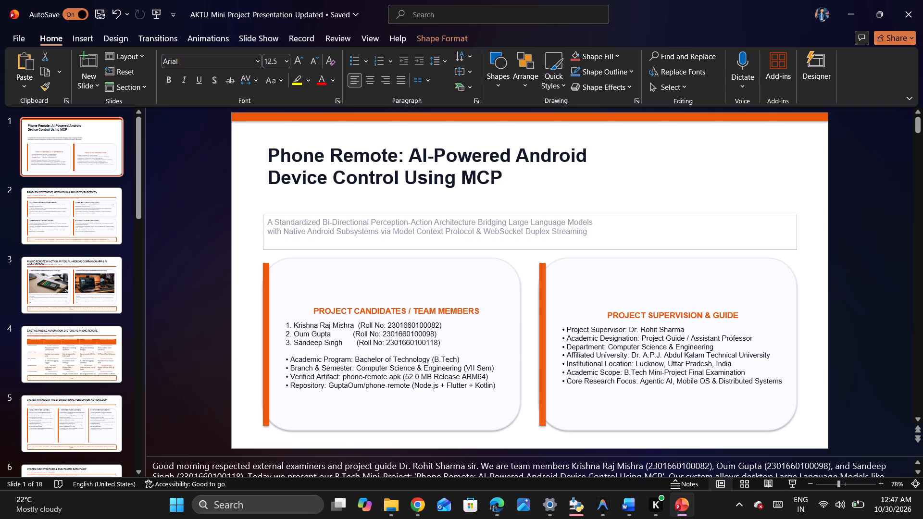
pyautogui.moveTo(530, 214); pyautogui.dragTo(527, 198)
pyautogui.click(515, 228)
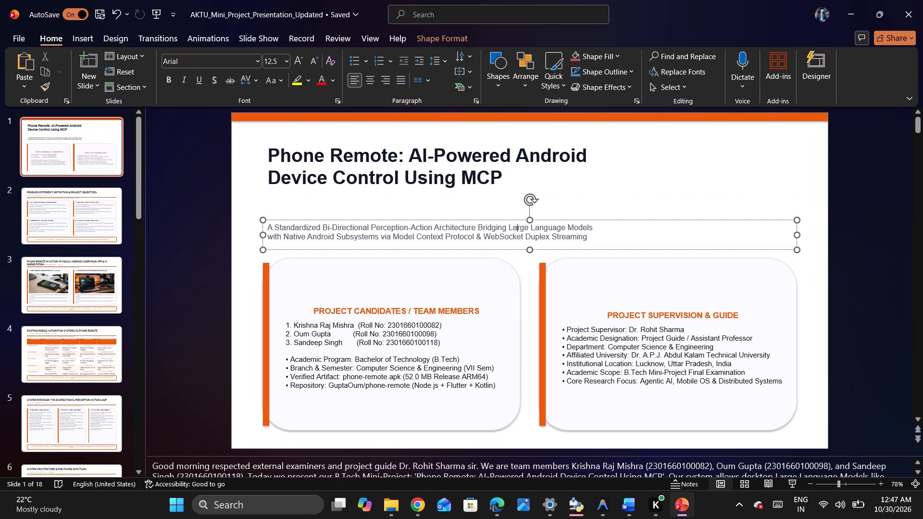
# Move the subtitle text box on slide 1 up to sit directly beneath the title.
pyautogui.click(605, 235)
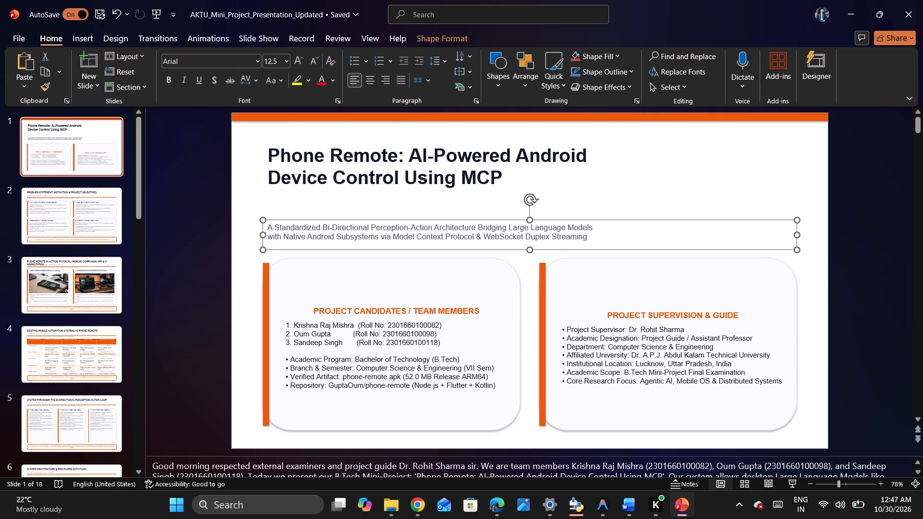
pyautogui.moveTo(606, 235); pyautogui.dragTo(606, 215)
pyautogui.click(488, 242)
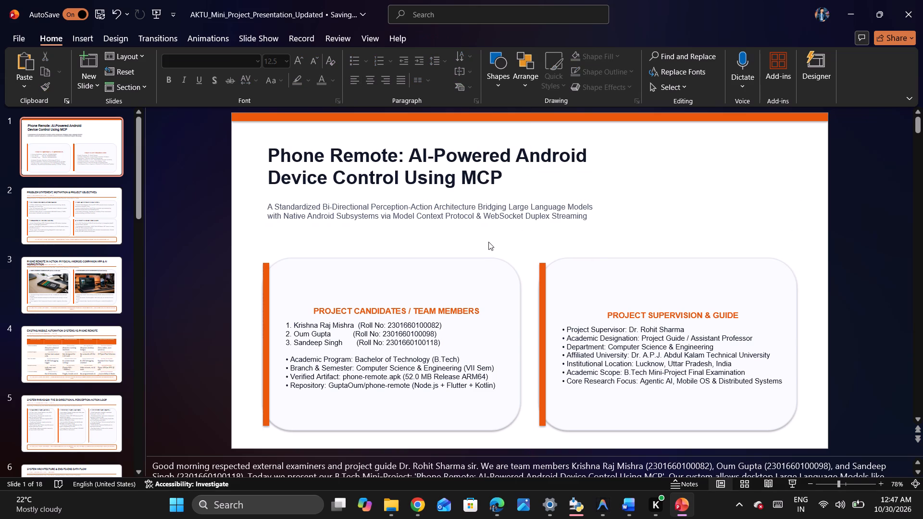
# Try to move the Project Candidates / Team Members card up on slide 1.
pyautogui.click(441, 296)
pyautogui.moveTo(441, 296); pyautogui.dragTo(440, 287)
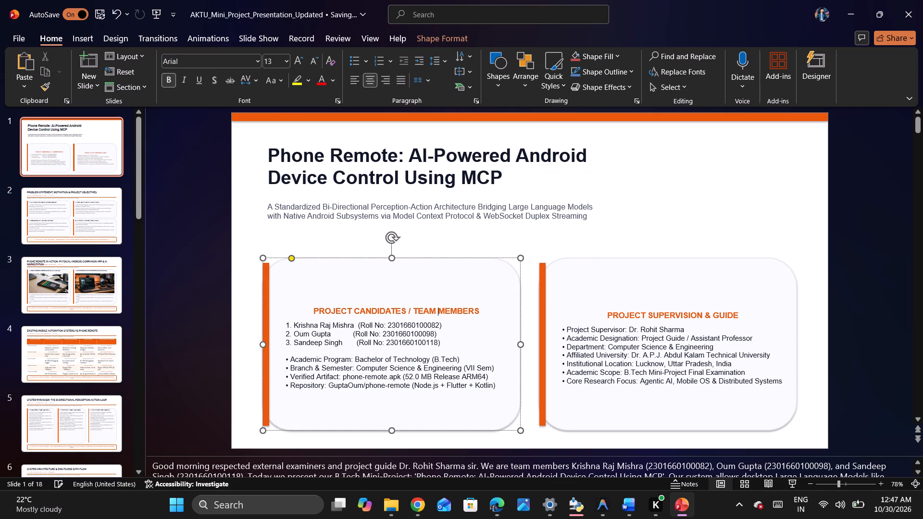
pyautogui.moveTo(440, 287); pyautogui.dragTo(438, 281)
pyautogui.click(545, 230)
# Cut the Key Architectural Takeaway banner from the bottom of slide 2.
pyautogui.scroll(-1, 557, 247)
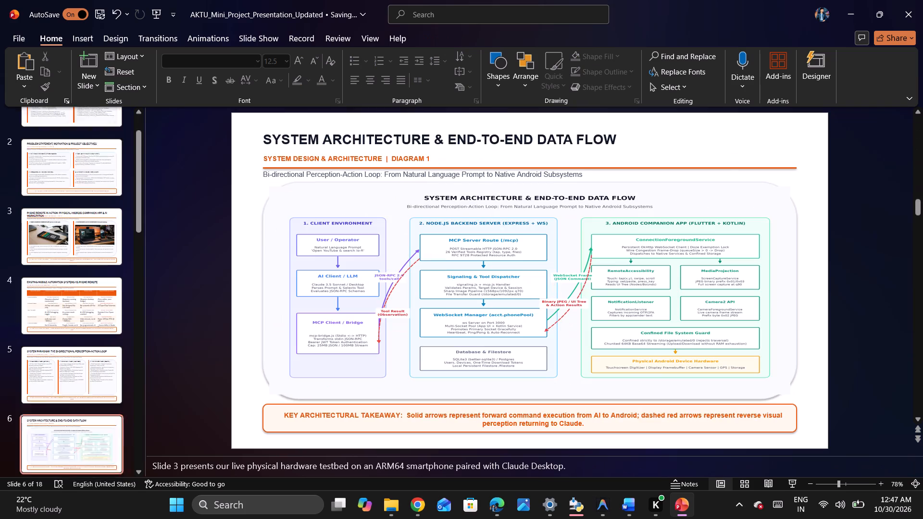
pyautogui.scroll(2, 557, 247)
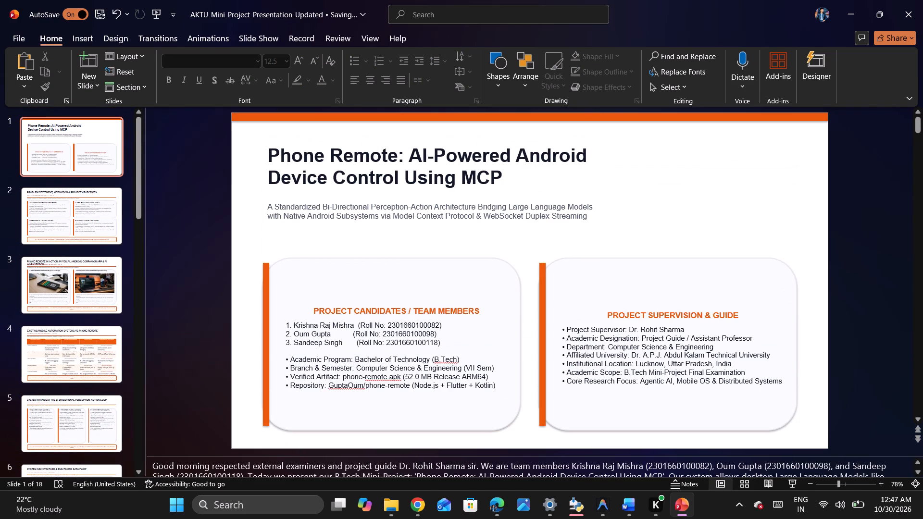
pyautogui.keyDown('ctrl'); pyautogui.scroll(-1, 799, 233); pyautogui.keyUp('ctrl')
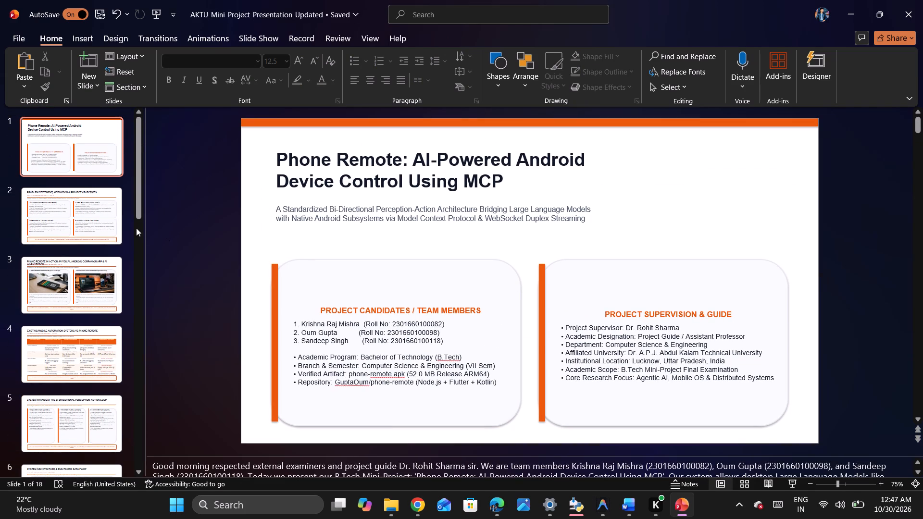
pyautogui.click(85, 220)
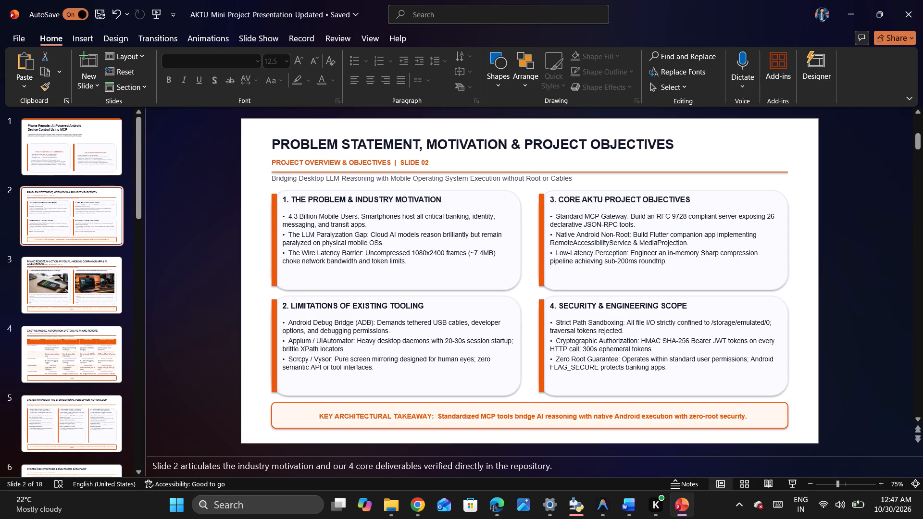
pyautogui.click(492, 417)
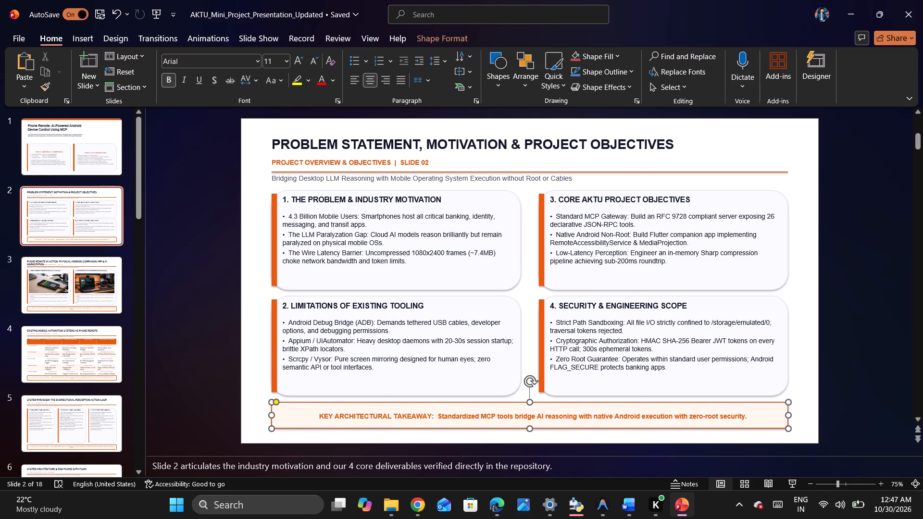
pyautogui.rightClick(504, 416)
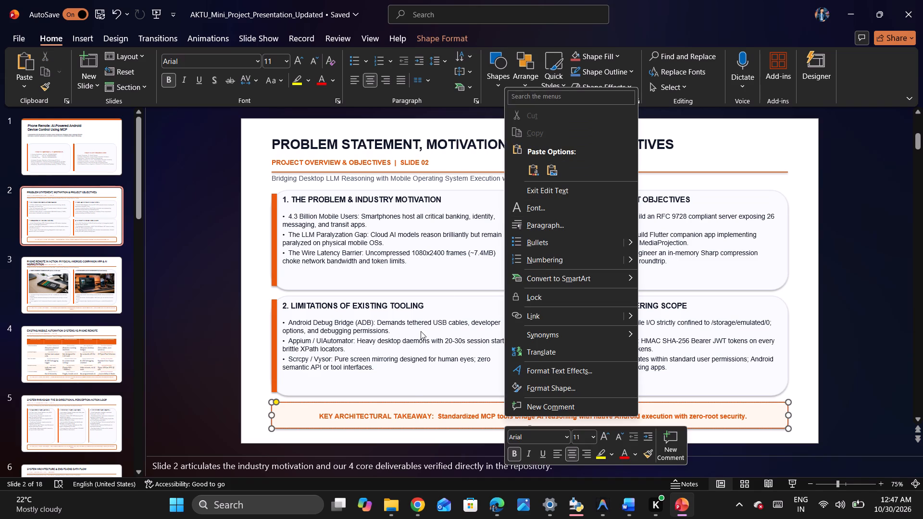
pyautogui.click(415, 410)
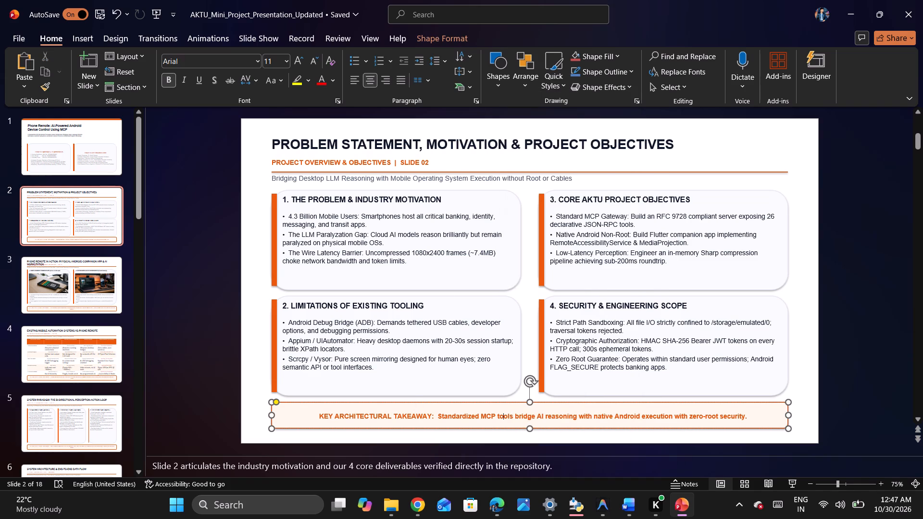
pyautogui.rightClick(530, 402)
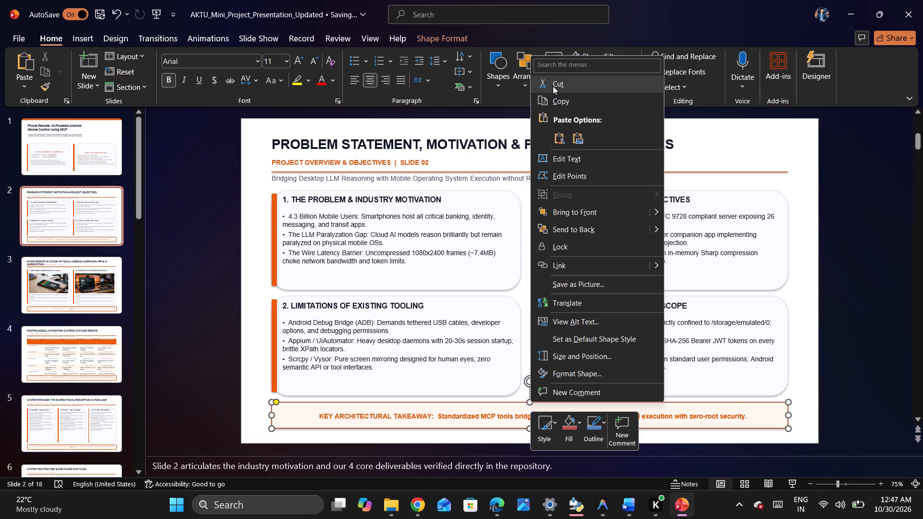
pyautogui.click(553, 88)
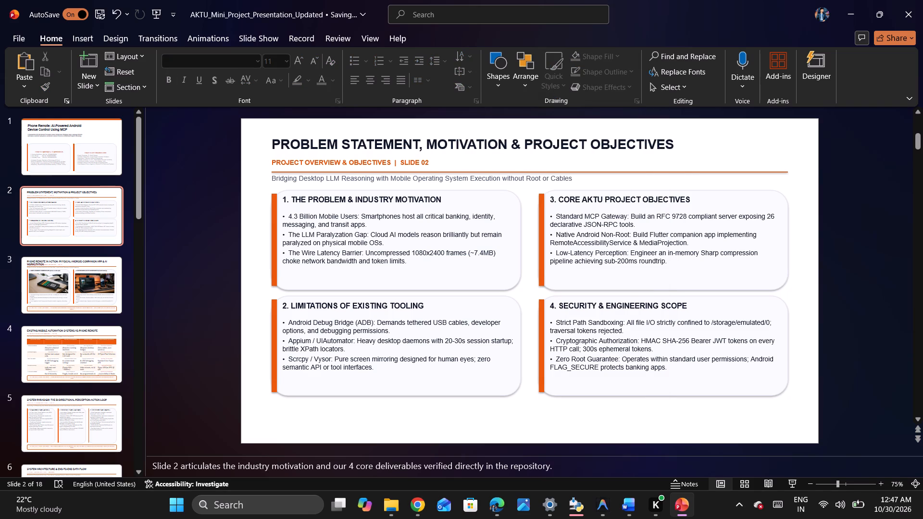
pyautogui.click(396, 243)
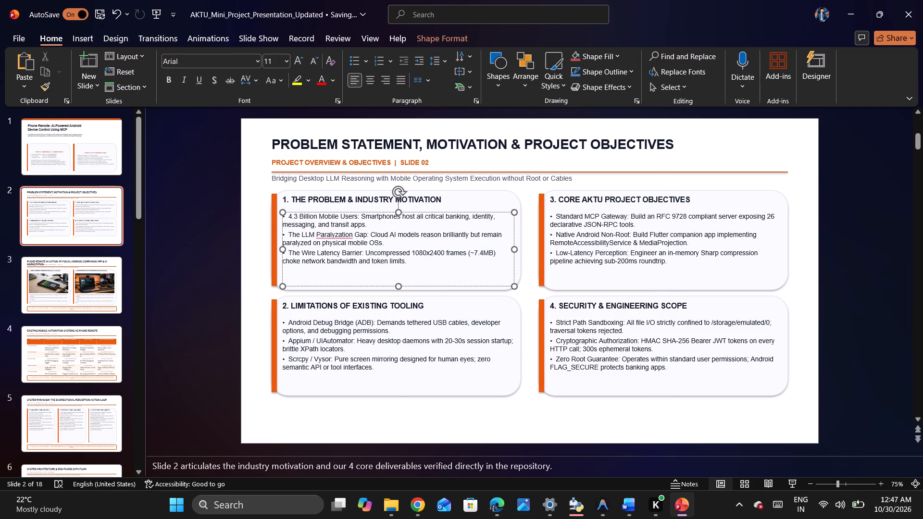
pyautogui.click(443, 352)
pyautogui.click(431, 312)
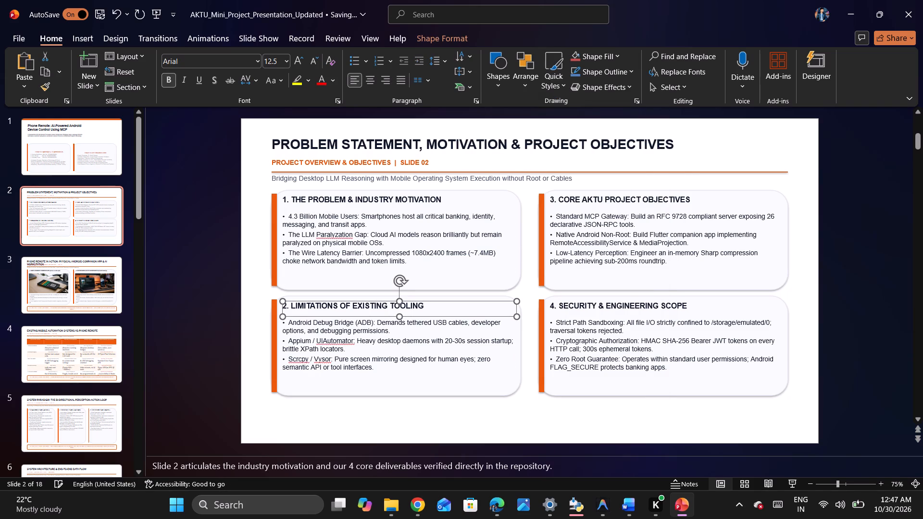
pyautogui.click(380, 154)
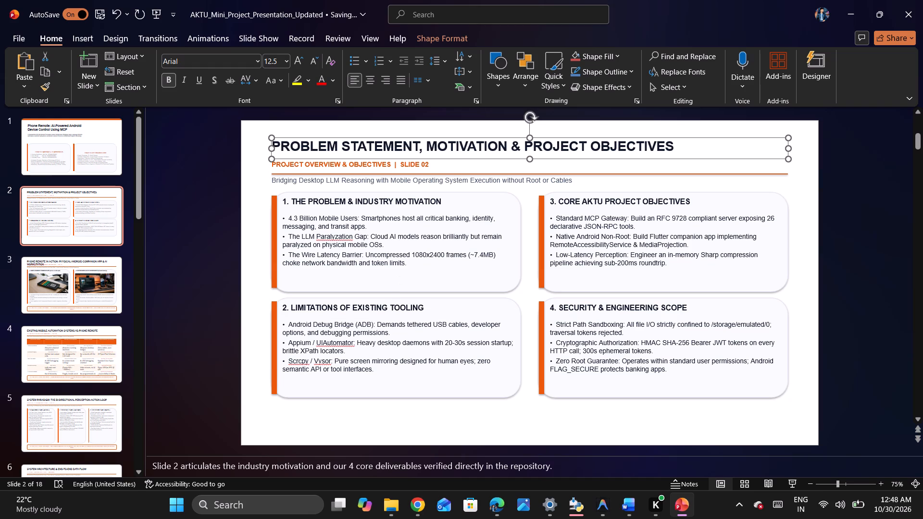
# Cut the "Project Overview & Objectives | Slide 02" label text box from beneath the title on slide 2.
pyautogui.click(376, 165)
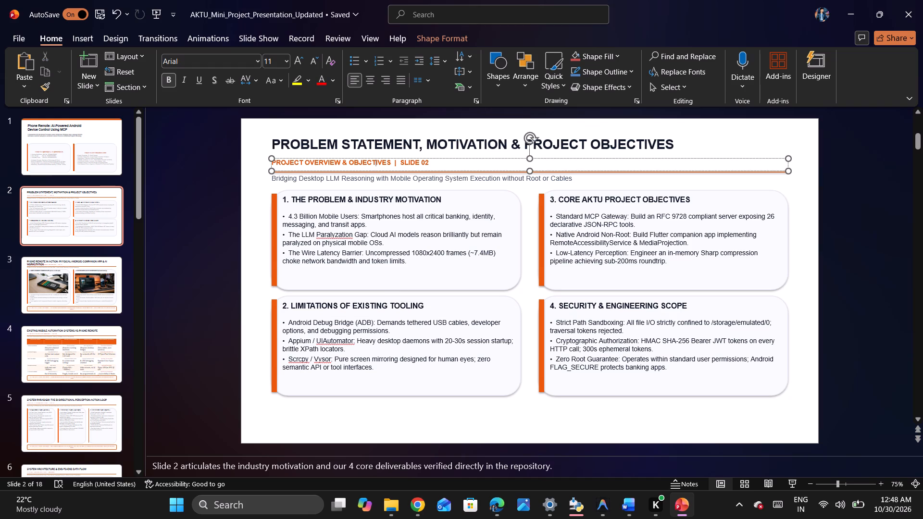
pyautogui.click(429, 164)
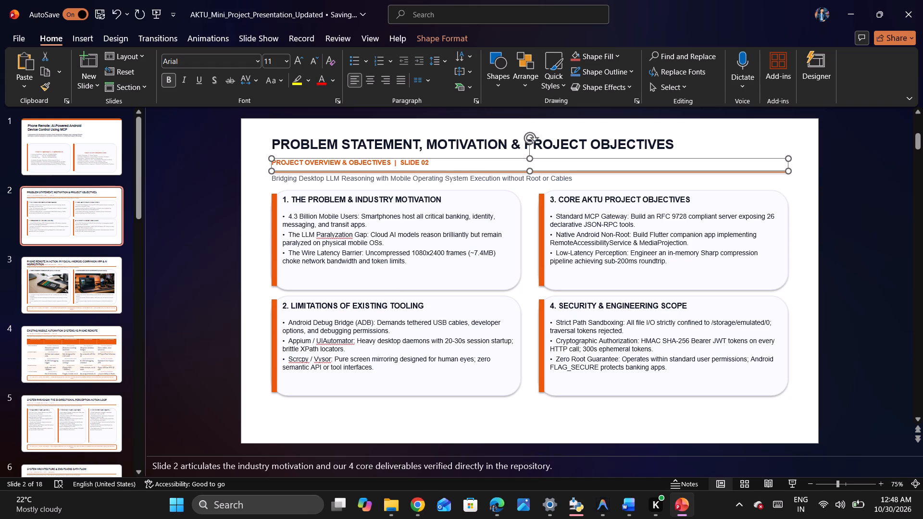
pyautogui.click(431, 162)
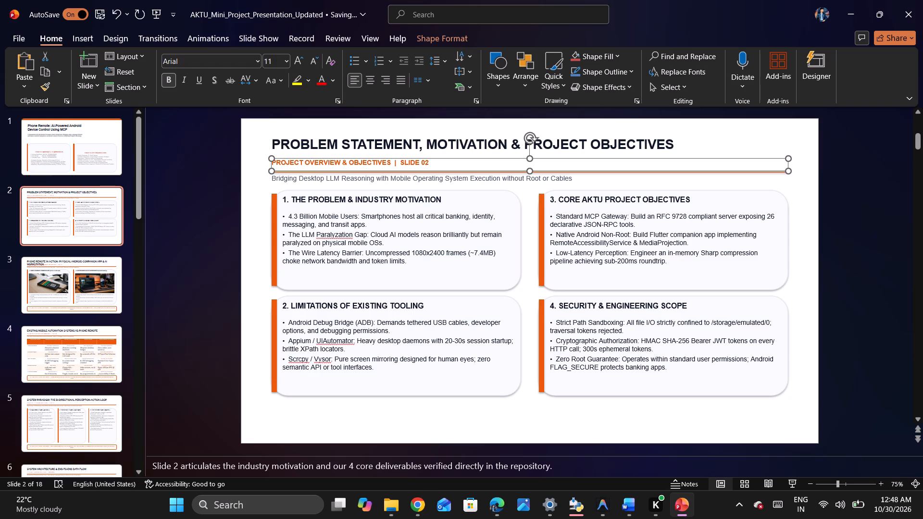
pyautogui.click(431, 162)
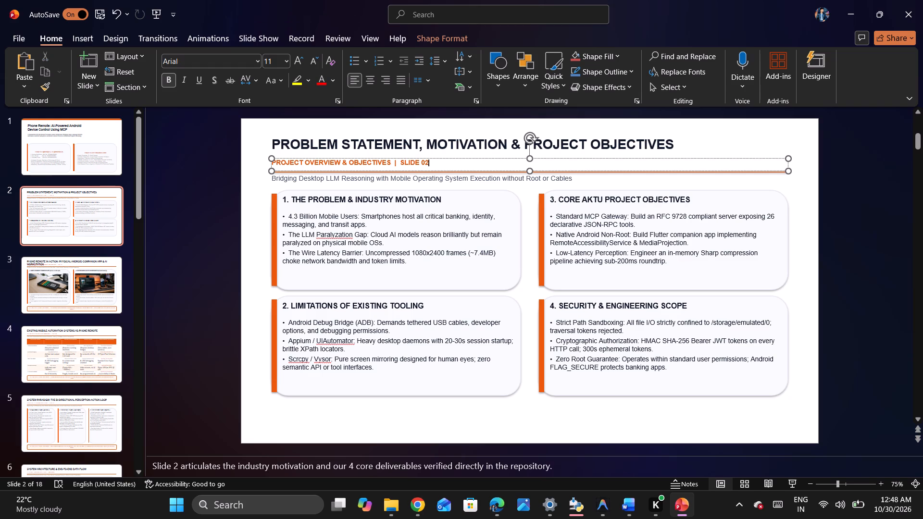
pyautogui.rightClick(528, 156)
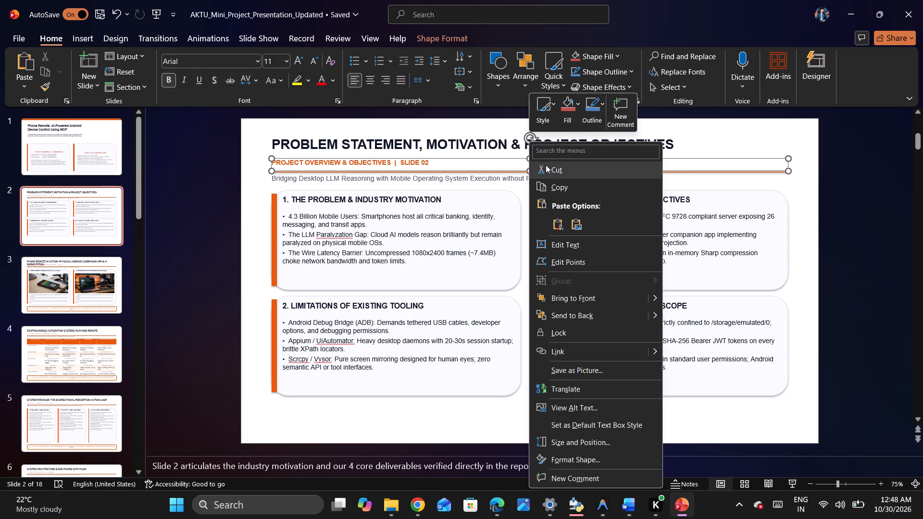
pyautogui.click(546, 165)
# Cut the orange "Hardware Validation | Slide 03" label text box that overlaps the title on slide 3.
pyautogui.click(75, 158)
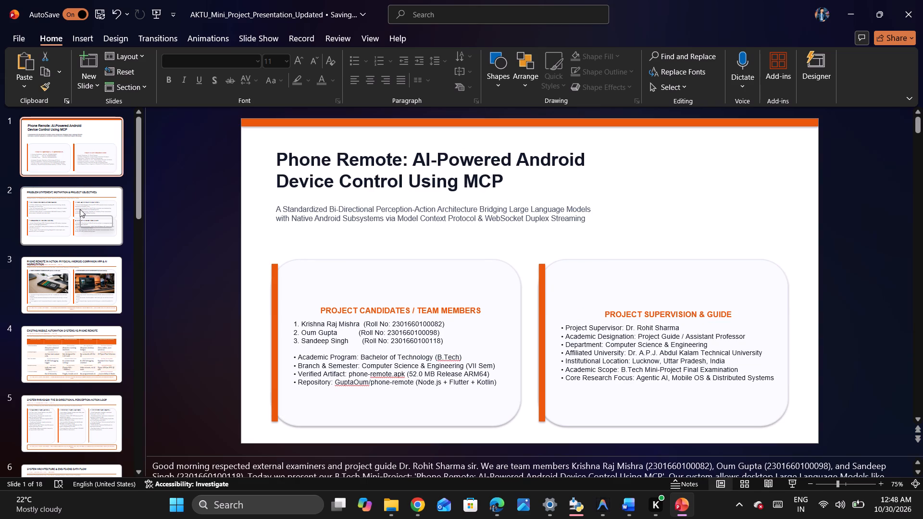
pyautogui.click(80, 209)
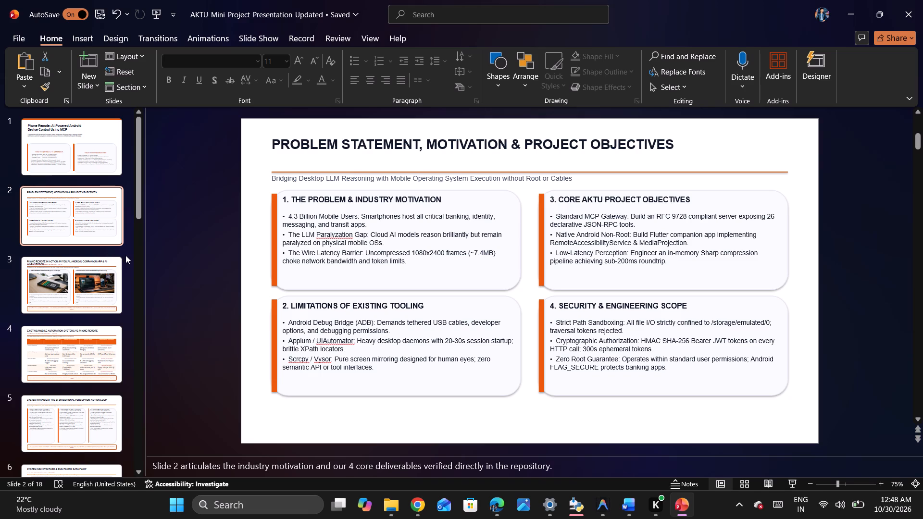
pyautogui.click(85, 274)
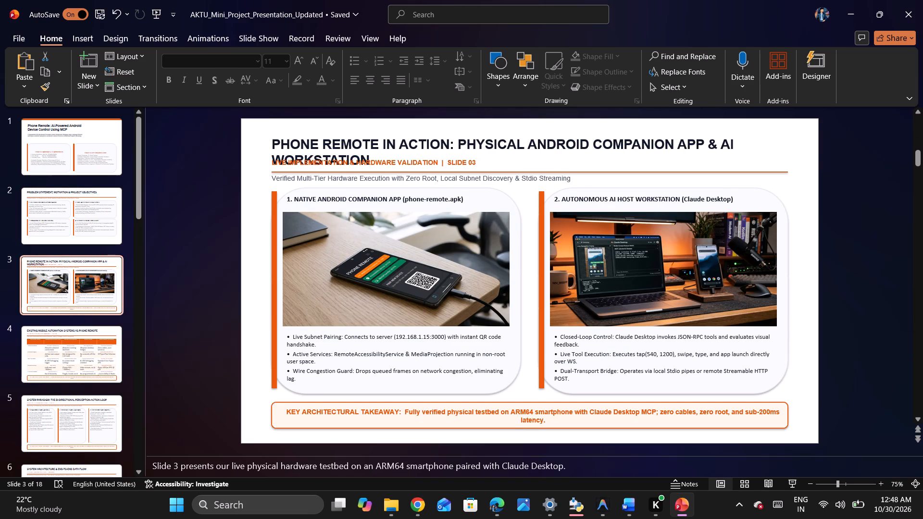
pyautogui.click(410, 158)
pyautogui.click(412, 170)
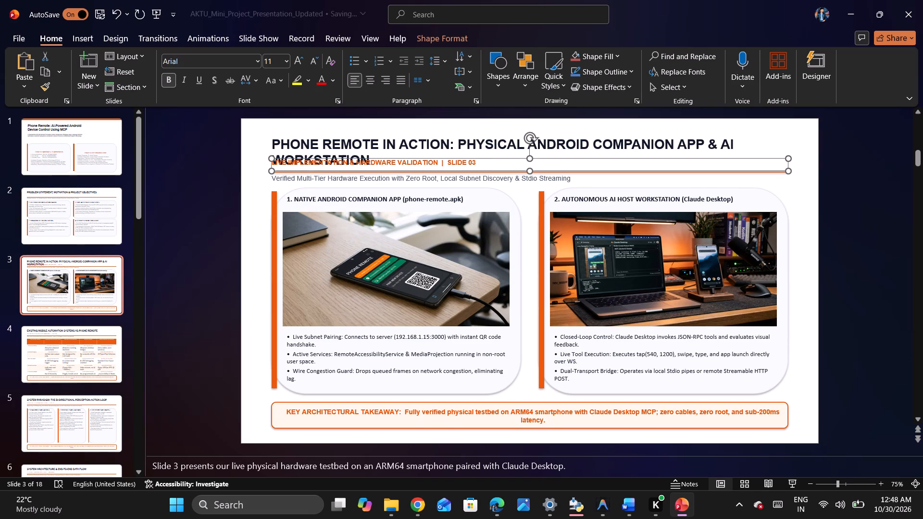
pyautogui.rightClick(411, 168)
pyautogui.click(431, 167)
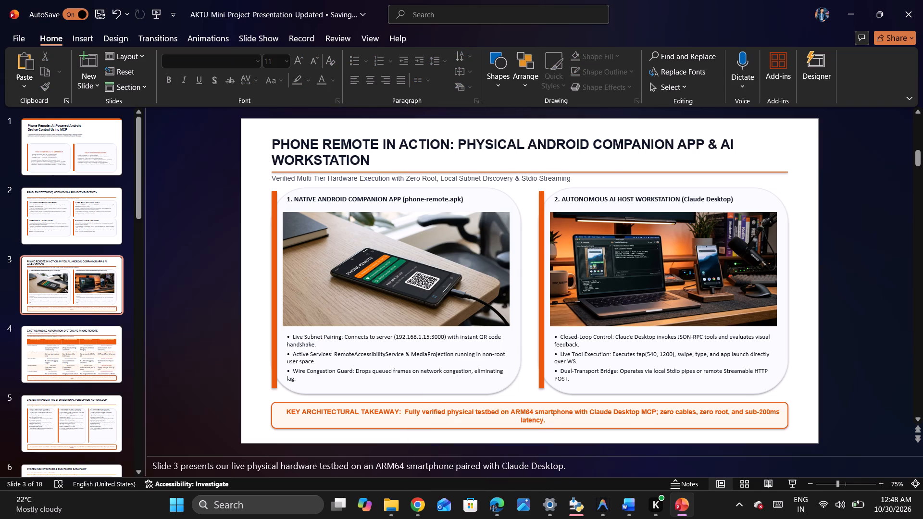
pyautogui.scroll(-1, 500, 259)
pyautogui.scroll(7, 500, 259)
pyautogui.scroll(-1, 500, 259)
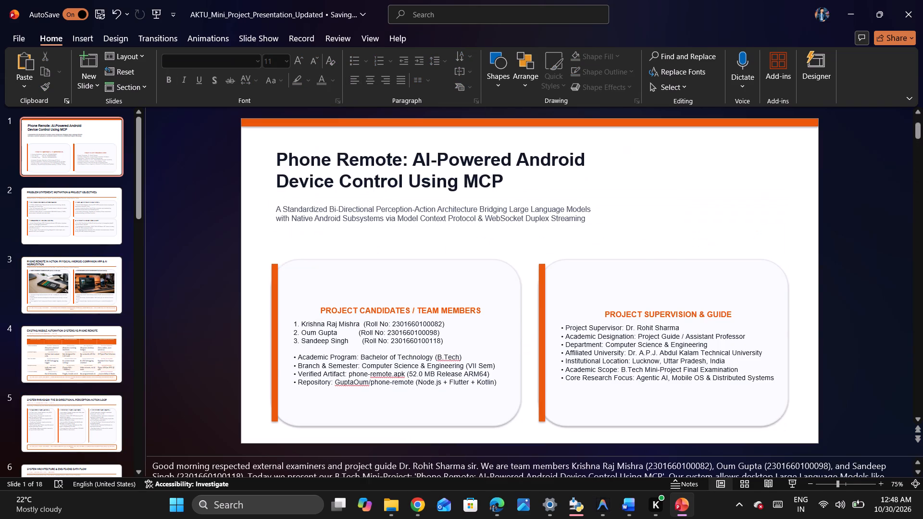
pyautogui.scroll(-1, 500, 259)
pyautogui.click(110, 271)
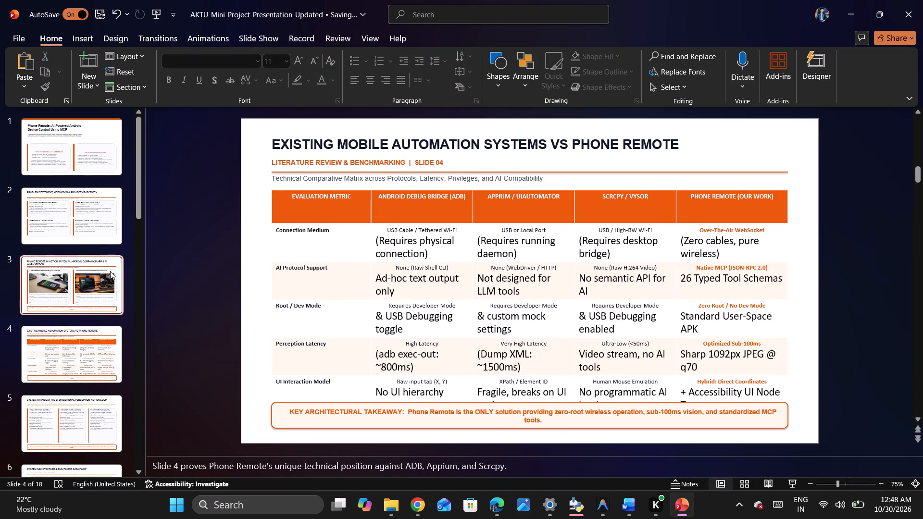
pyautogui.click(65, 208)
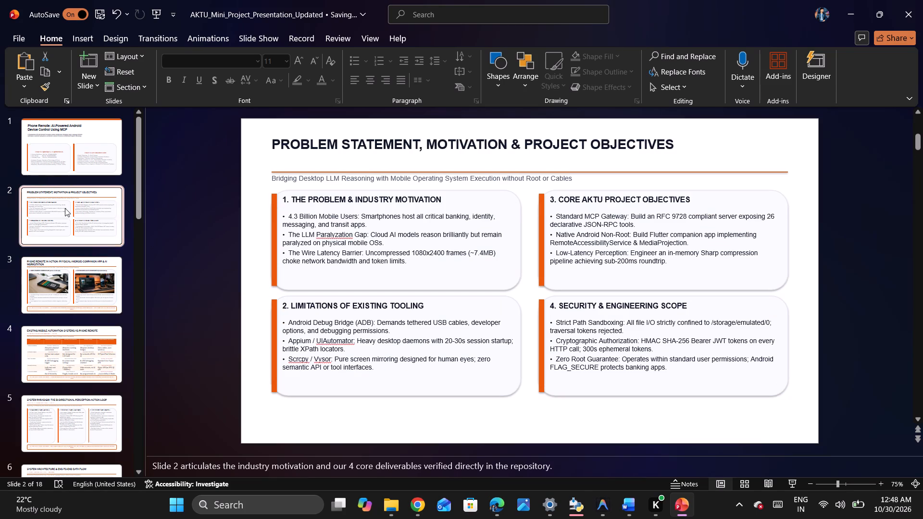
# Cut the Key Architectural Takeaway banner from the bottom of slide 3.
pyautogui.click(86, 273)
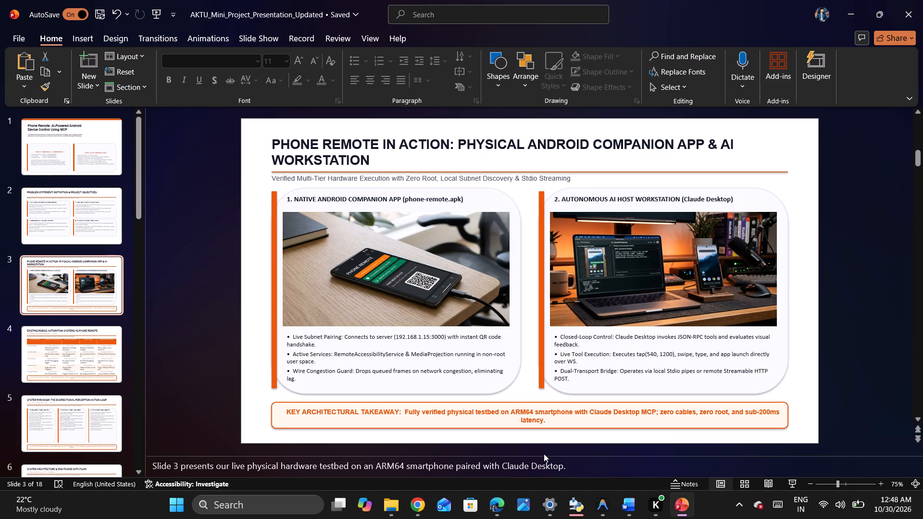
pyautogui.click(486, 415)
pyautogui.rightClick(486, 415)
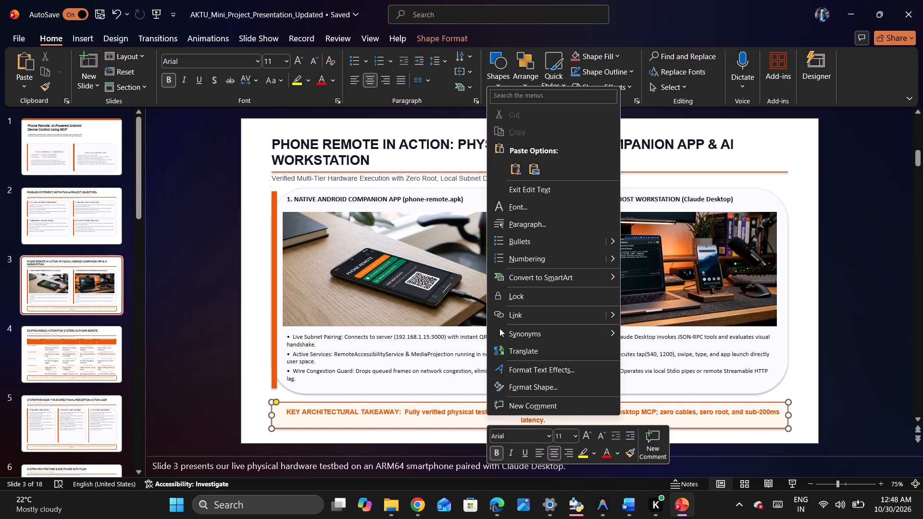
pyautogui.click(758, 173)
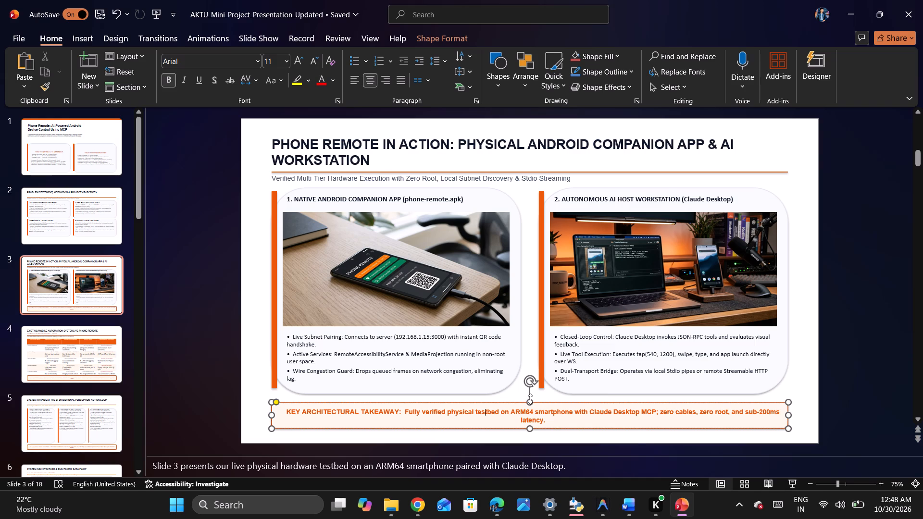
pyautogui.rightClick(530, 399)
pyautogui.click(560, 77)
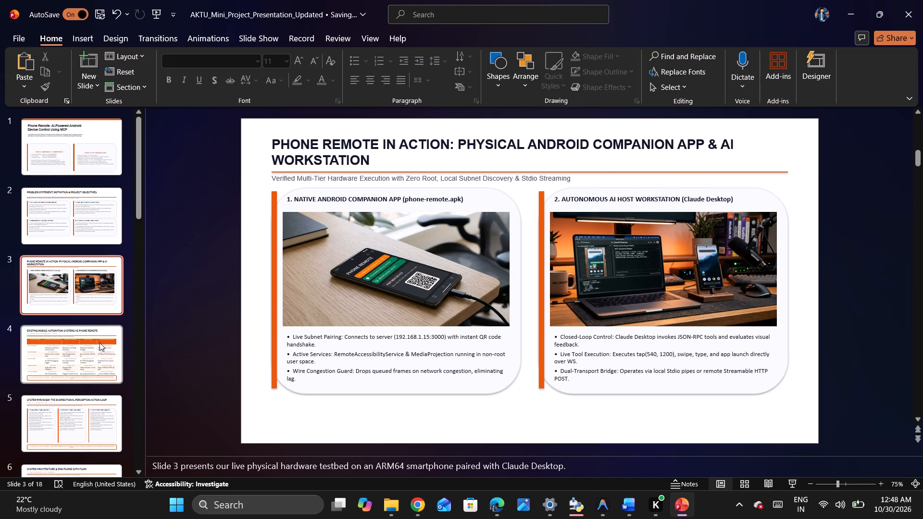
# Cut the Key Architectural Takeaway banner covering the bottom of the comparison table on slide 4.
pyautogui.click(100, 344)
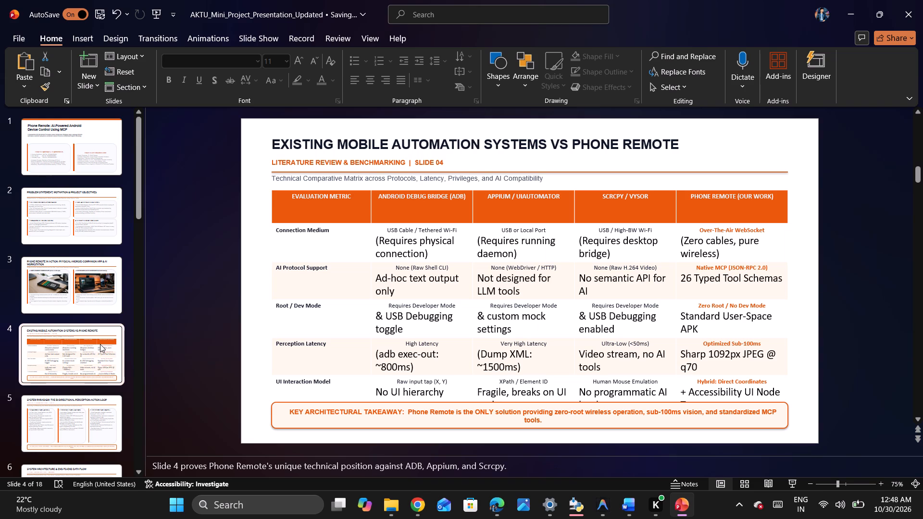
pyautogui.click(451, 408)
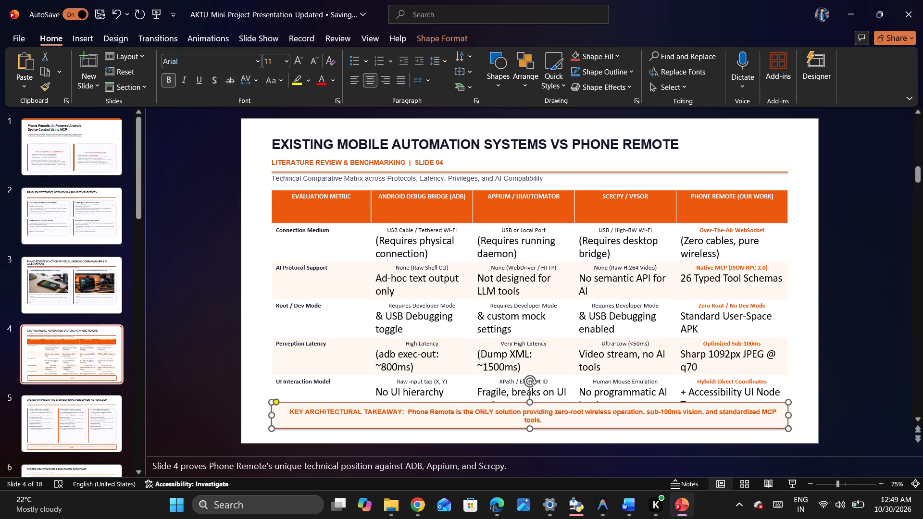
pyautogui.click(529, 405)
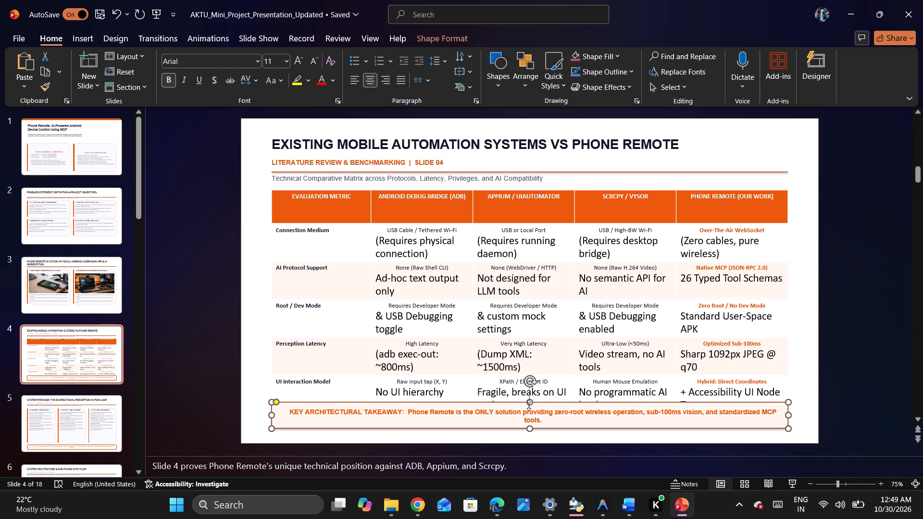
pyautogui.rightClick(529, 405)
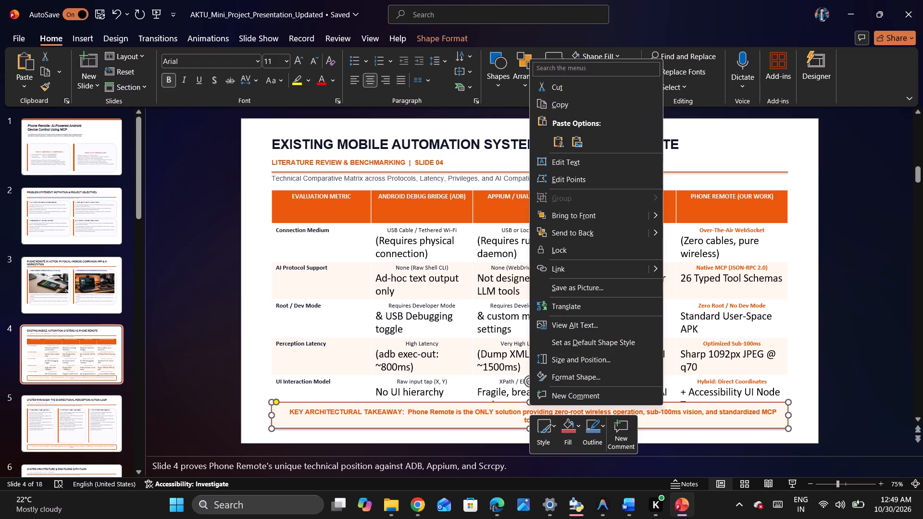
pyautogui.click(561, 87)
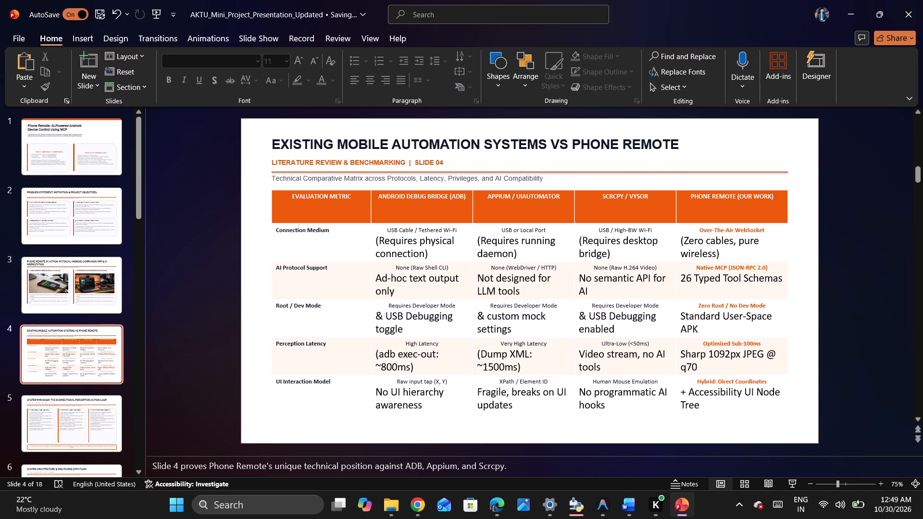
# Cut the "Literature Review & Benchmarking | Slide 04" label text box from beneath the title on slide 4.
pyautogui.click(437, 164)
pyautogui.rightClick(437, 164)
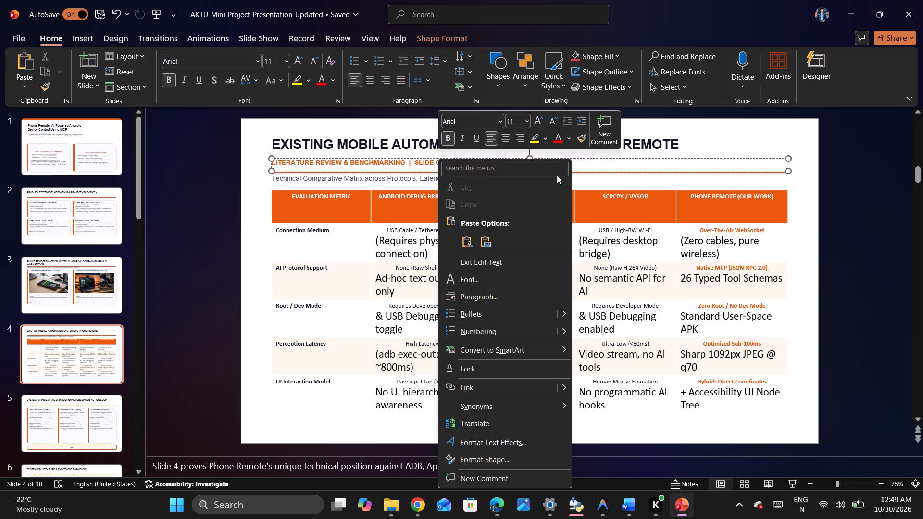
pyautogui.click(602, 173)
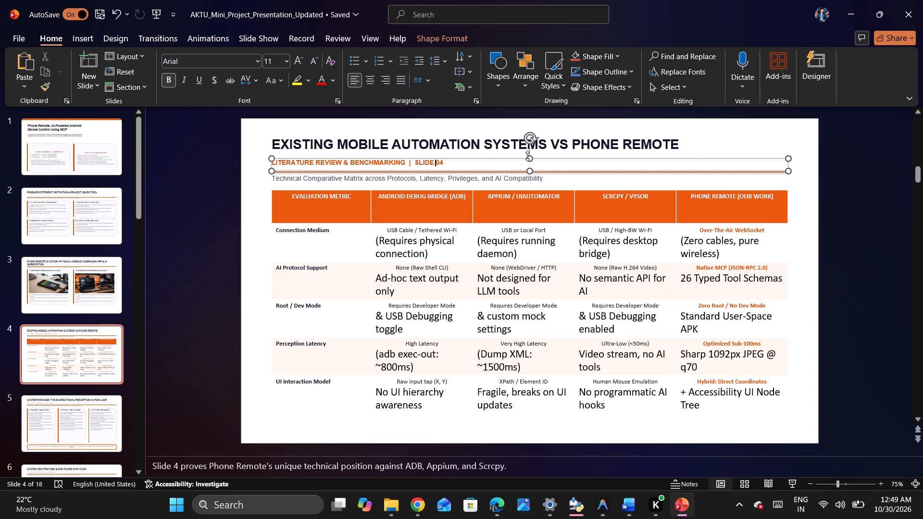
pyautogui.rightClick(528, 155)
pyautogui.click(546, 167)
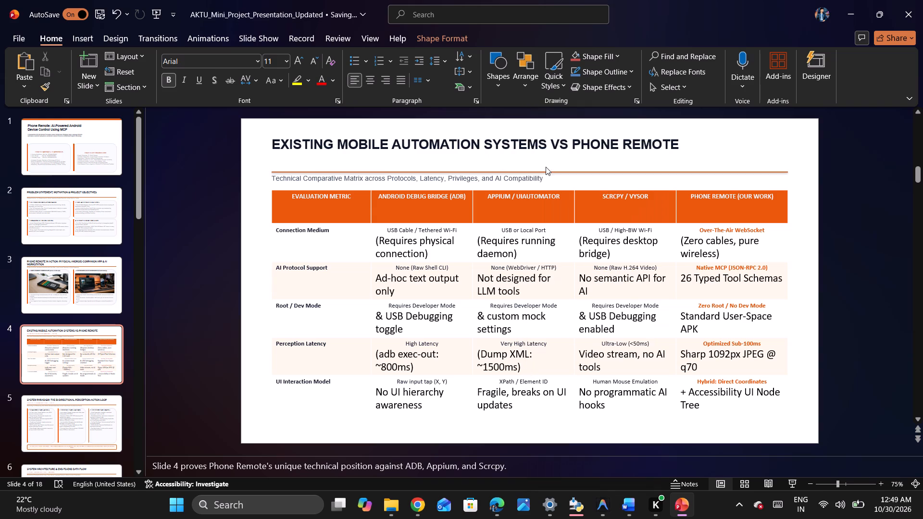
# Cut the Key Architectural Takeaway banner from the bottom of slide 5.
pyautogui.hscroll(-1, 586, 247)
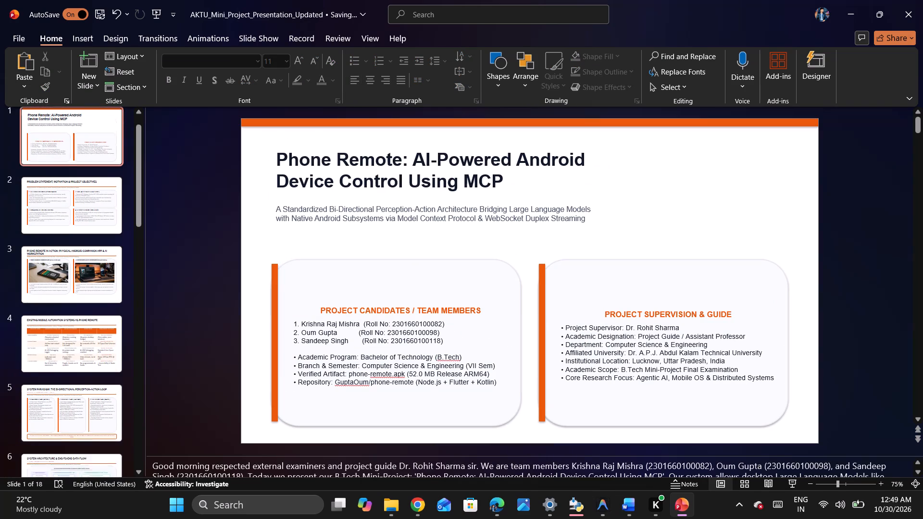
pyautogui.click(104, 337)
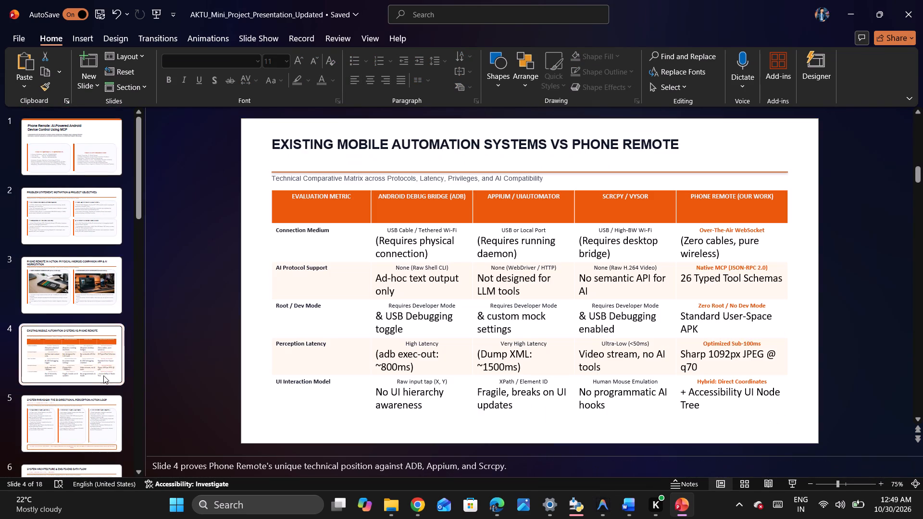
pyautogui.click(106, 418)
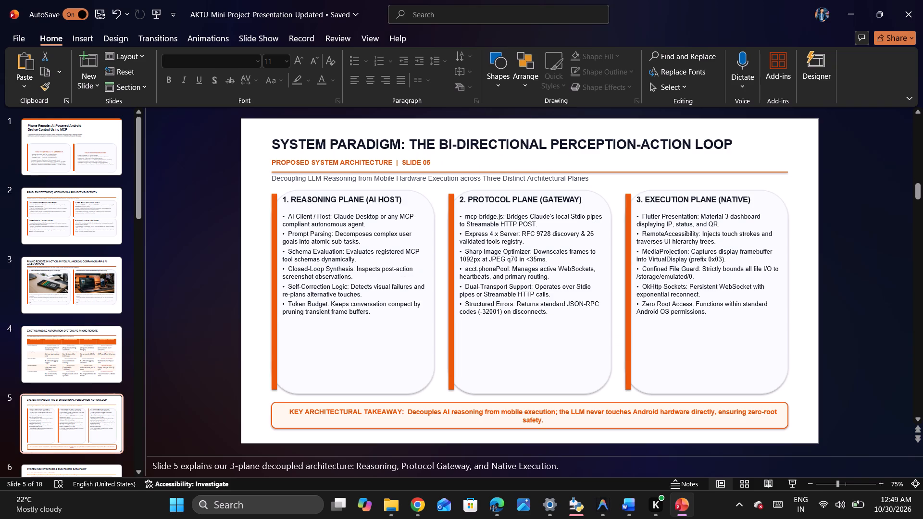
pyautogui.click(328, 410)
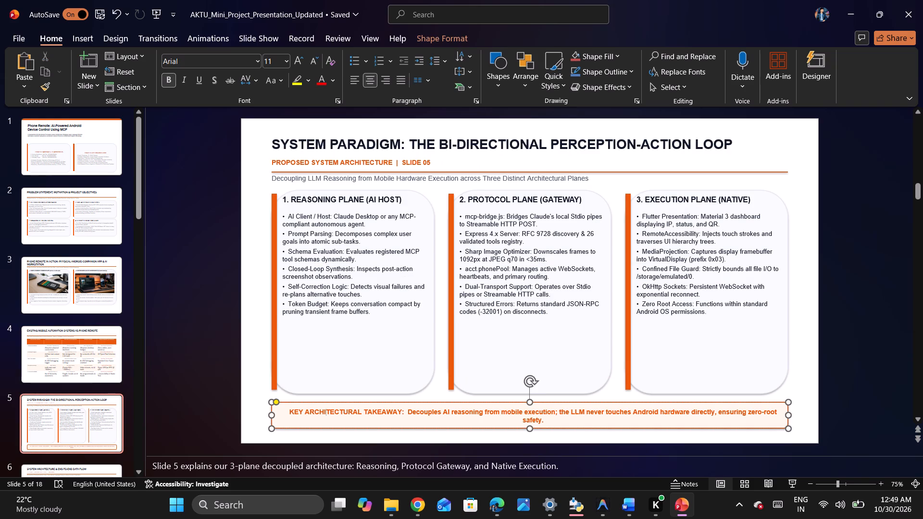
pyautogui.rightClick(532, 402)
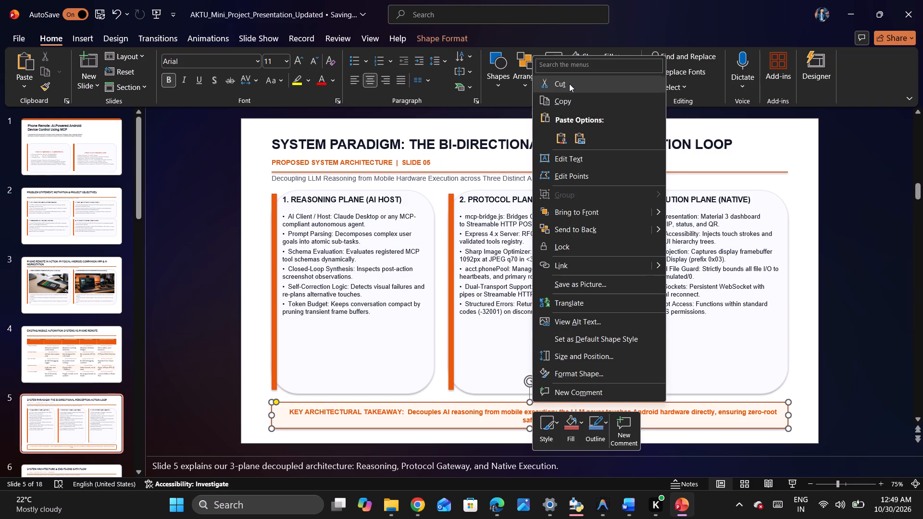
pyautogui.click(569, 82)
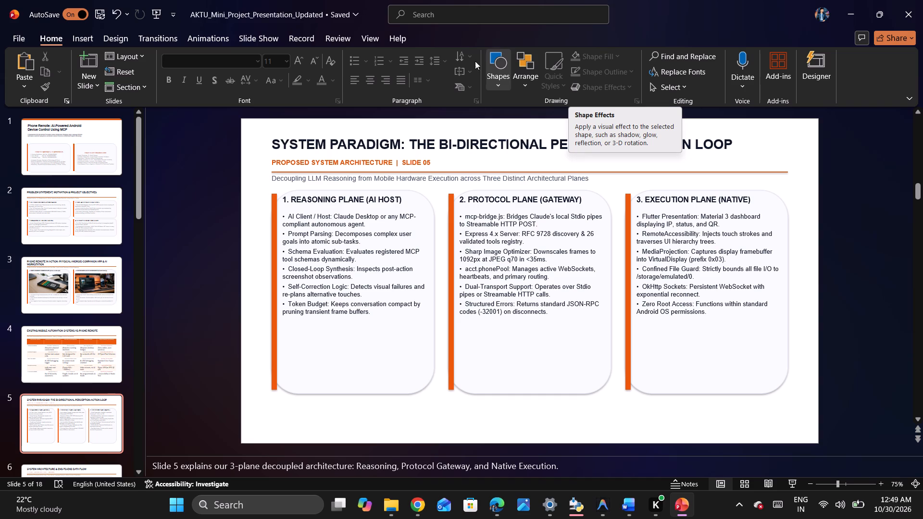
# Cut the "Proposed System Architecture | Slide 05" label text box from beneath the title on slide 5.
pyautogui.click(400, 167)
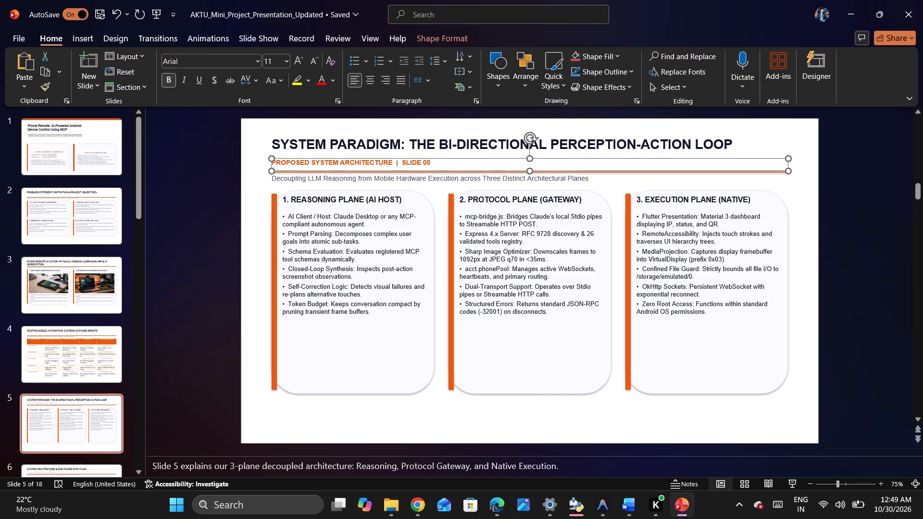
pyautogui.click(532, 160)
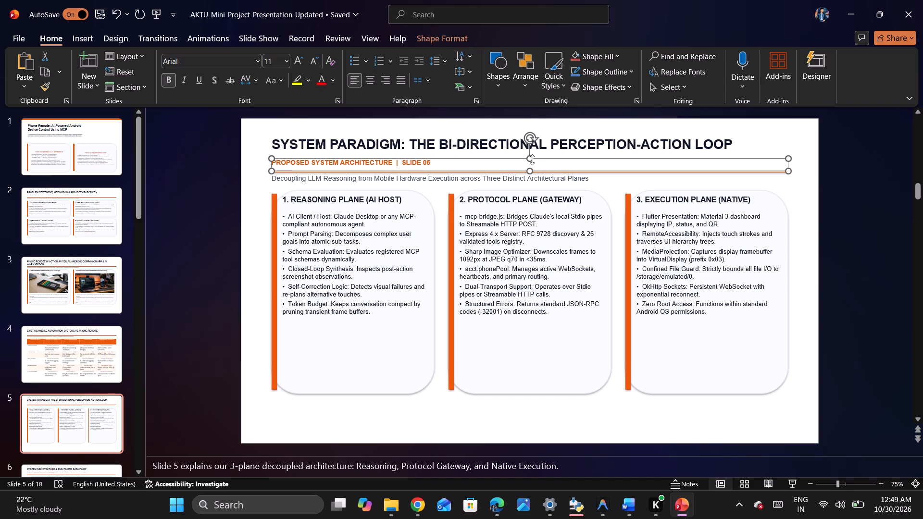
pyautogui.click(528, 159)
pyautogui.rightClick(528, 159)
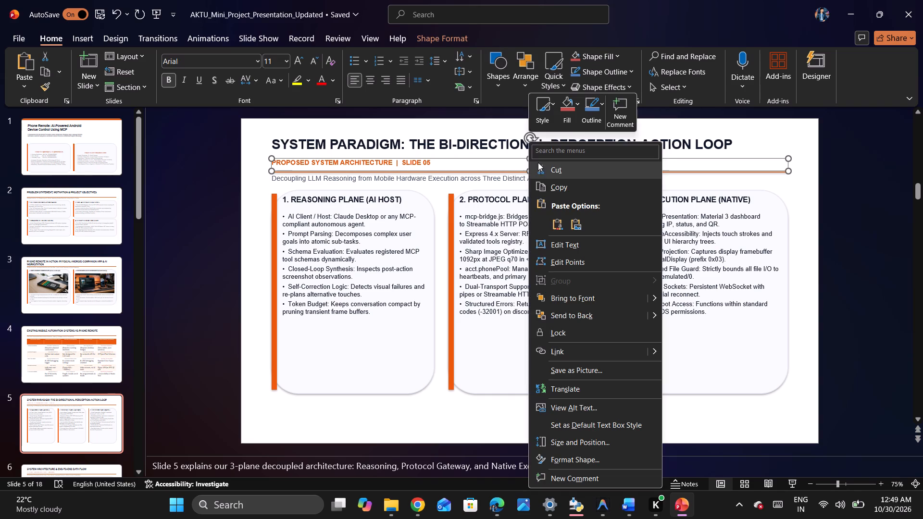
pyautogui.click(540, 166)
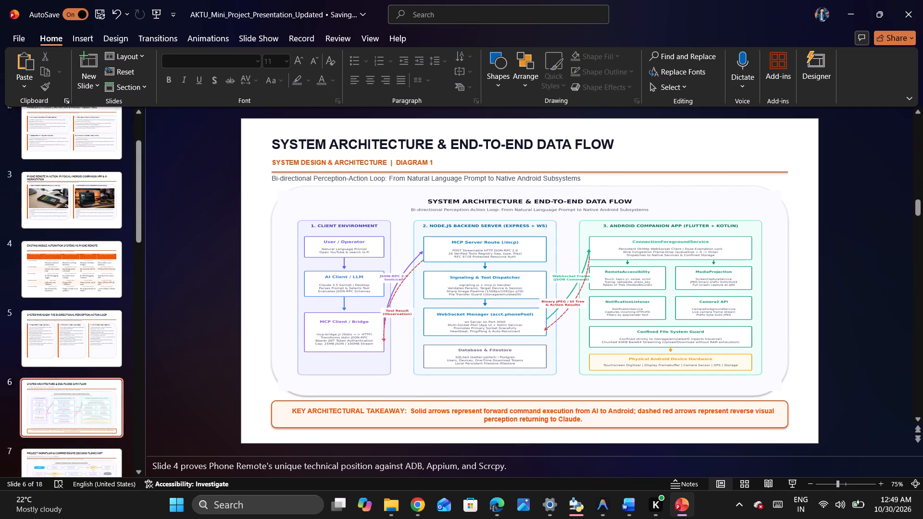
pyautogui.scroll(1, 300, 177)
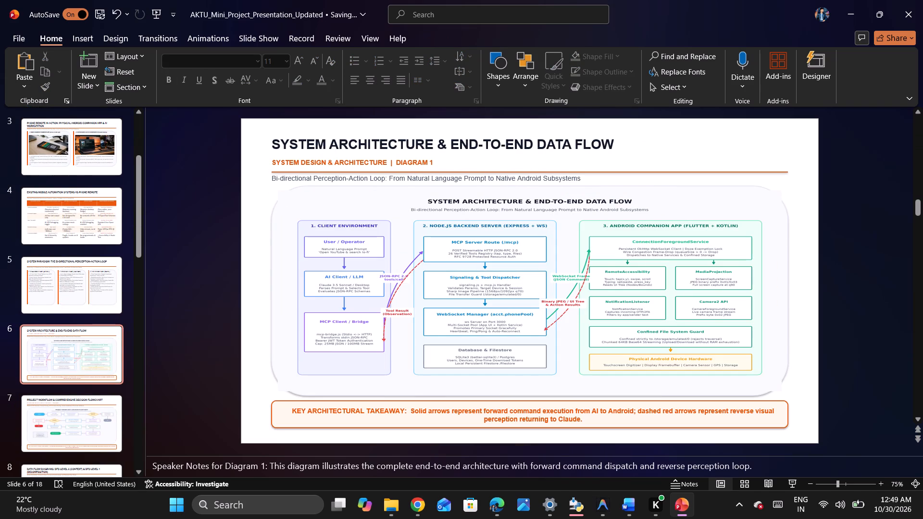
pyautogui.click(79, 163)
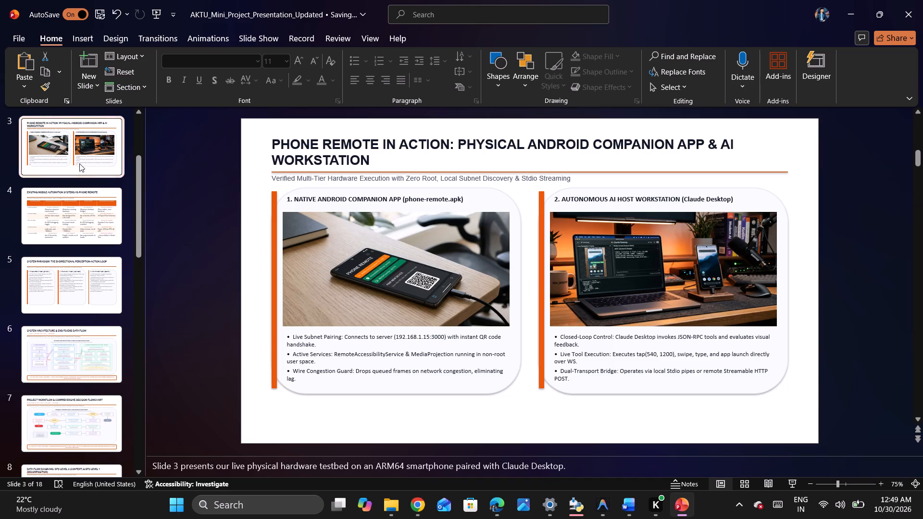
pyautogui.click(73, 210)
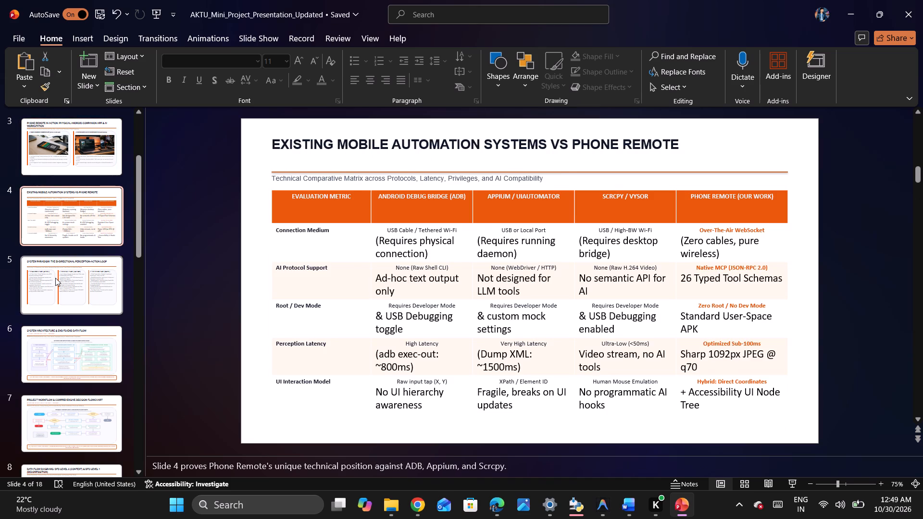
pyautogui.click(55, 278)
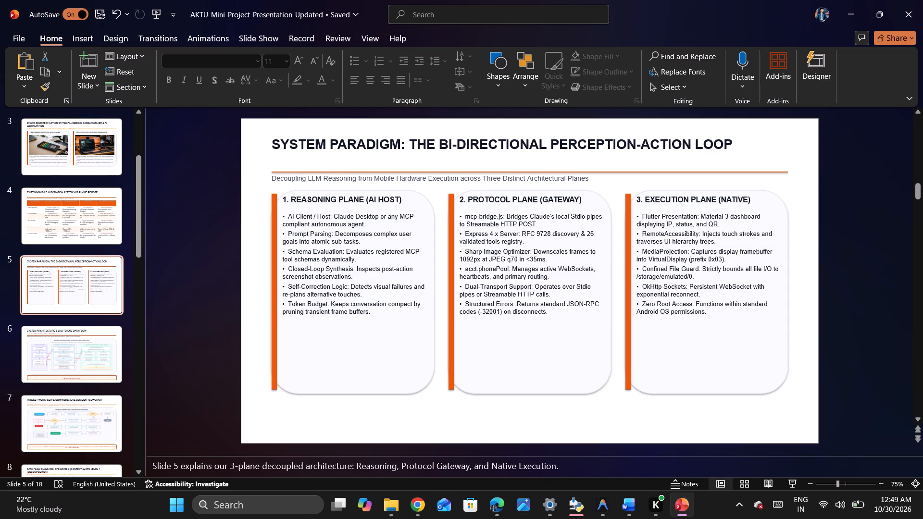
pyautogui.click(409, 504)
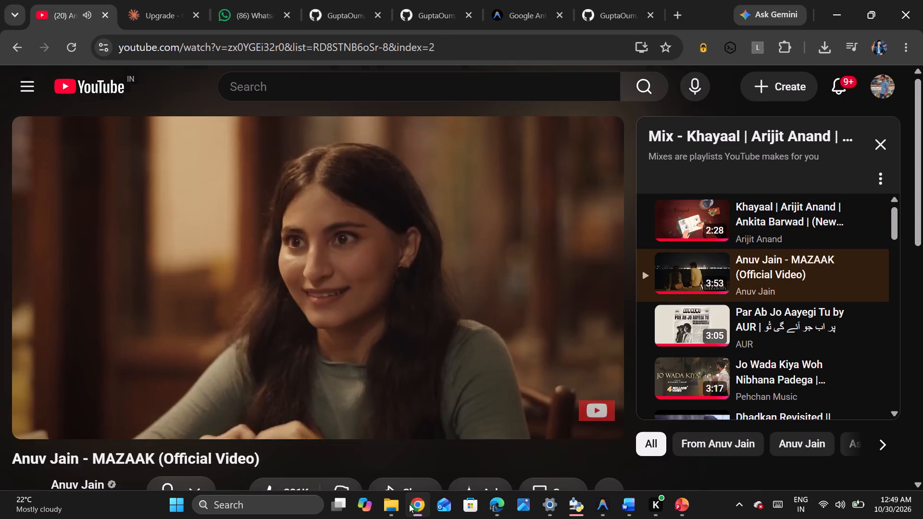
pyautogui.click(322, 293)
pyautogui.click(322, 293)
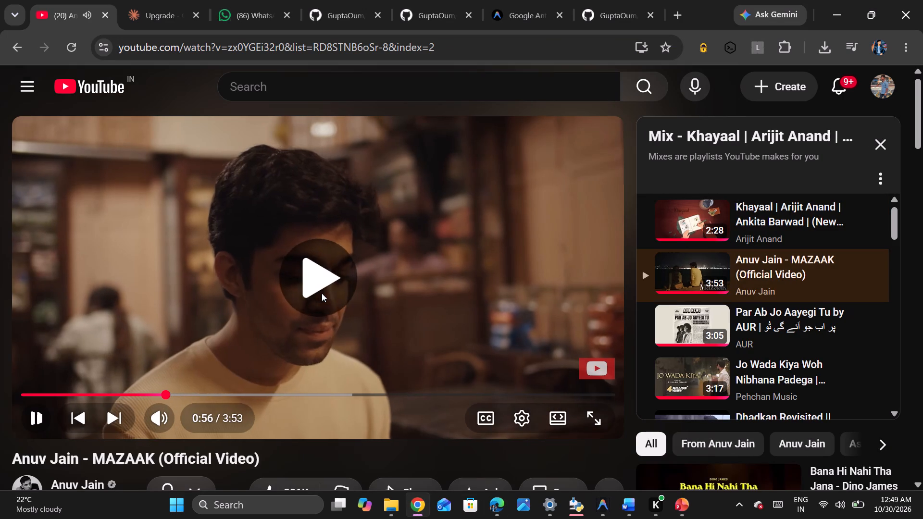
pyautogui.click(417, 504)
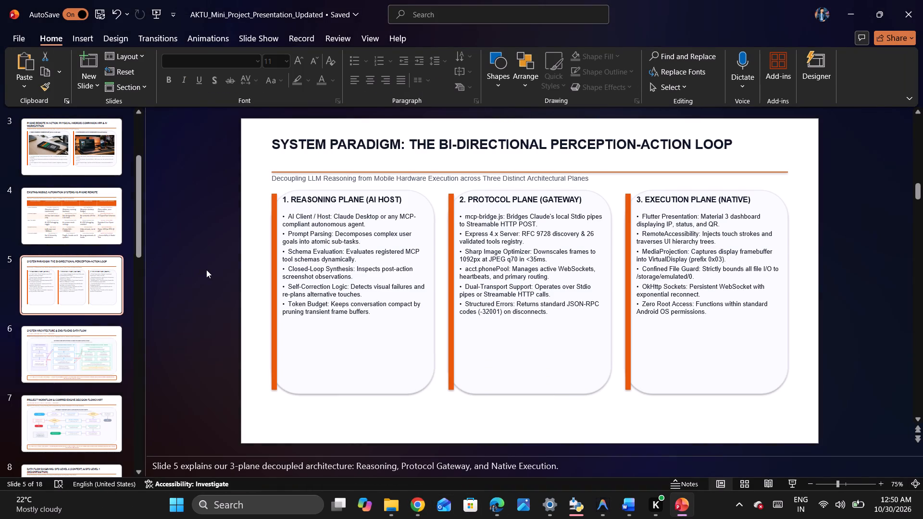
# Cut the "System Design & Architecture | Diagram 1" label text box from beneath the title on slide 6.
pyautogui.click(92, 302)
pyautogui.click(94, 349)
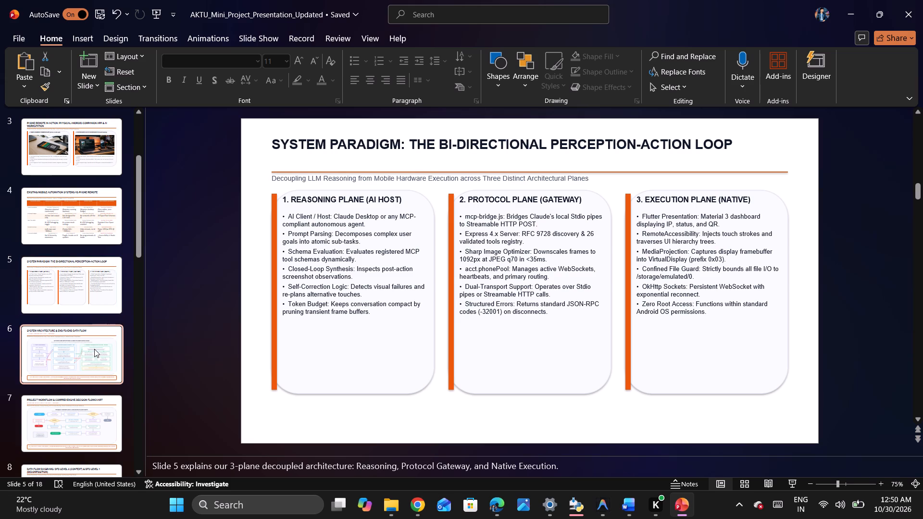
pyautogui.click(307, 166)
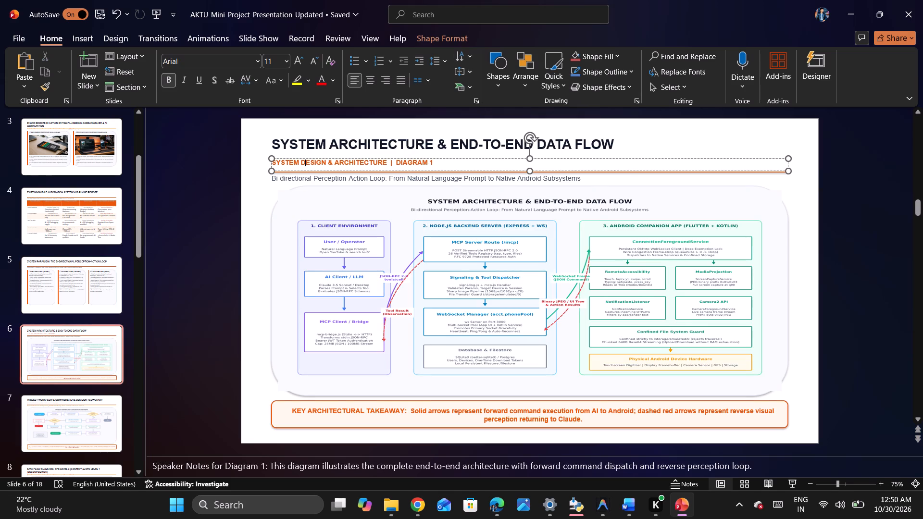
pyautogui.rightClick(529, 157)
pyautogui.click(548, 169)
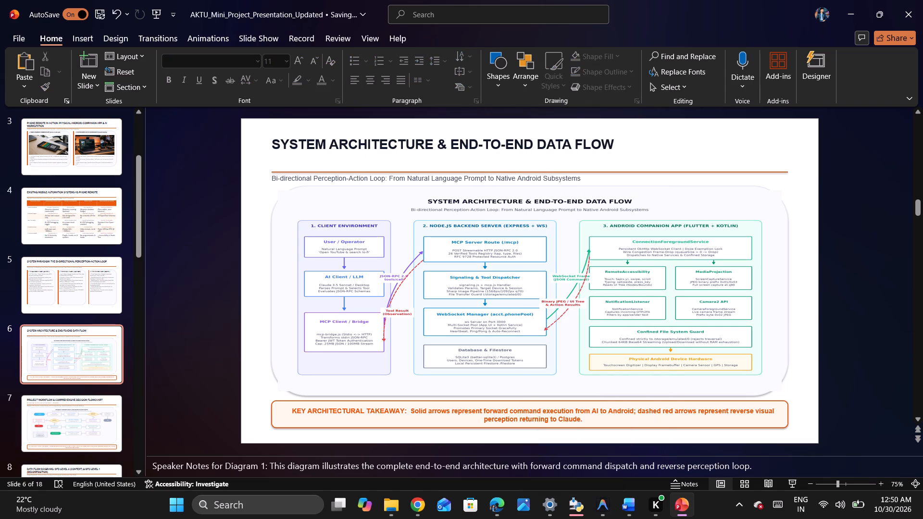
# Cut the Key Architectural Takeaway banner from the bottom of slide 6.
pyautogui.click(555, 422)
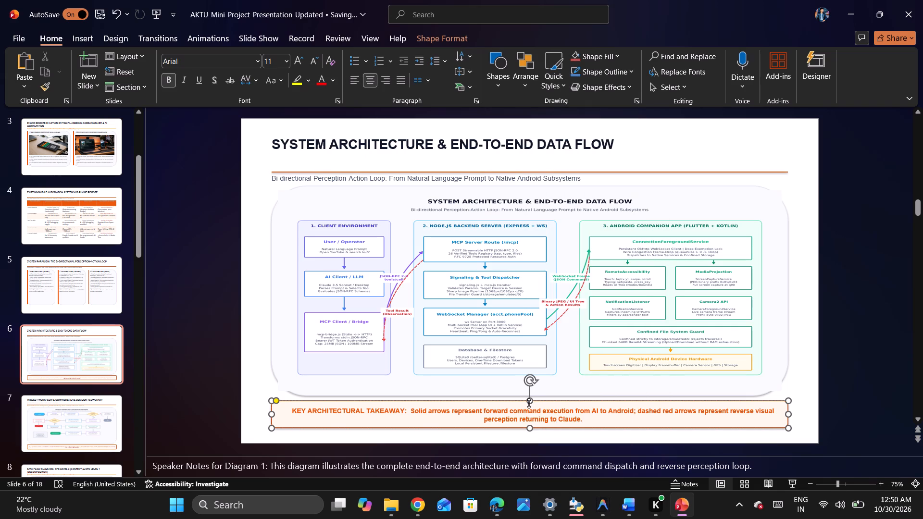
pyautogui.click(529, 403)
pyautogui.rightClick(529, 403)
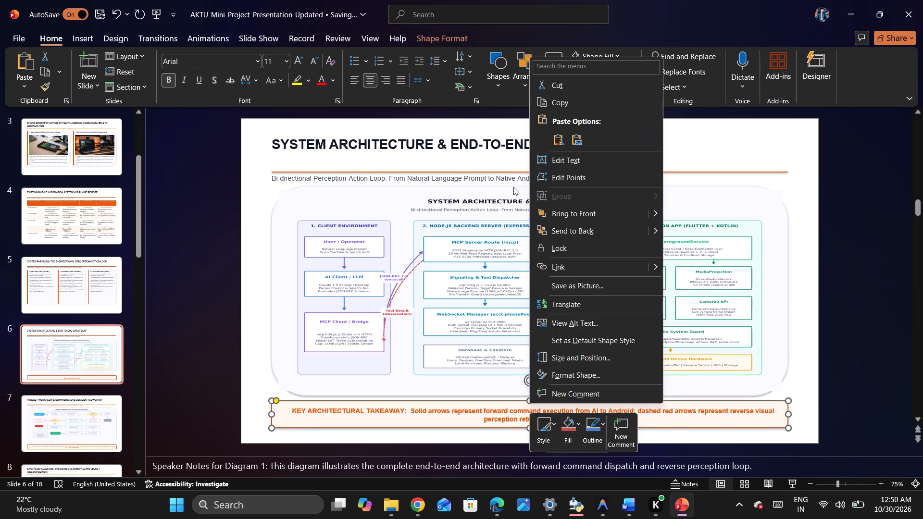
pyautogui.click(552, 84)
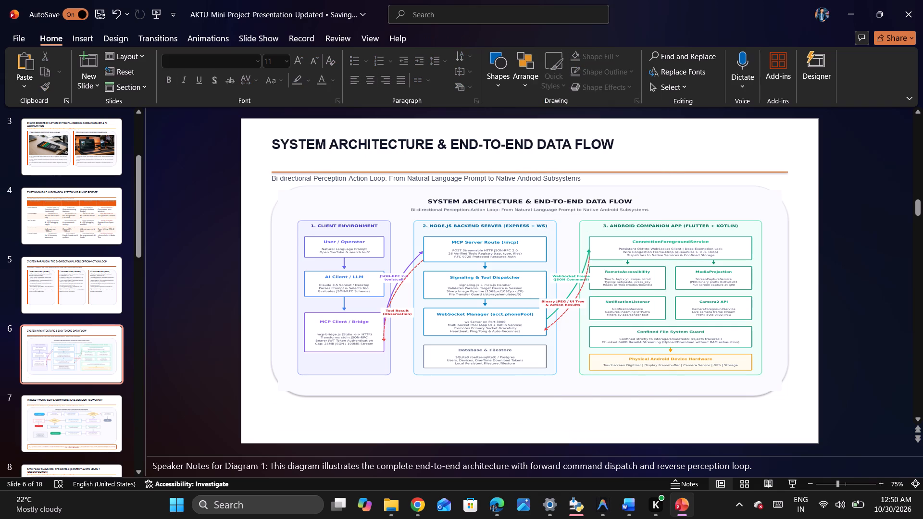
# Cut the "Algorithmic Workflow & Flowchart | Diagram 2" label text box from beneath the title on slide 7.
pyautogui.click(84, 412)
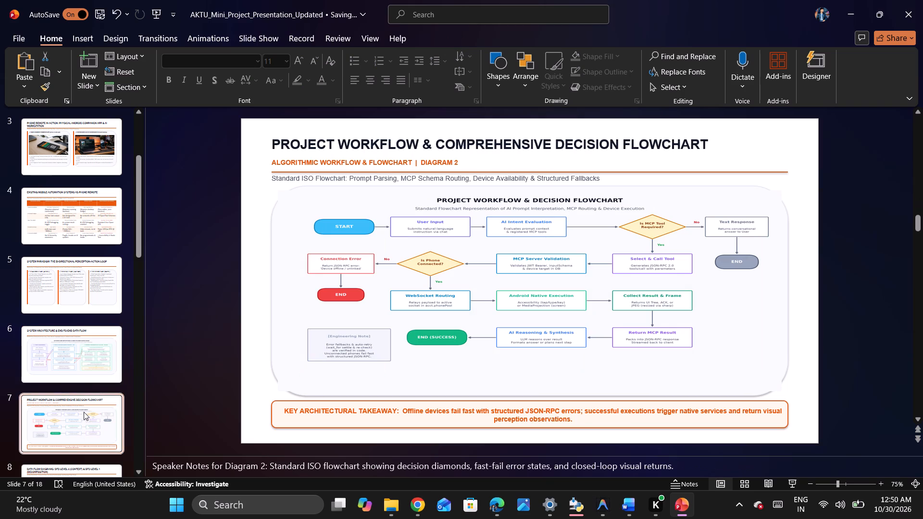
pyautogui.click(312, 159)
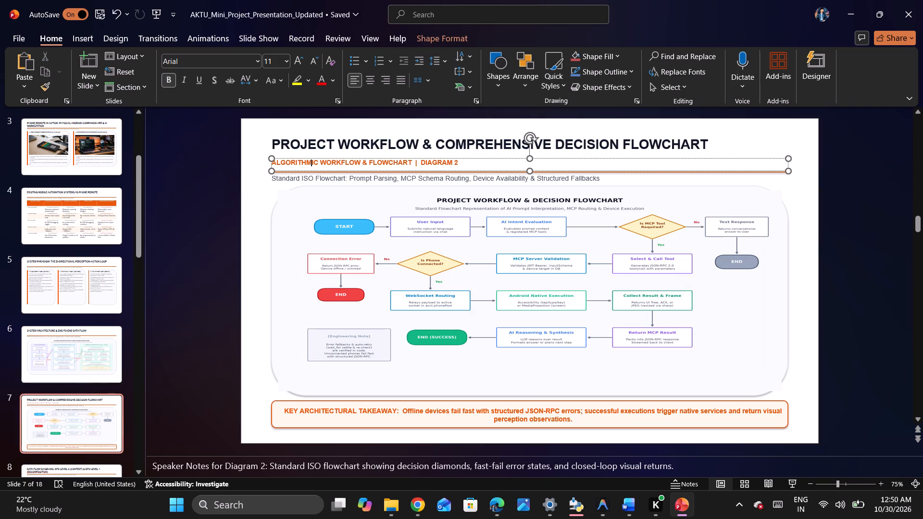
pyautogui.click(530, 155)
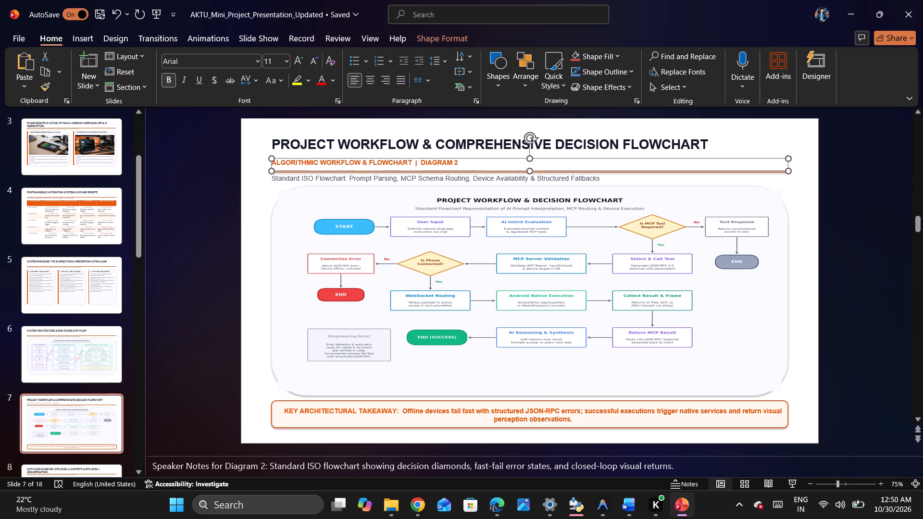
pyautogui.rightClick(530, 155)
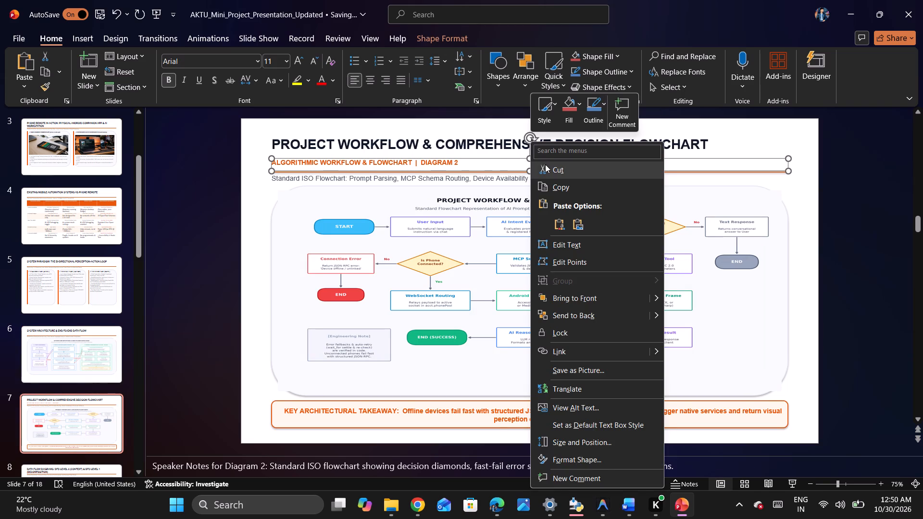
pyautogui.click(545, 164)
# Cut the Key Architectural Takeaway banner from the bottom of slide 7.
pyautogui.click(533, 418)
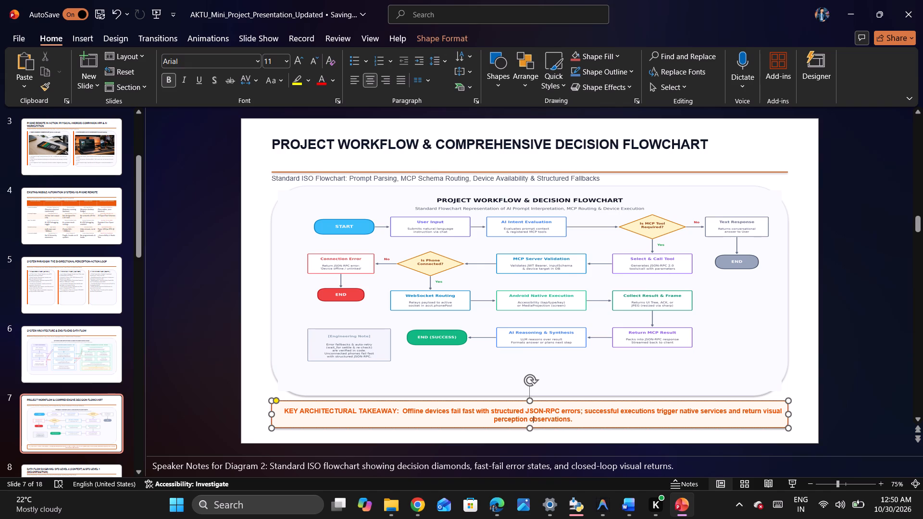
pyautogui.click(527, 398)
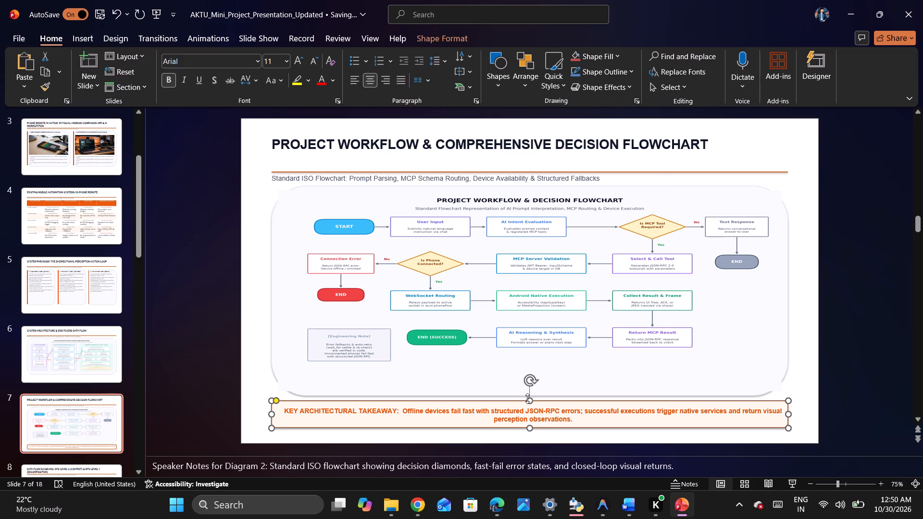
pyautogui.rightClick(527, 398)
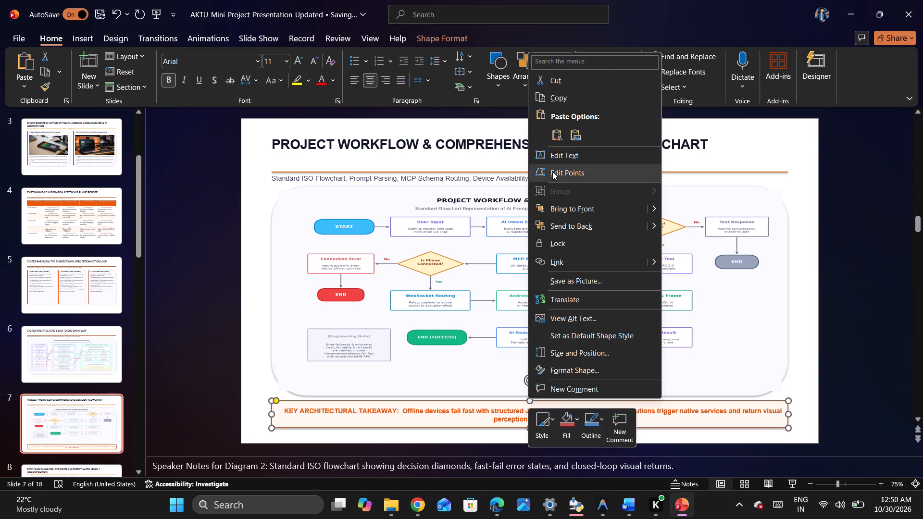
pyautogui.click(560, 86)
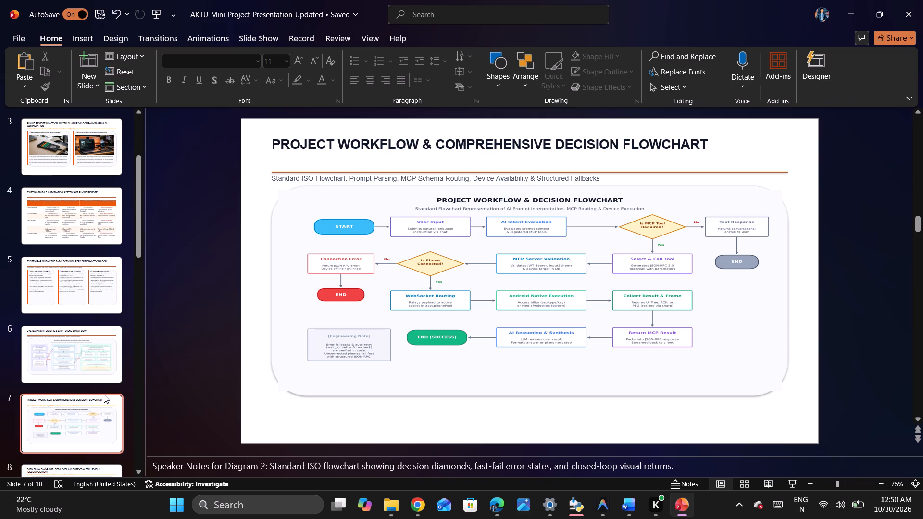
# Cut the orange Diagram 3 label text box overlapping the second line of the Data Flow Diagrams title on slide 8.
pyautogui.click(98, 373)
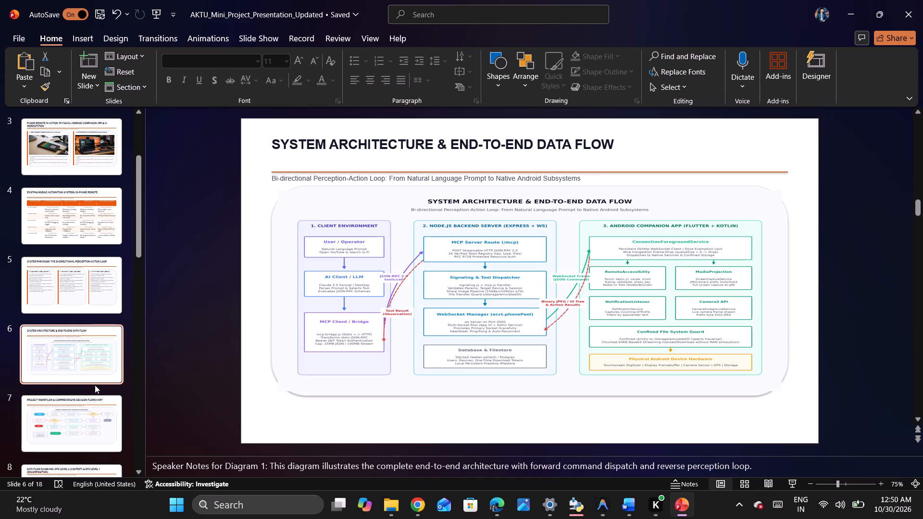
pyautogui.click(81, 415)
pyautogui.scroll(-1, 81, 415)
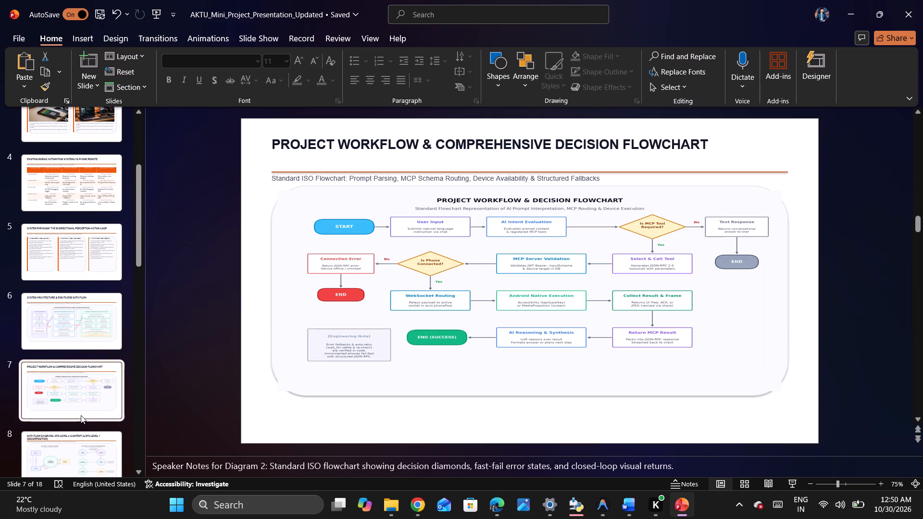
pyautogui.scroll(-1, 81, 415)
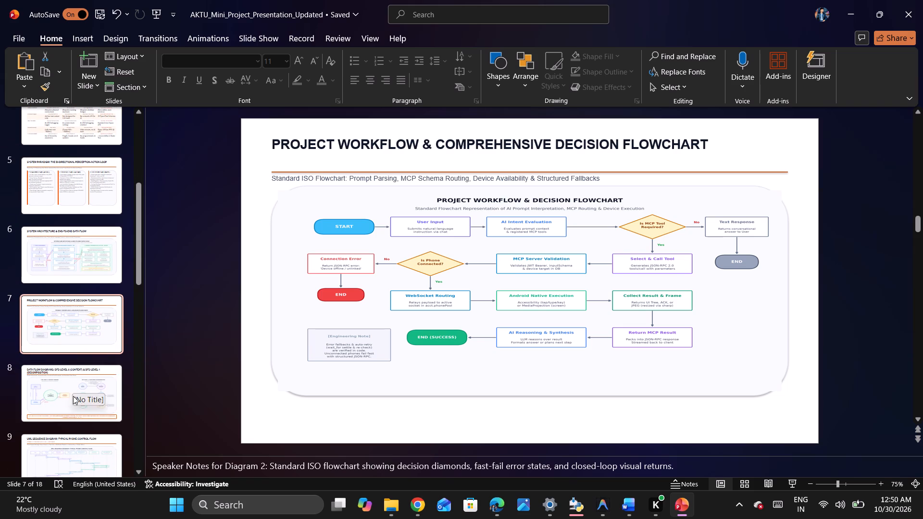
pyautogui.click(54, 310)
pyautogui.click(73, 381)
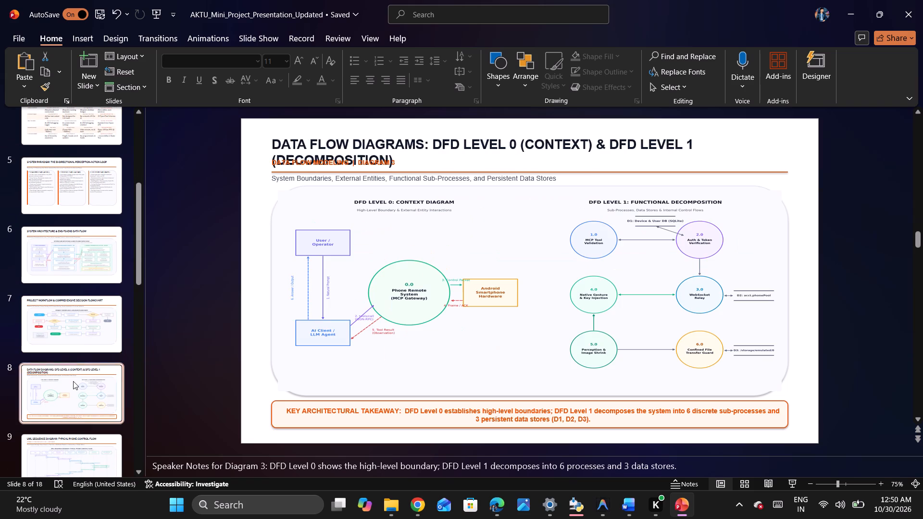
pyautogui.click(321, 164)
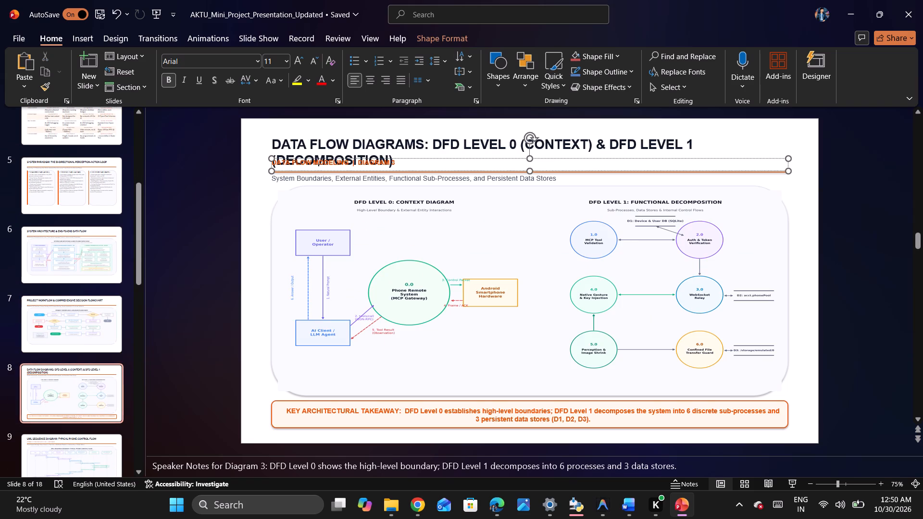
pyautogui.rightClick(321, 164)
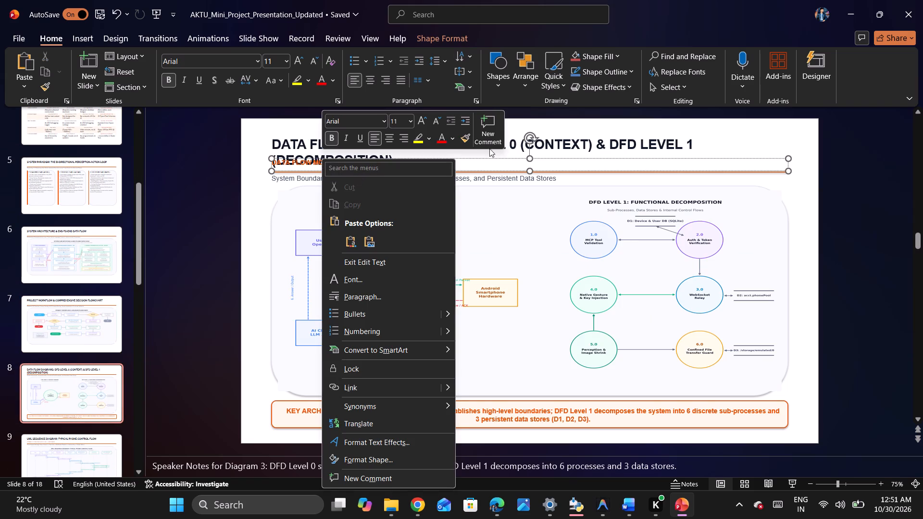
pyautogui.click(526, 154)
pyautogui.rightClick(526, 154)
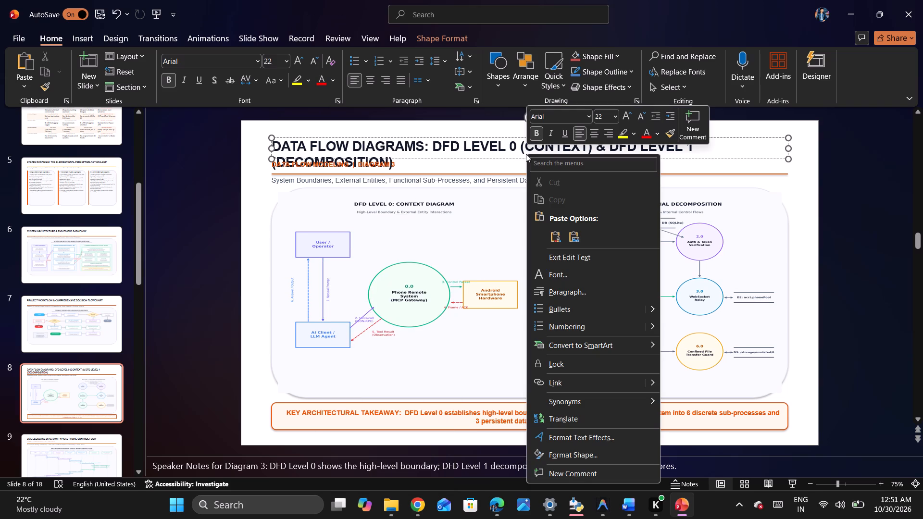
pyautogui.click(508, 167)
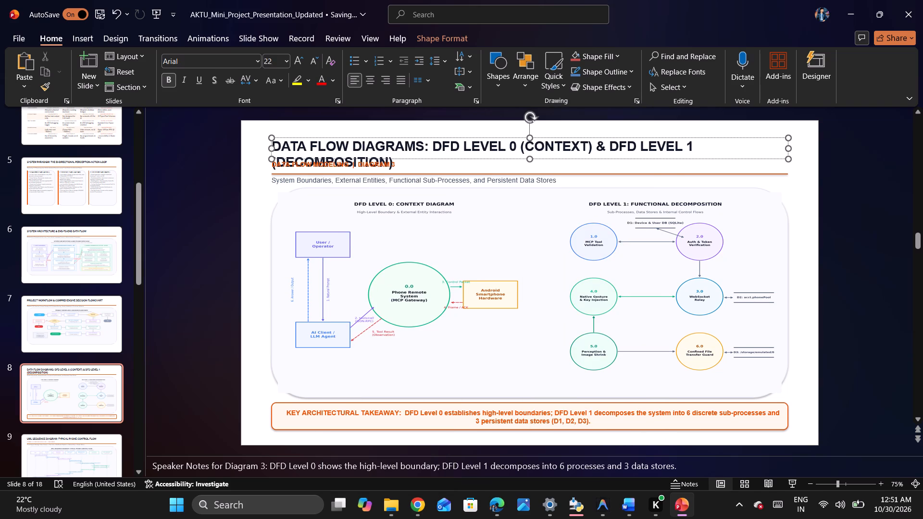
pyautogui.click(533, 170)
pyautogui.rightClick(530, 160)
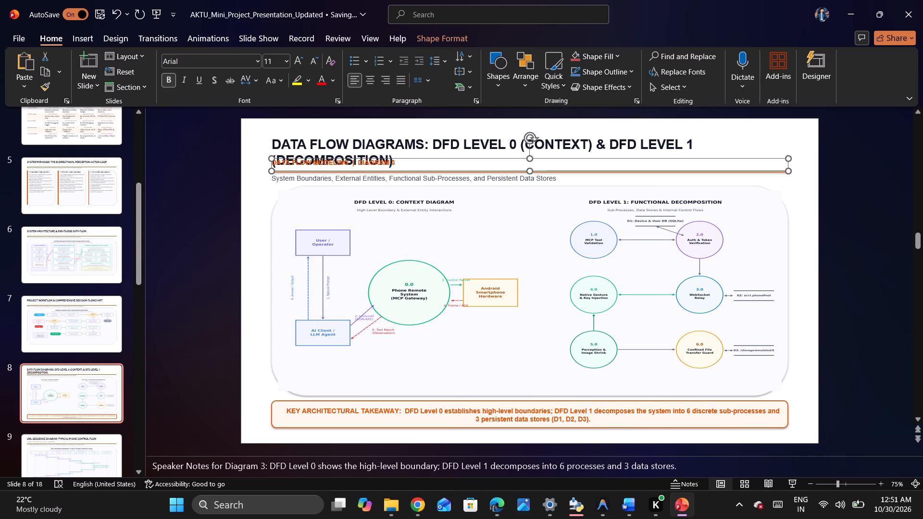
pyautogui.click(547, 167)
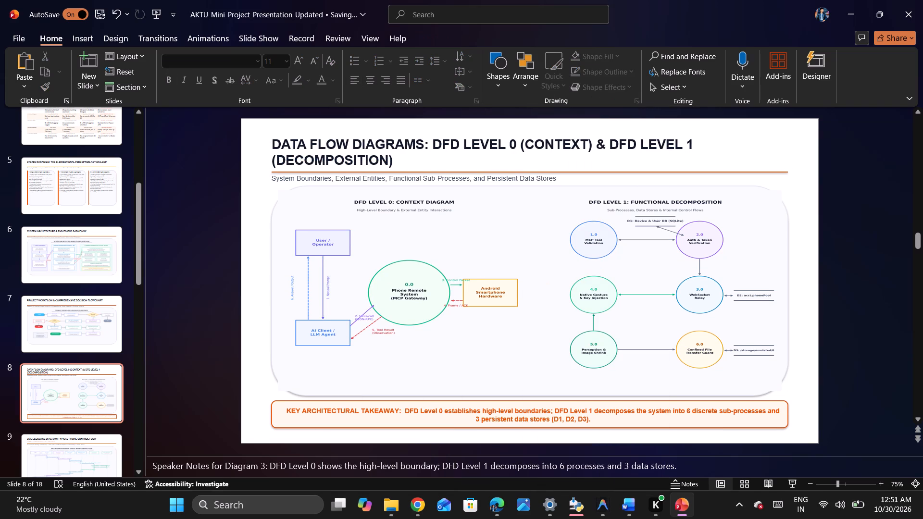
# Cut the Key Architectural Takeaway banner from the bottom of the Data Flow Diagrams slide 8.
pyautogui.click(526, 413)
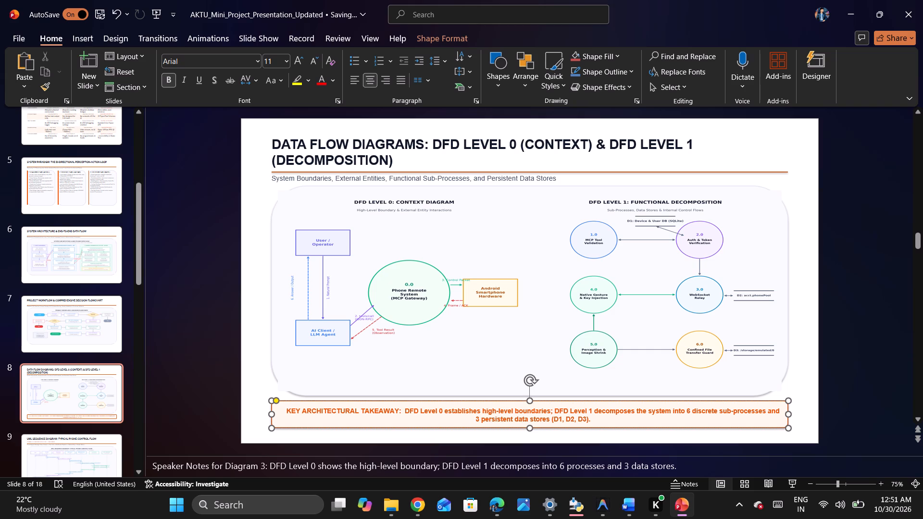
pyautogui.click(534, 401)
pyautogui.rightClick(534, 401)
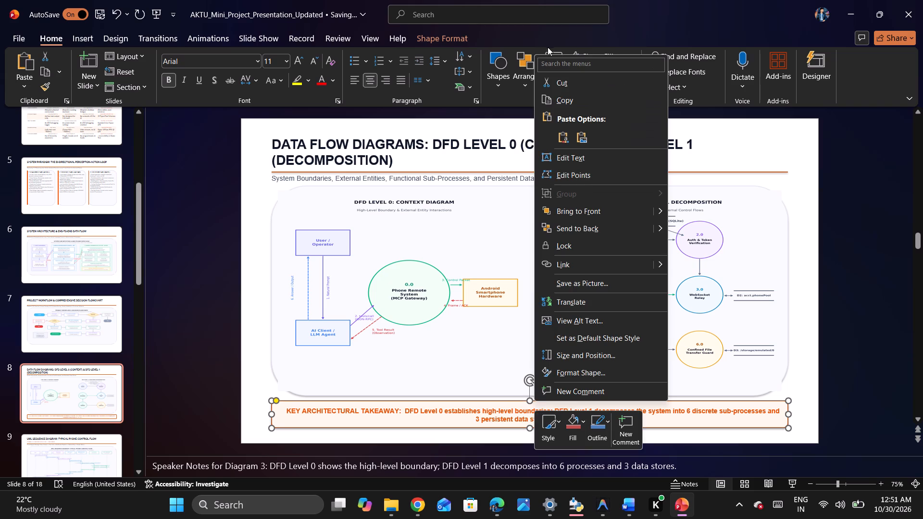
pyautogui.click(558, 77)
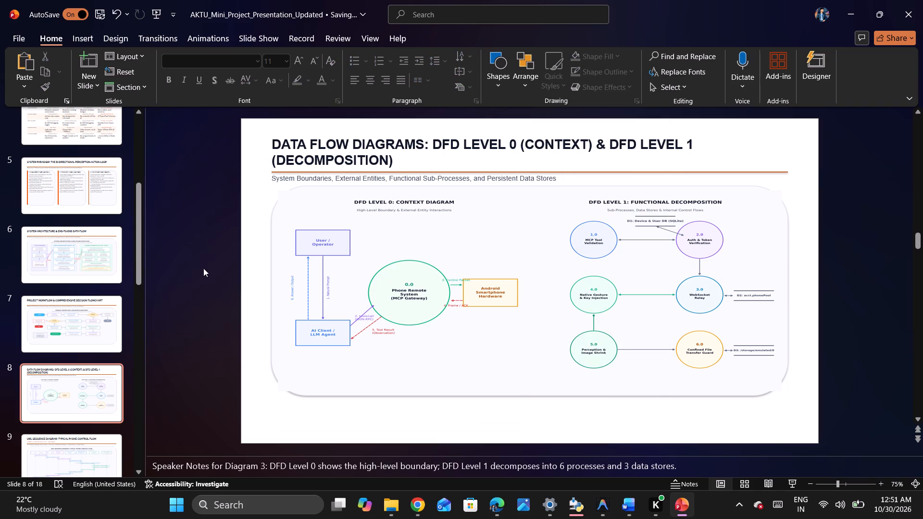
# On slide 9, cut the orange "Dynamic Behavioral Modeling | Diagram 4" label text box from beneath the UML Sequence Diagram title.
pyautogui.click(86, 372)
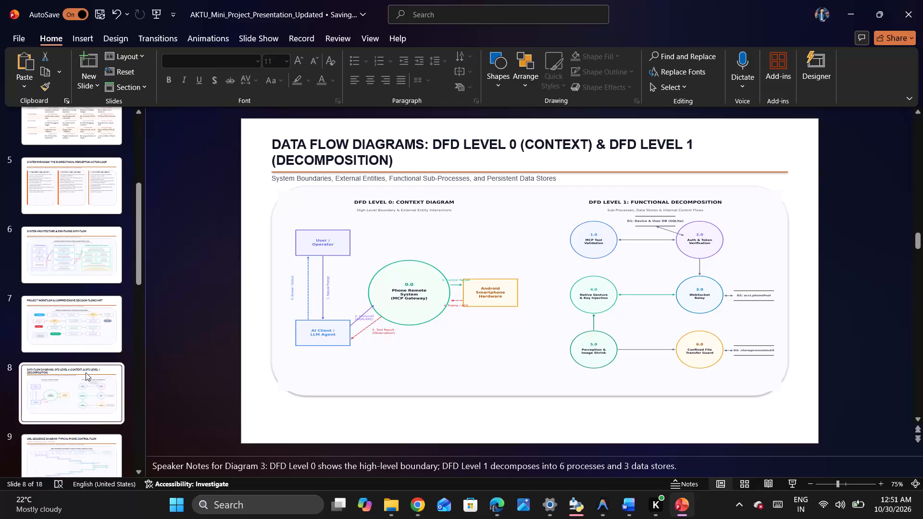
pyautogui.scroll(-2, 87, 381)
pyautogui.click(86, 440)
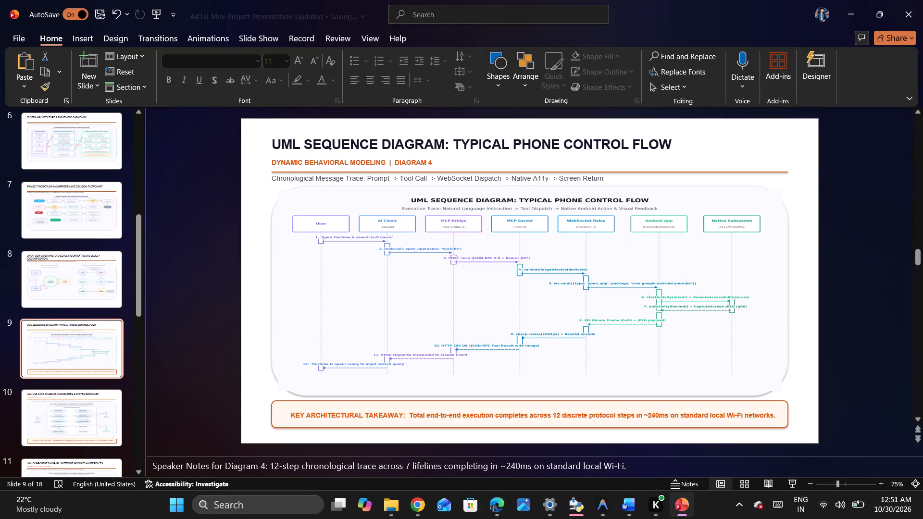
pyautogui.click(297, 161)
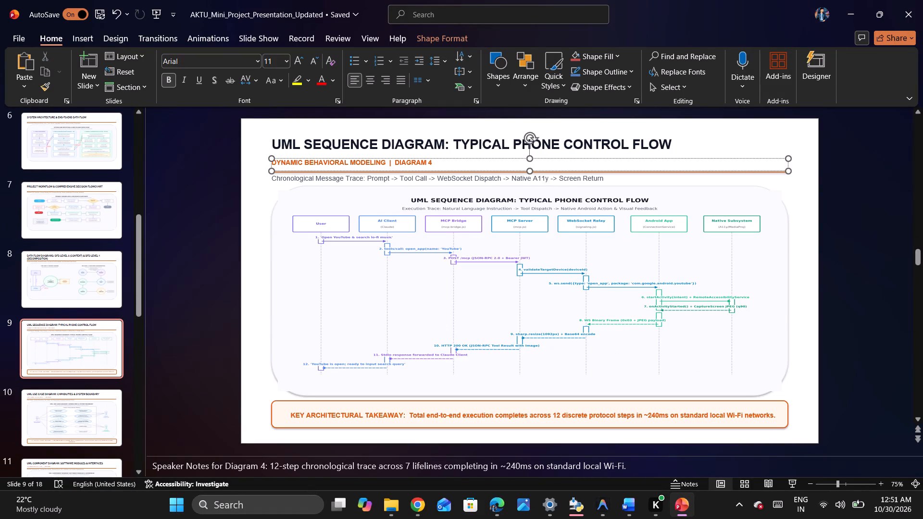
pyautogui.rightClick(527, 155)
pyautogui.click(551, 167)
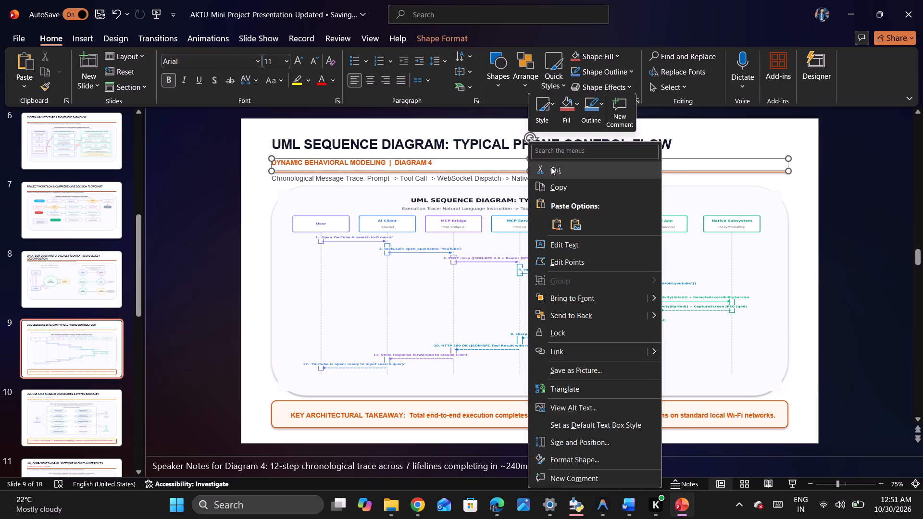
# Cut the Key Architectural Takeaway banner from the bottom of slide 9.
pyautogui.click(507, 409)
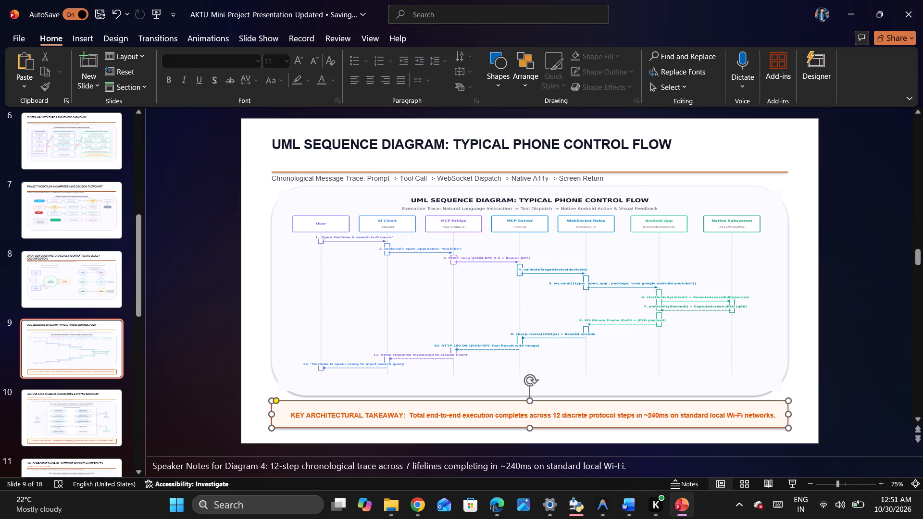
pyautogui.rightClick(529, 401)
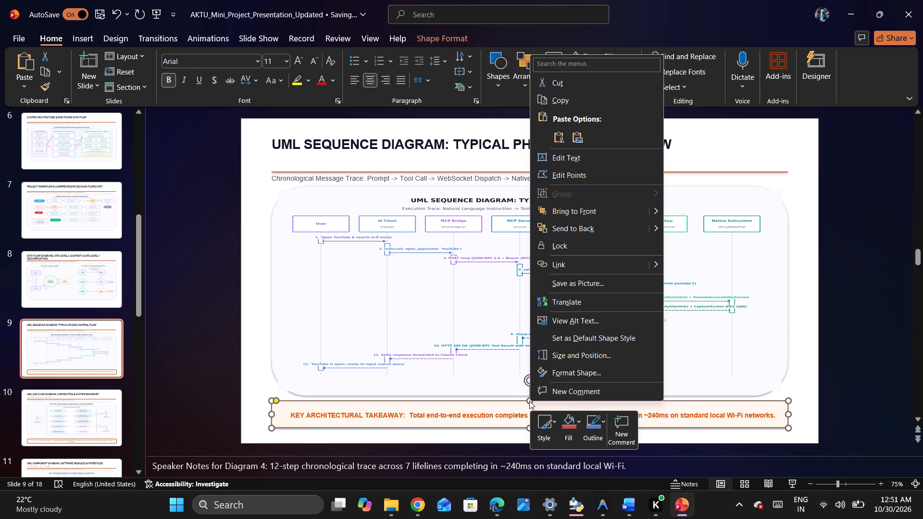
pyautogui.click(556, 82)
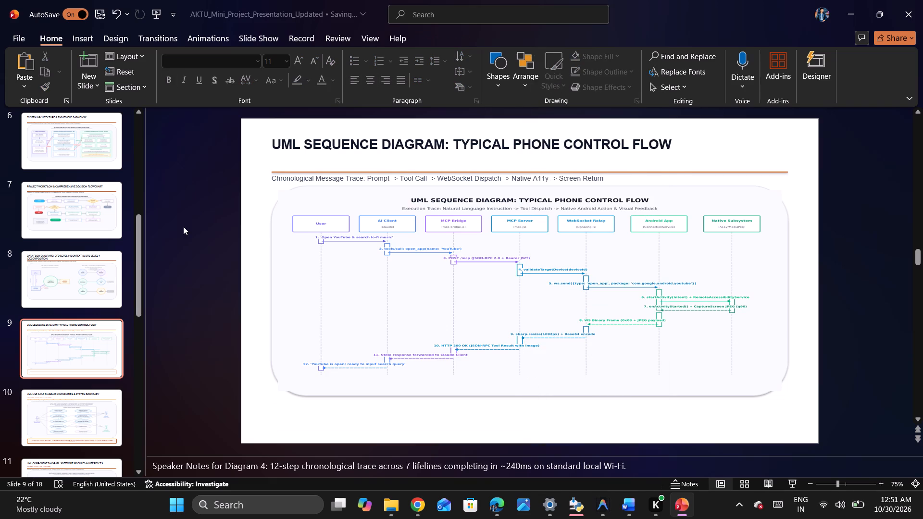
# On slide 10, cut the orange "Functional Requirements | Diagram 5" label text box from beneath the UML Use Case Diagram title.
pyautogui.click(83, 409)
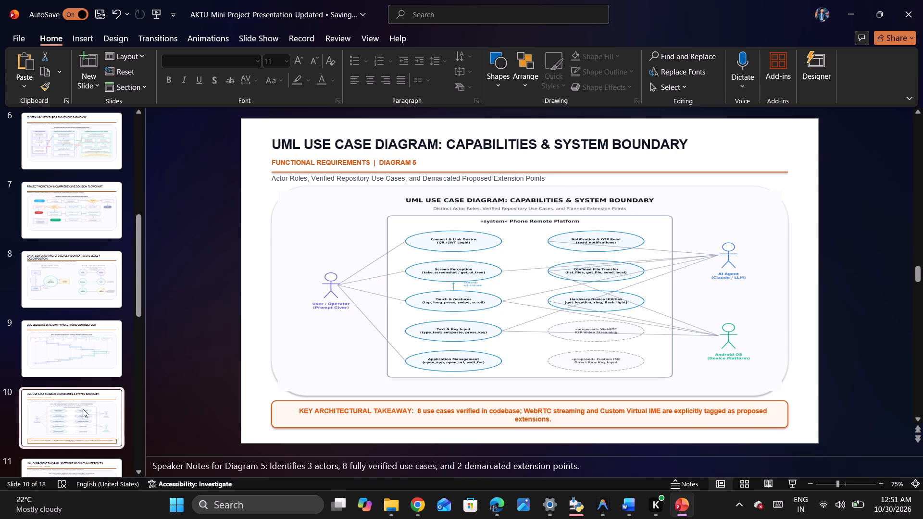
pyautogui.click(307, 160)
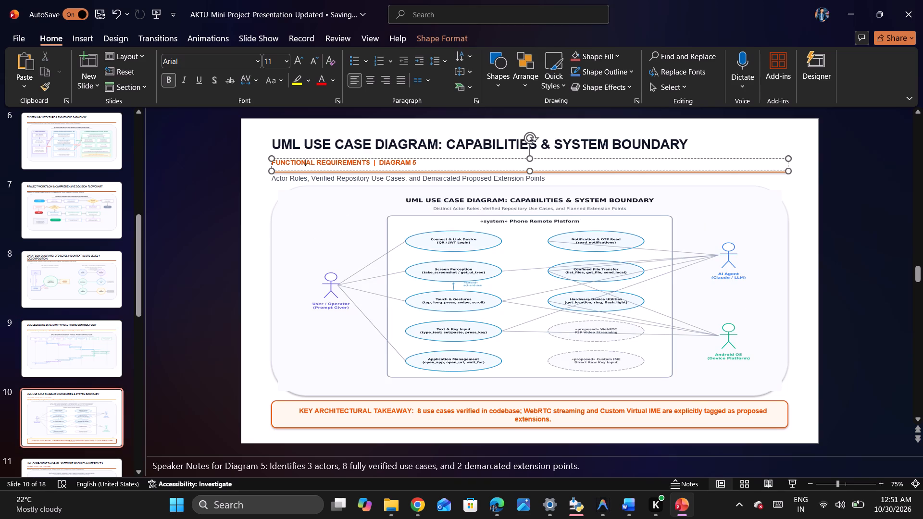
pyautogui.rightClick(527, 157)
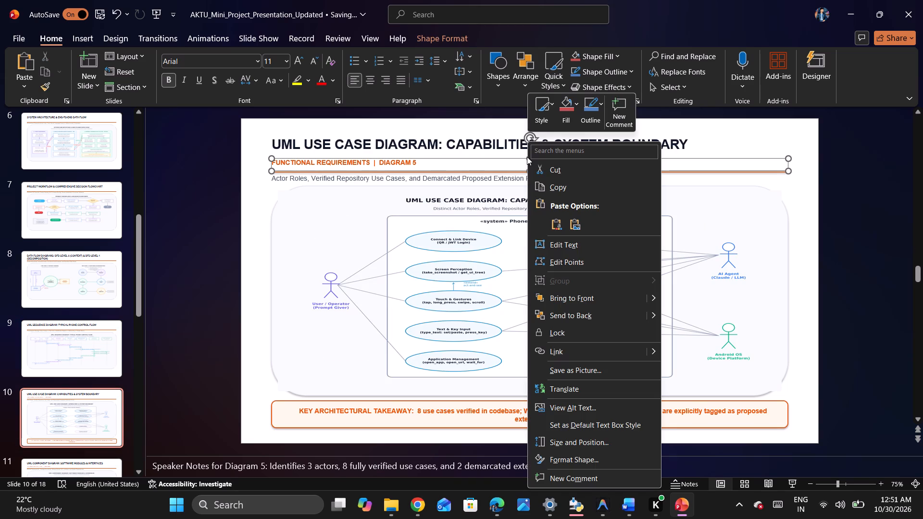
pyautogui.click(544, 168)
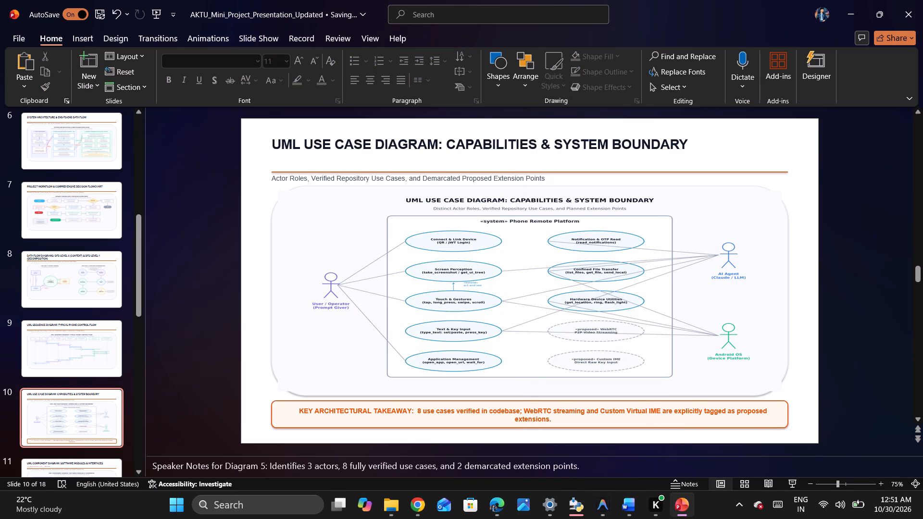
# Cut the Key Architectural Takeaway banner from the bottom of slide 10.
pyautogui.click(532, 407)
pyautogui.rightClick(532, 403)
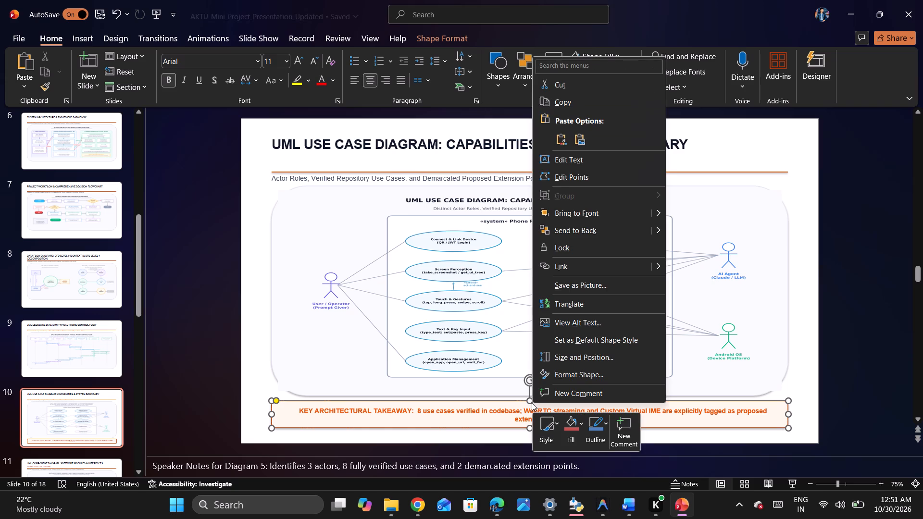
pyautogui.click(561, 88)
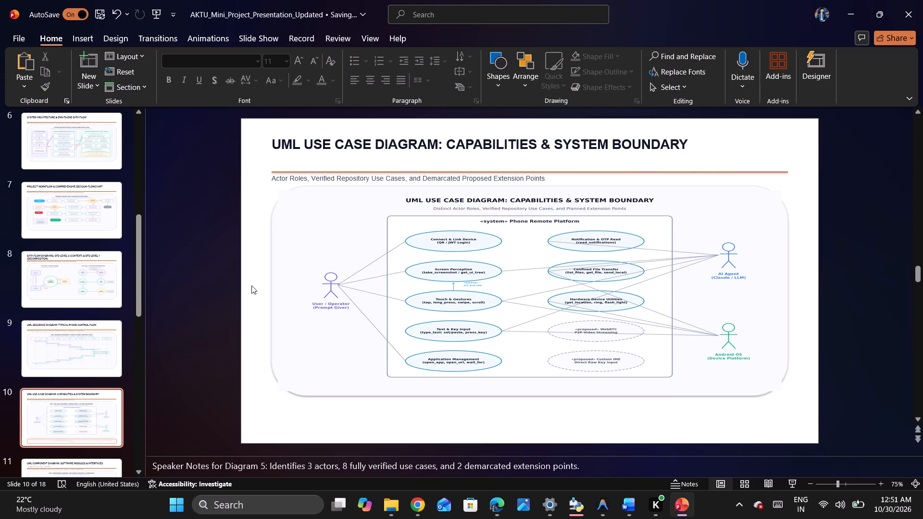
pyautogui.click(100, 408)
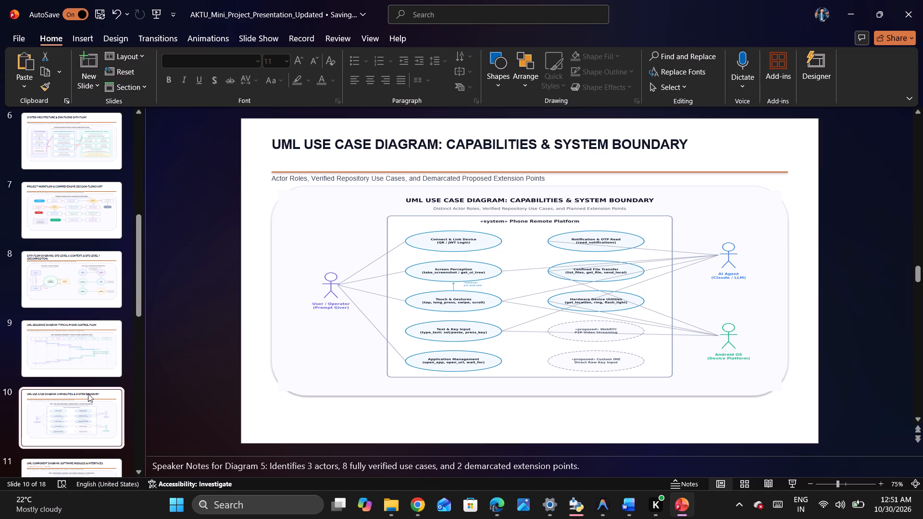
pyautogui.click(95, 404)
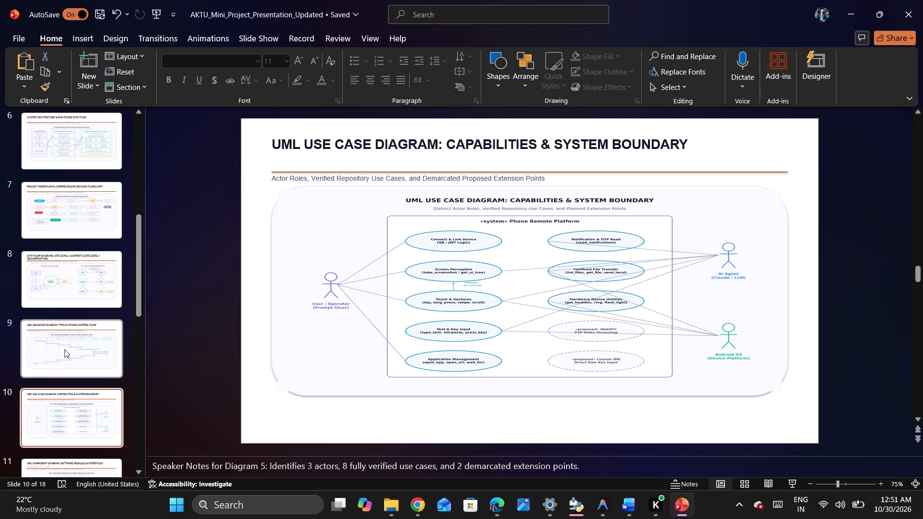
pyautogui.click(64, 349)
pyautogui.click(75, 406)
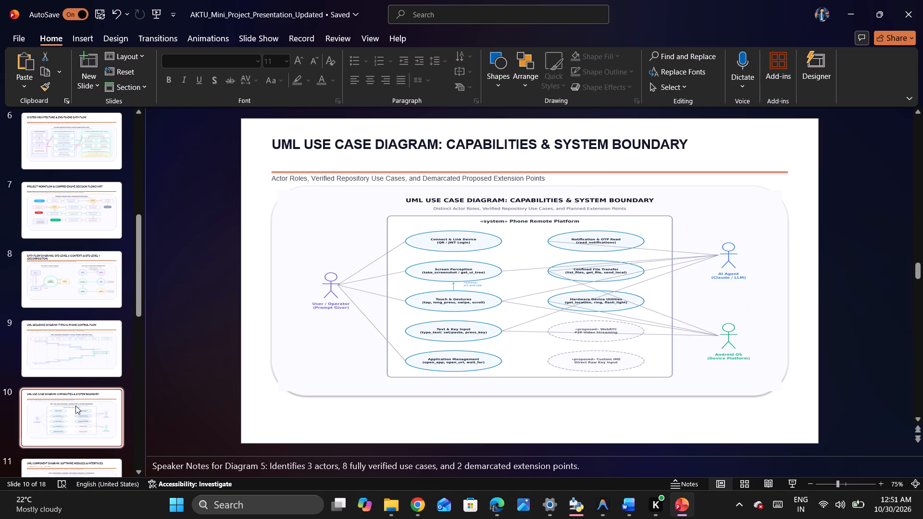
# On slide 11, cut the orange "Software Architecture | Diagram 6" label text box from beneath the UML Component Diagram title.
pyautogui.scroll(-2, 75, 406)
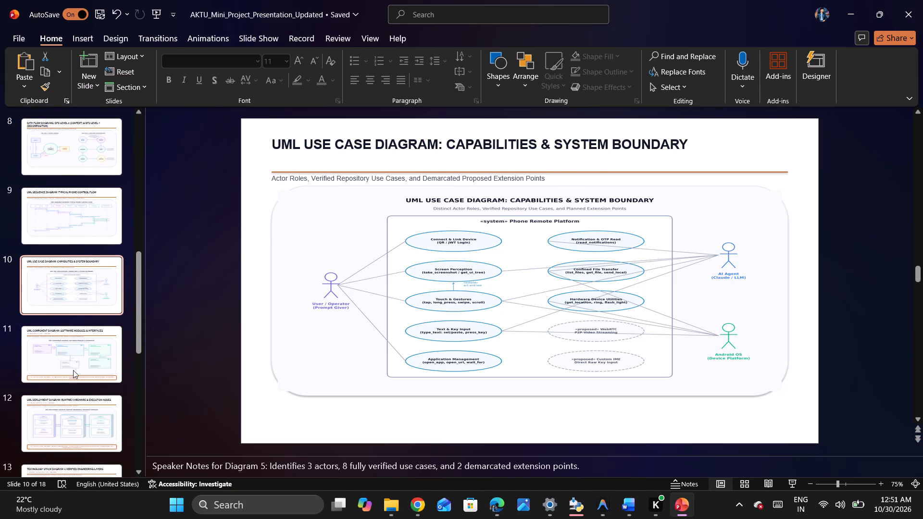
pyautogui.click(69, 363)
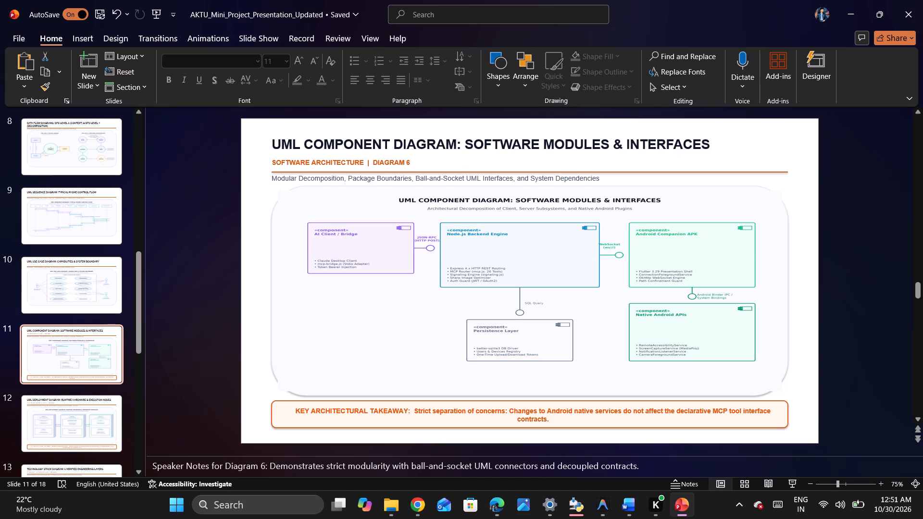
pyautogui.click(301, 160)
pyautogui.rightClick(529, 157)
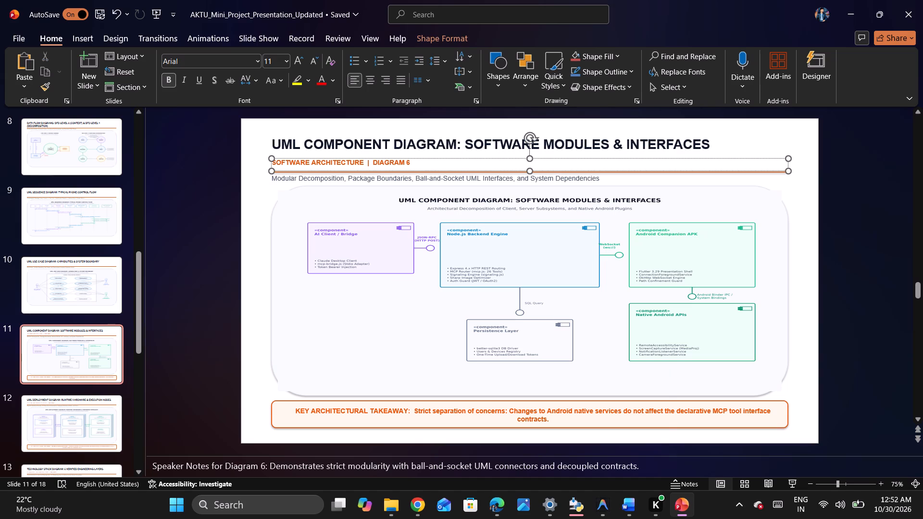
pyautogui.click(549, 167)
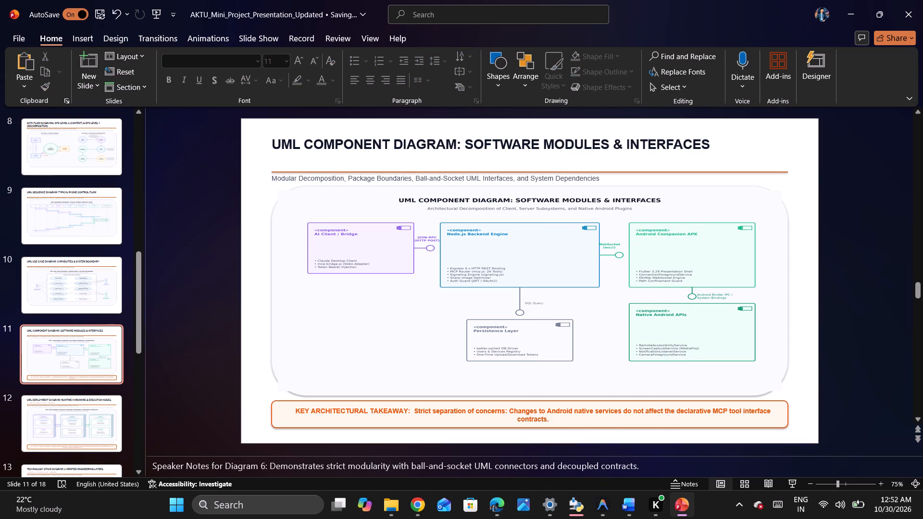
# Cut the Key Architectural Takeaway banner from the bottom of slide 11.
pyautogui.click(537, 413)
pyautogui.click(531, 403)
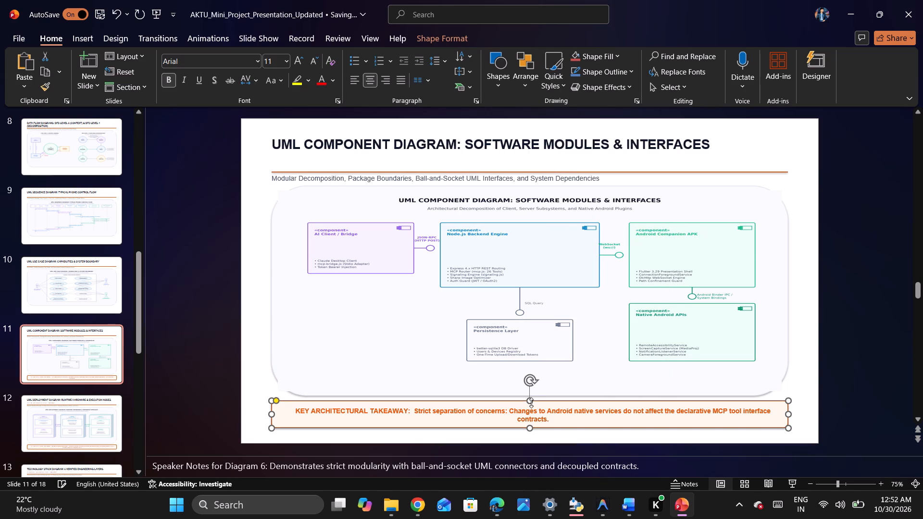
pyautogui.rightClick(531, 403)
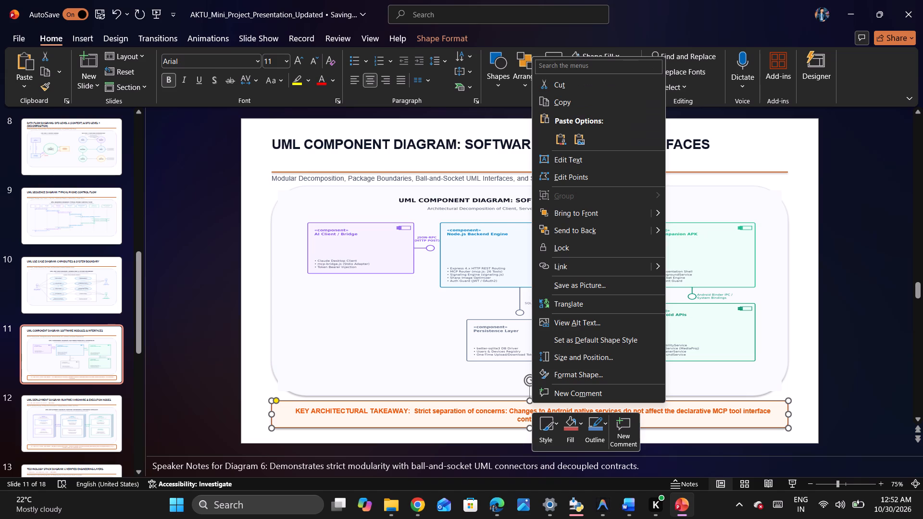
pyautogui.click(549, 80)
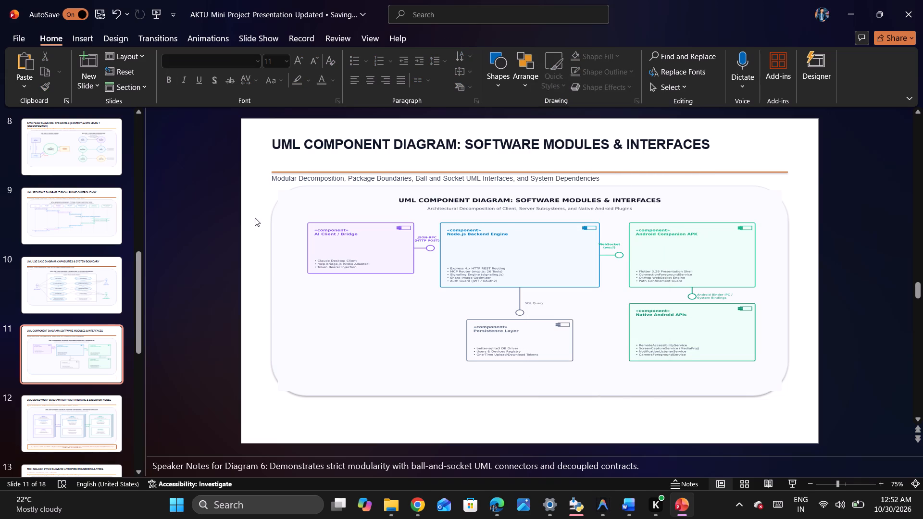
# On slide 12, cut the orange "Physical & Network Topology | Diagram 7" label text box from beneath the UML Deployment Diagram title.
pyautogui.click(60, 394)
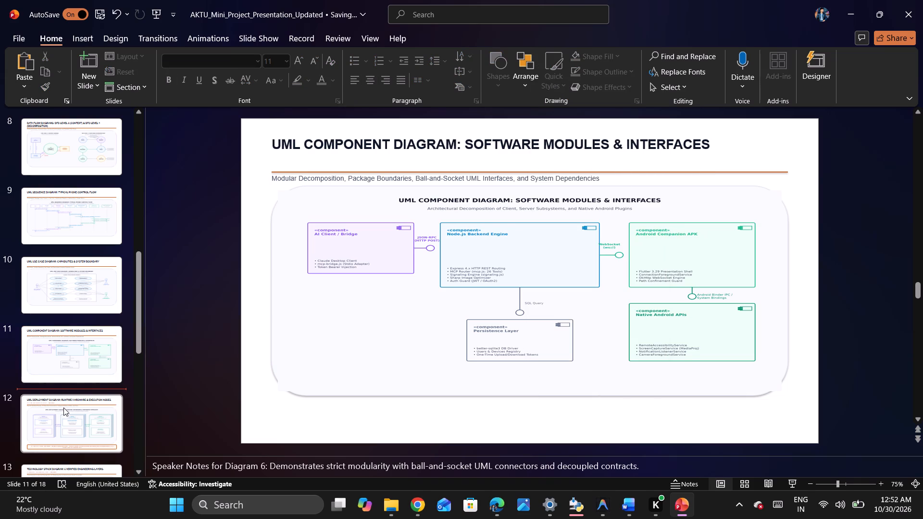
pyautogui.click(63, 408)
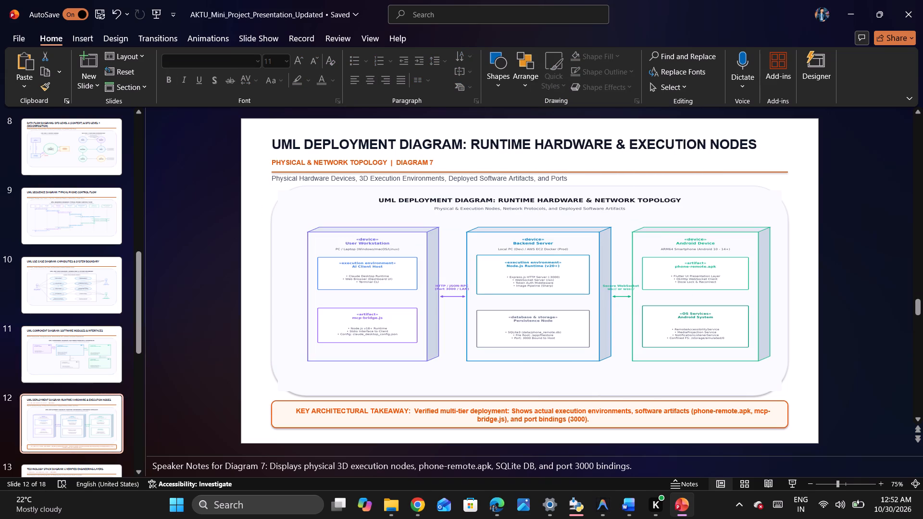
pyautogui.click(341, 160)
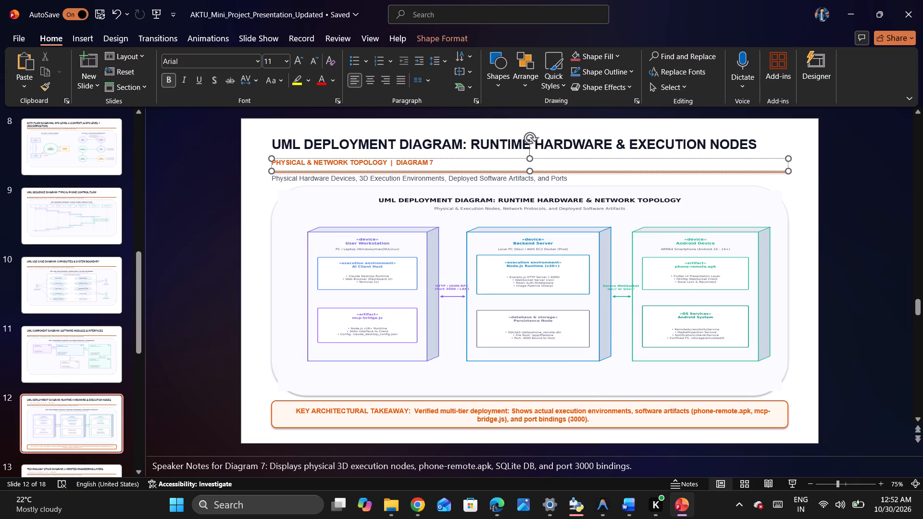
pyautogui.rightClick(529, 159)
pyautogui.click(537, 168)
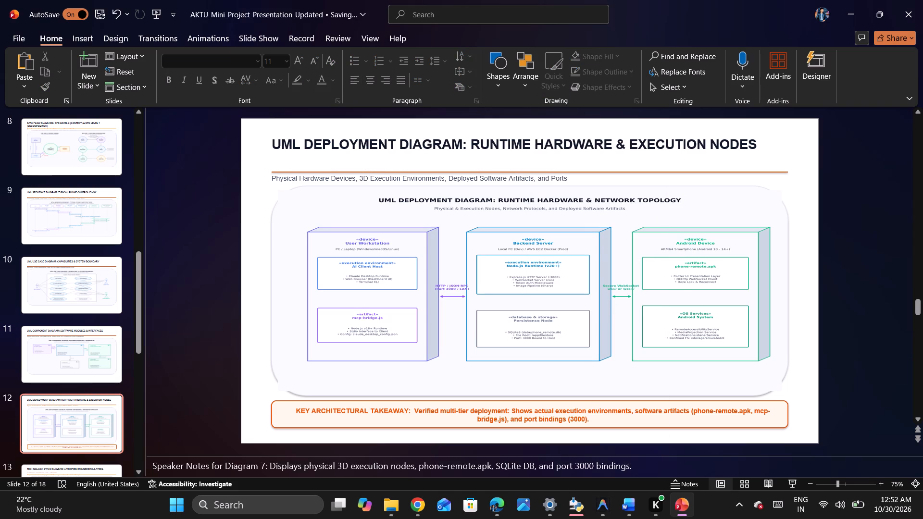
# Cut the Key Architectural Takeaway banner from the bottom of slide 12.
pyautogui.click(537, 425)
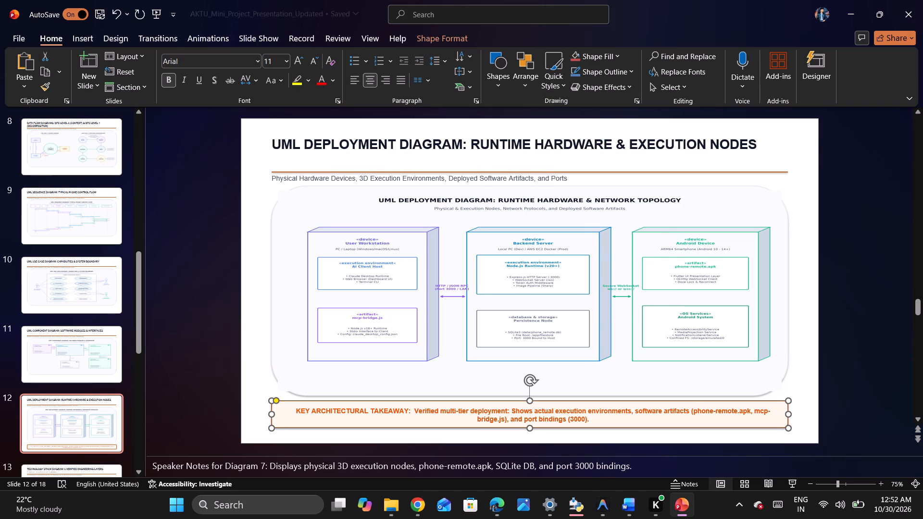
pyautogui.rightClick(528, 399)
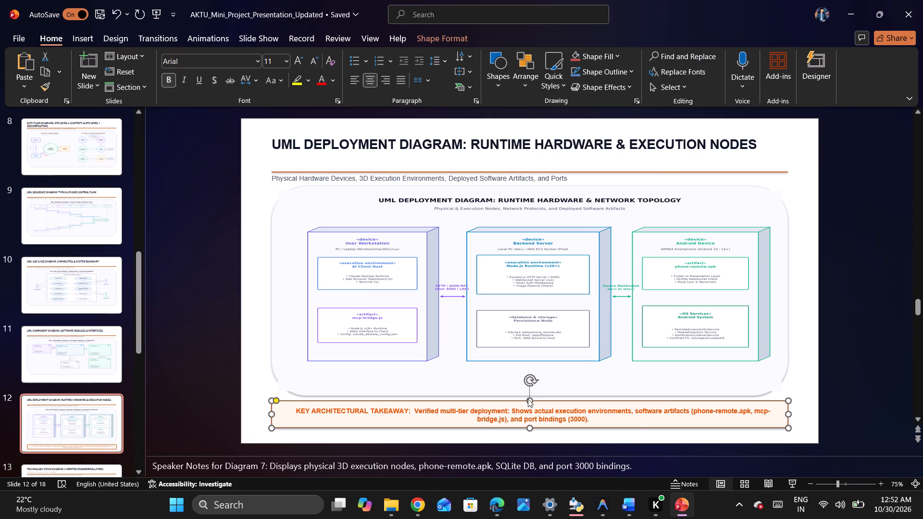
pyautogui.click(555, 77)
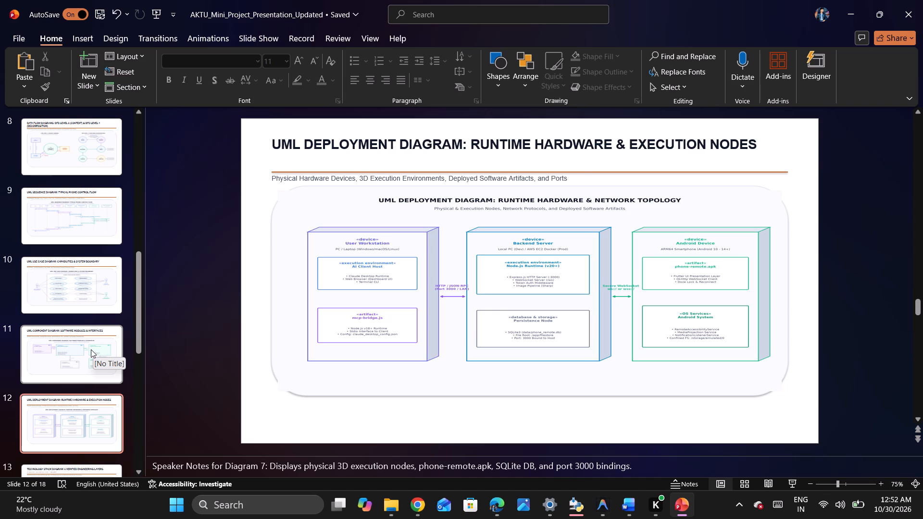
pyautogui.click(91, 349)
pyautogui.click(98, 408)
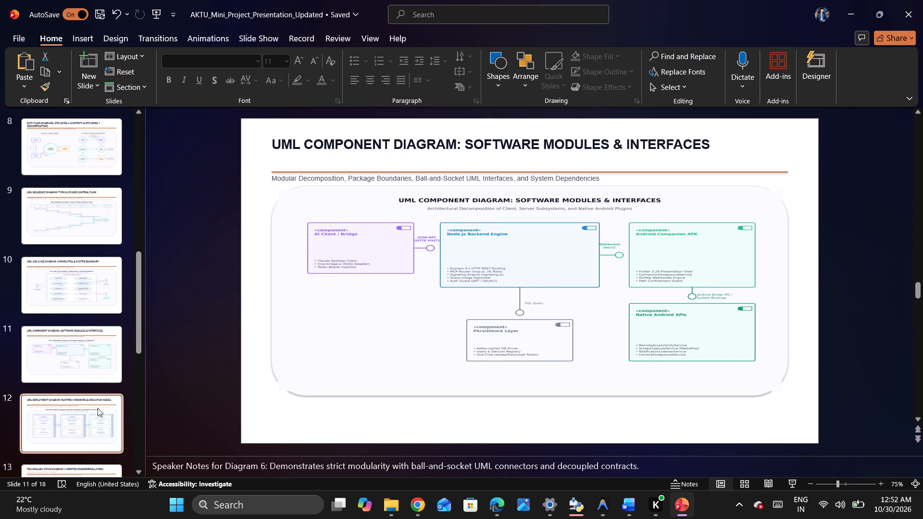
# On slide 13, cut the orange "Technology Stack Architecture | Diagram 8" label text box from beneath the Technology Stack Diagram title.
pyautogui.scroll(-1, 98, 408)
pyautogui.click(98, 408)
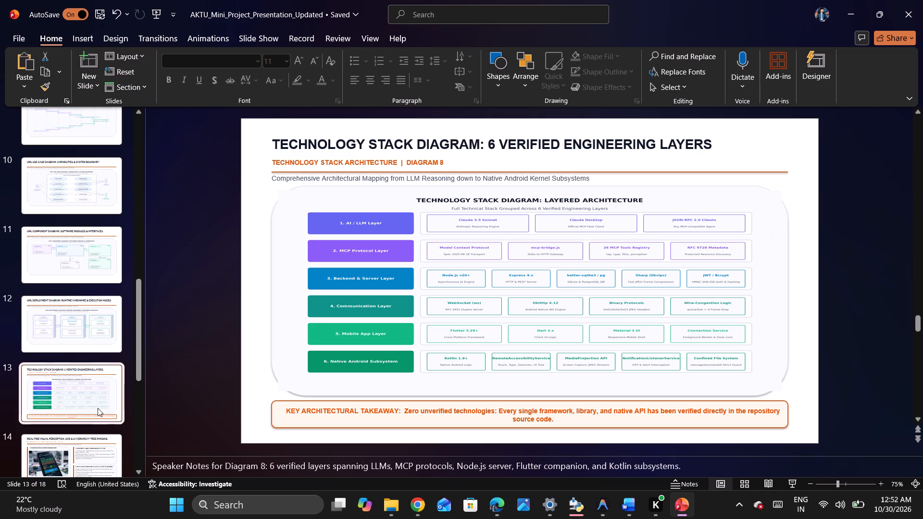
pyautogui.scroll(-1, 98, 408)
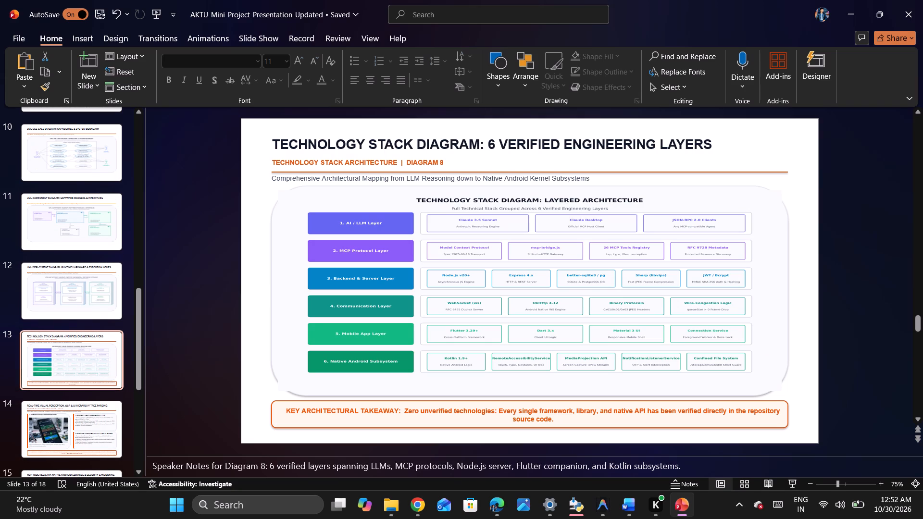
pyautogui.click(281, 168)
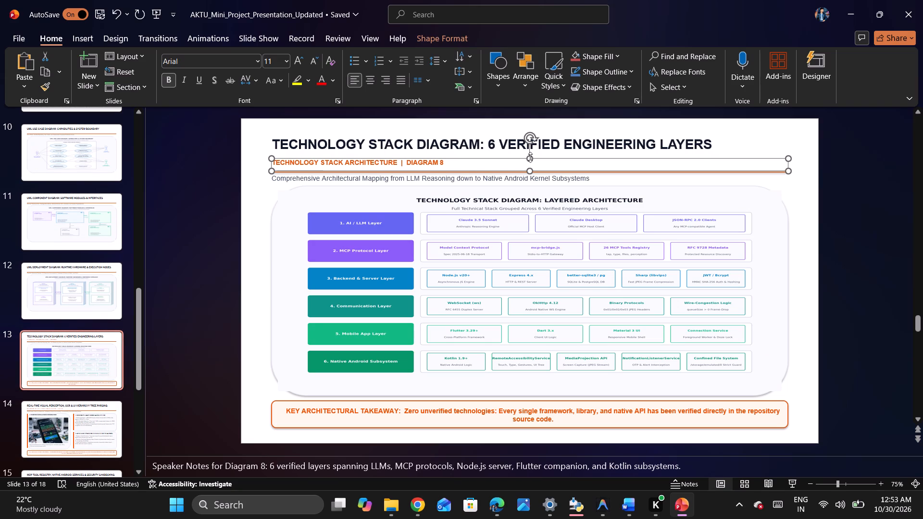
pyautogui.click(530, 157)
pyautogui.rightClick(530, 157)
pyautogui.click(542, 165)
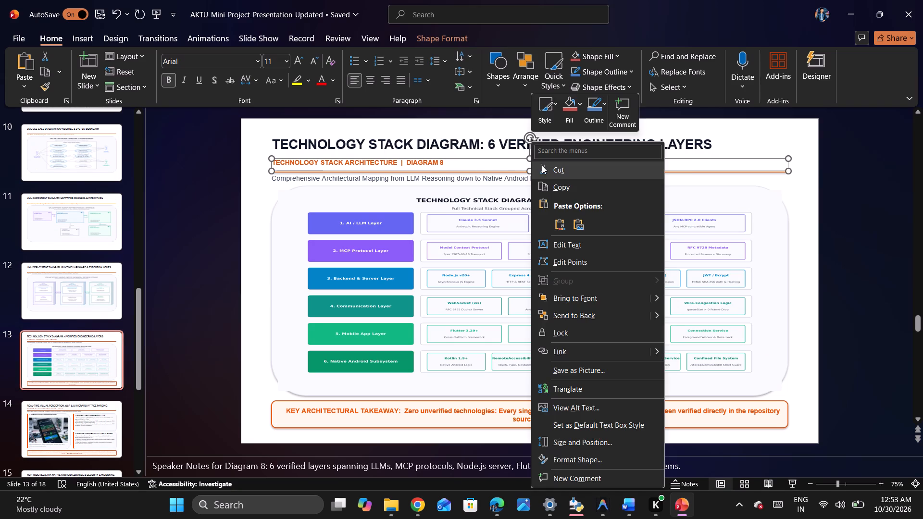
# Cut the Key Architectural Takeaway banner from the bottom of slide 13.
pyautogui.click(556, 413)
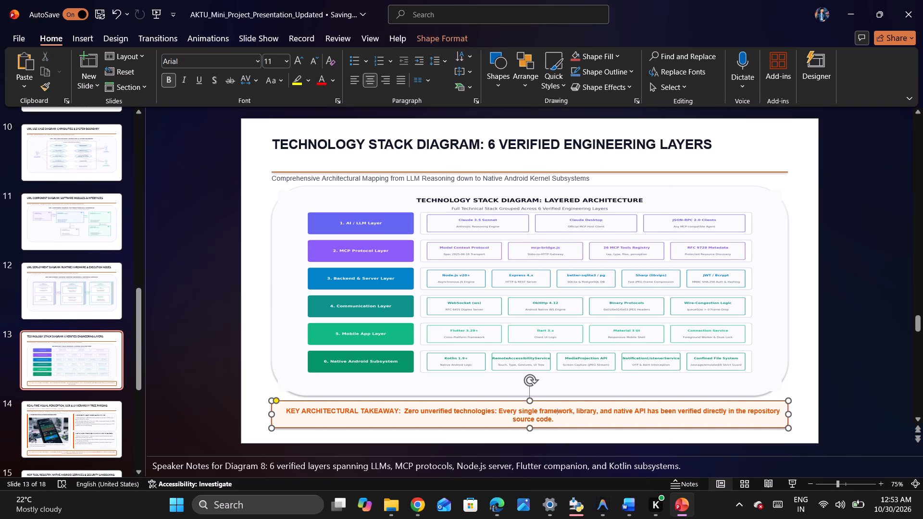
pyautogui.click(527, 399)
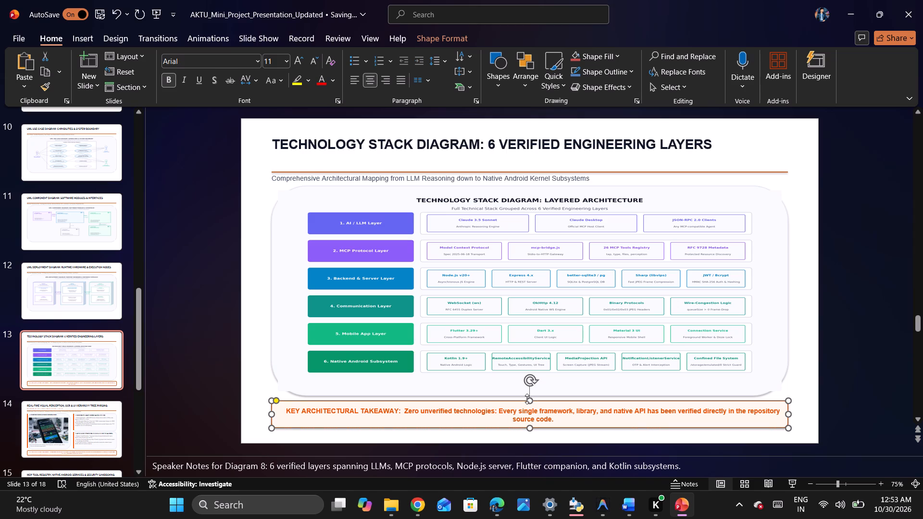
pyautogui.rightClick(527, 399)
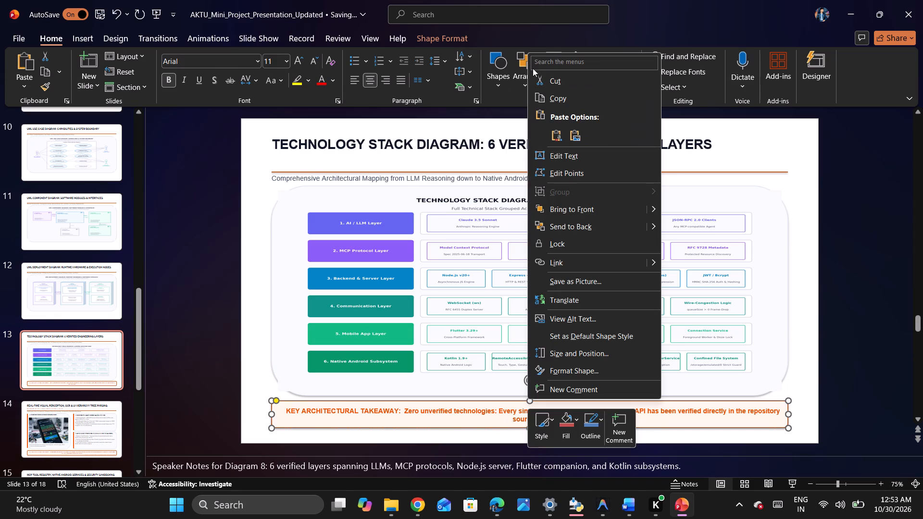
pyautogui.click(538, 75)
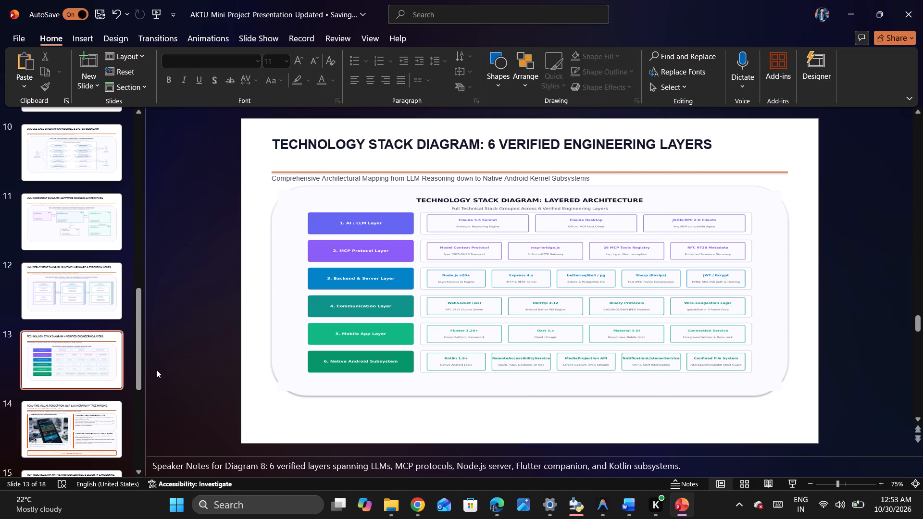
# On slide 14, cut the orange "Multimodal AI Perception & Computer Vision | Slide 14" label text box from beneath the title.
pyautogui.click(105, 376)
pyautogui.scroll(-1, 92, 315)
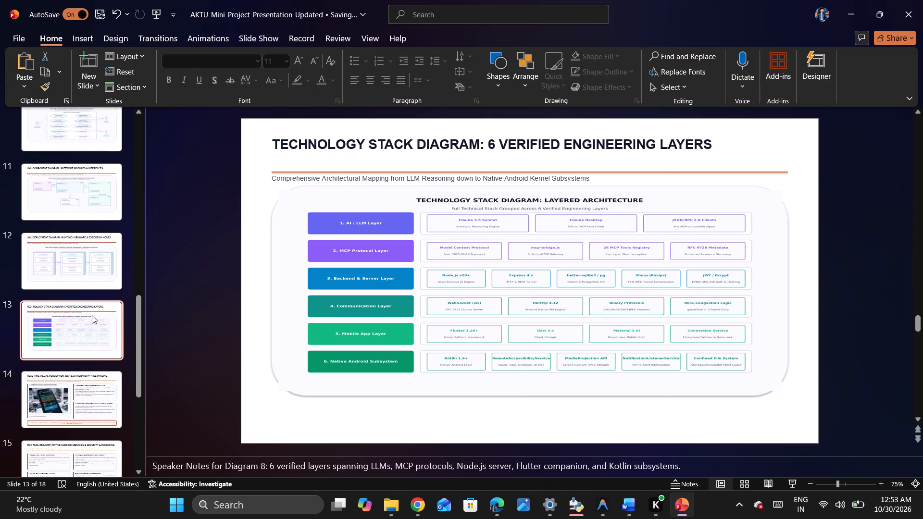
pyautogui.scroll(-2, 92, 315)
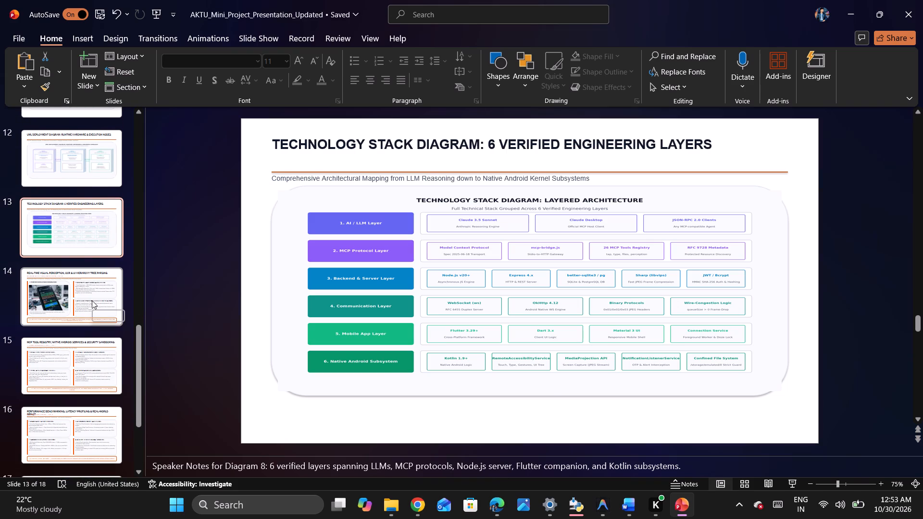
pyautogui.click(92, 300)
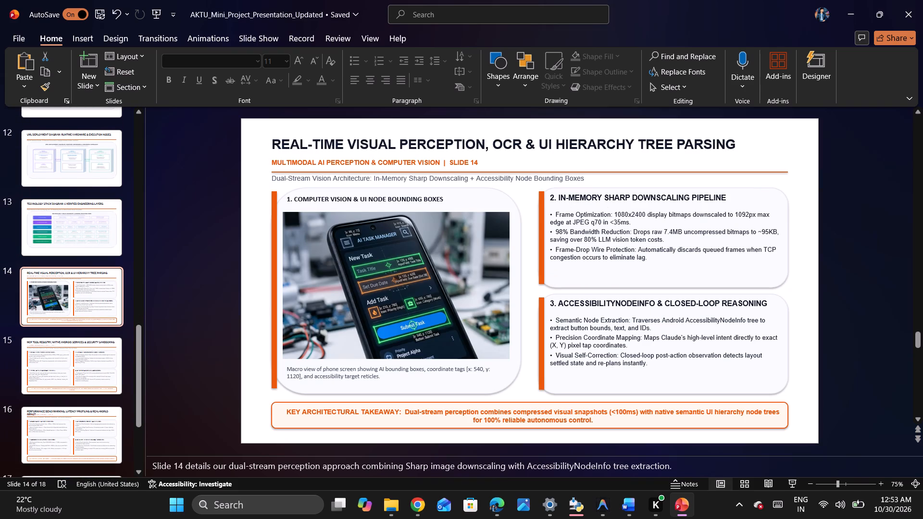
pyautogui.click(303, 166)
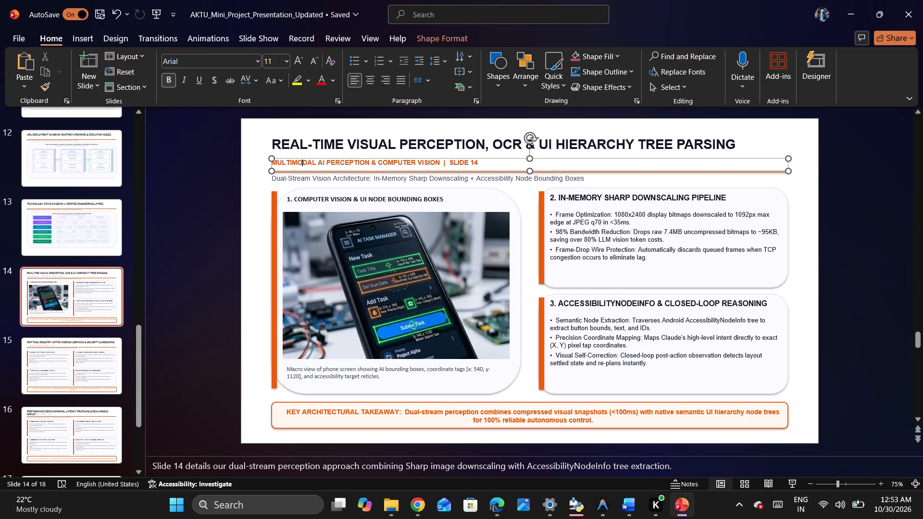
pyautogui.click(529, 156)
pyautogui.rightClick(529, 156)
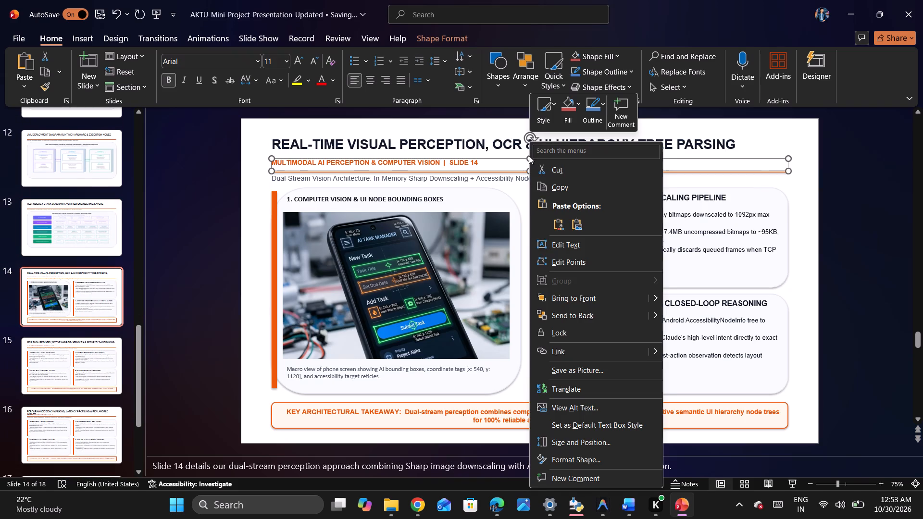
pyautogui.click(549, 165)
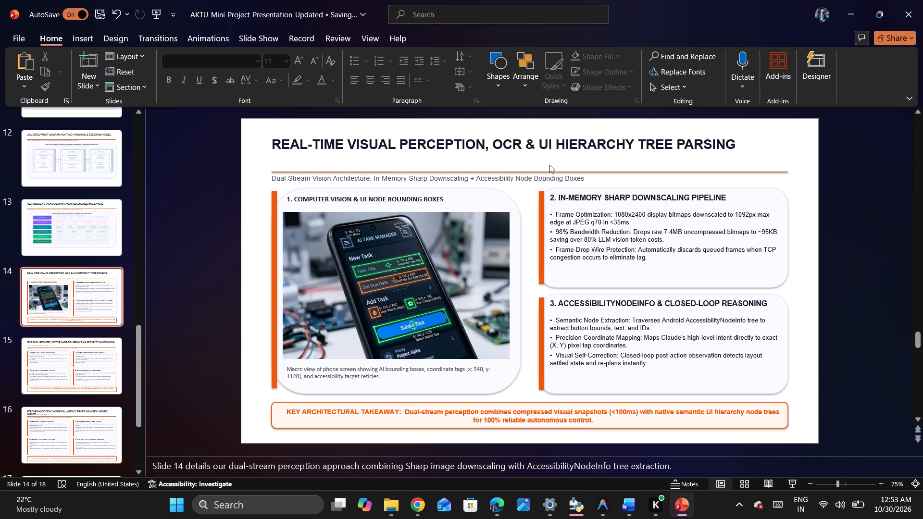
# Cut the Key Architectural Takeaway banner from the bottom of slide 14.
pyautogui.click(532, 408)
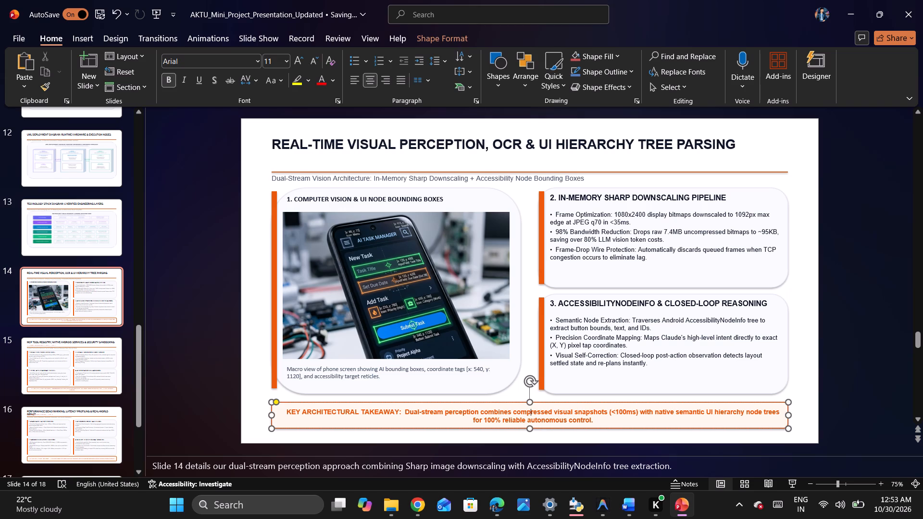
pyautogui.rightClick(530, 405)
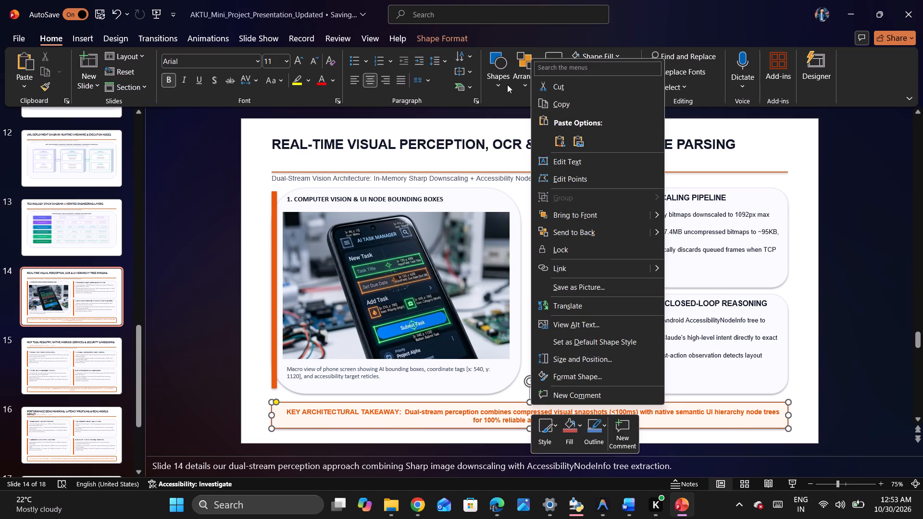
pyautogui.click(541, 81)
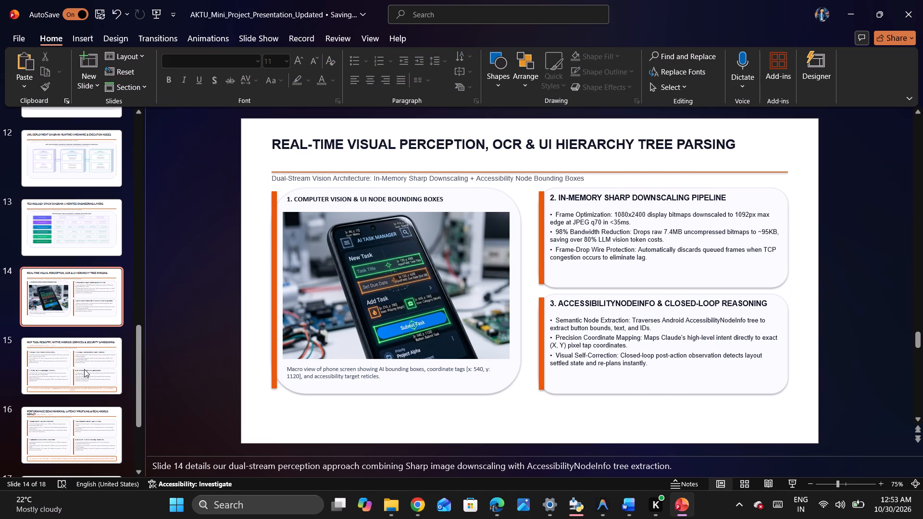
# On slide 15, cut the orange "System Implementation & Security | Slide 15" label text box from beneath the MCP Tool Registry title.
pyautogui.click(74, 383)
pyautogui.click(302, 161)
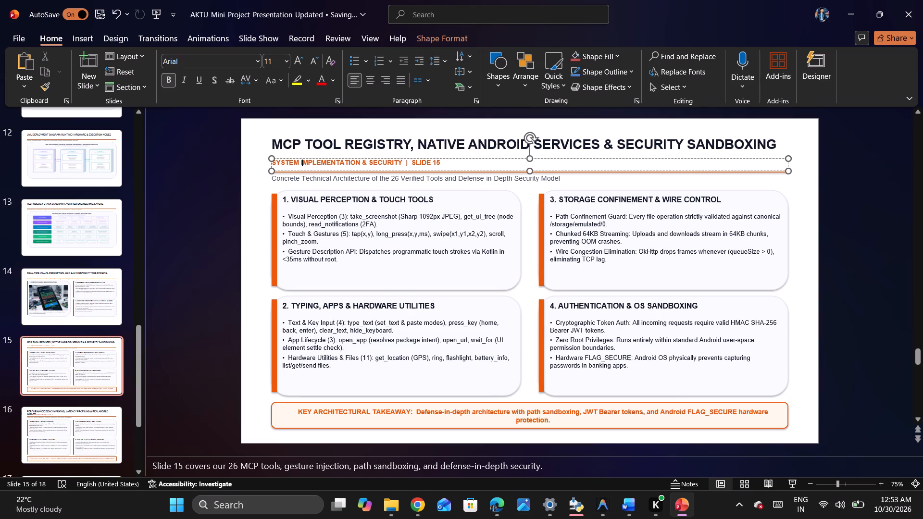
pyautogui.rightClick(528, 159)
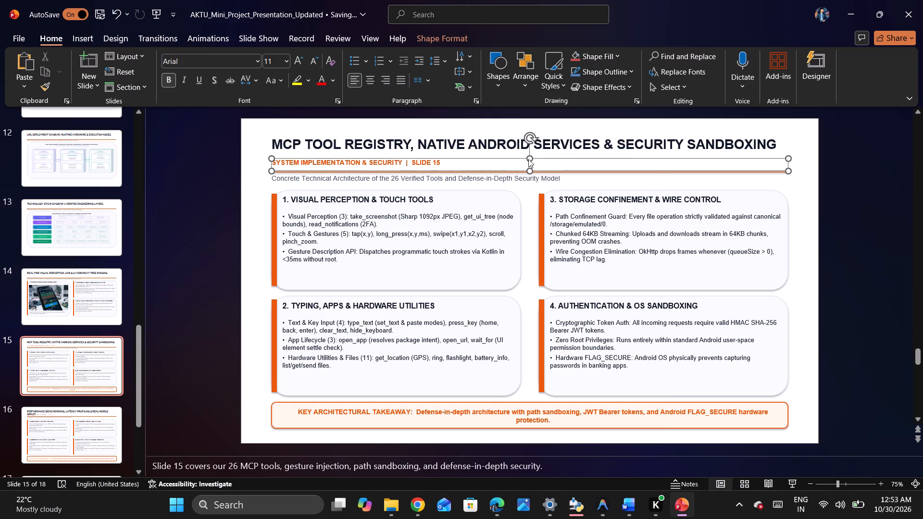
pyautogui.click(543, 169)
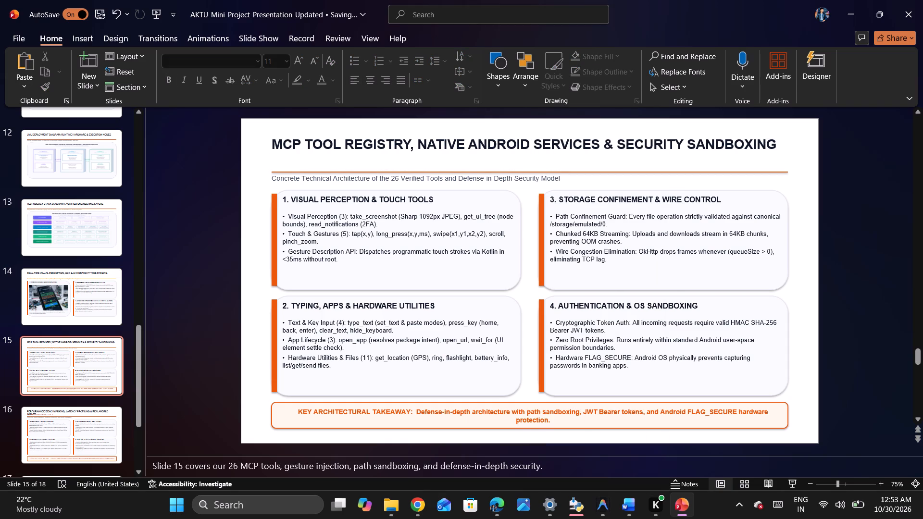
# Cut the Key Architectural Takeaway banner from the bottom of slide 15.
pyautogui.click(556, 416)
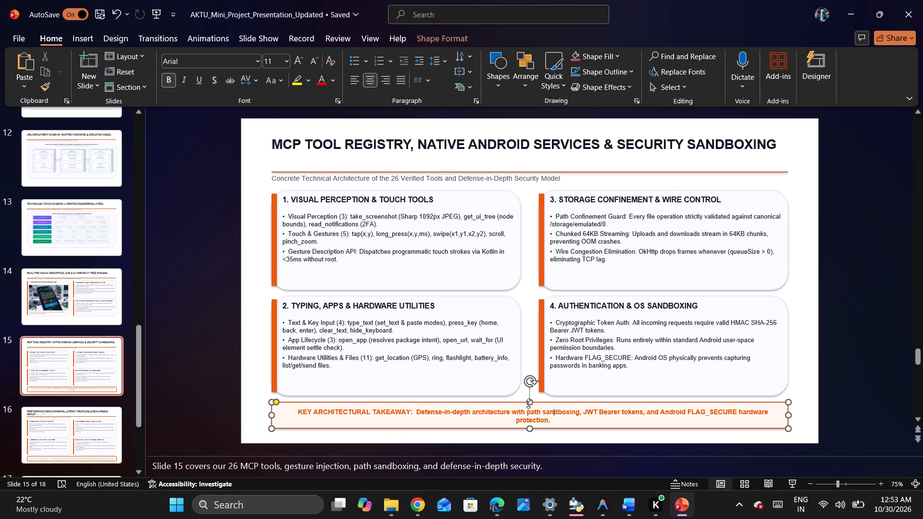
pyautogui.rightClick(530, 402)
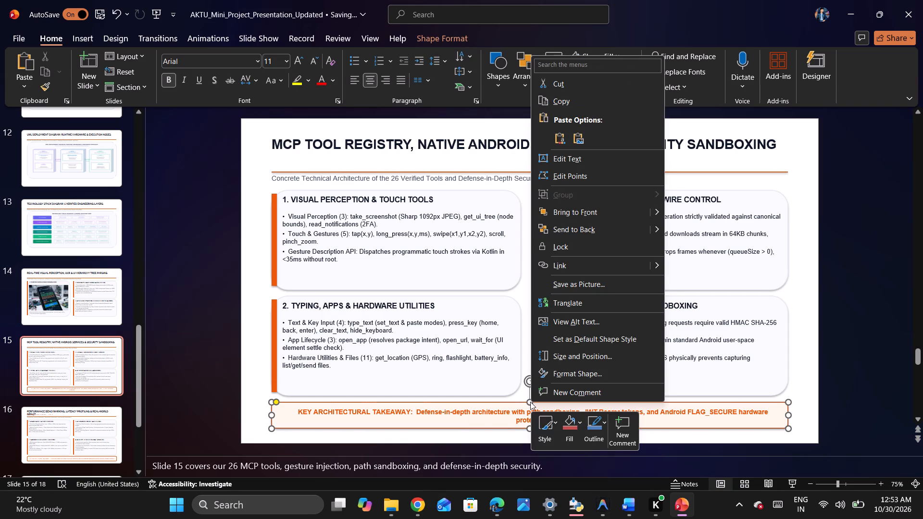
pyautogui.click(549, 86)
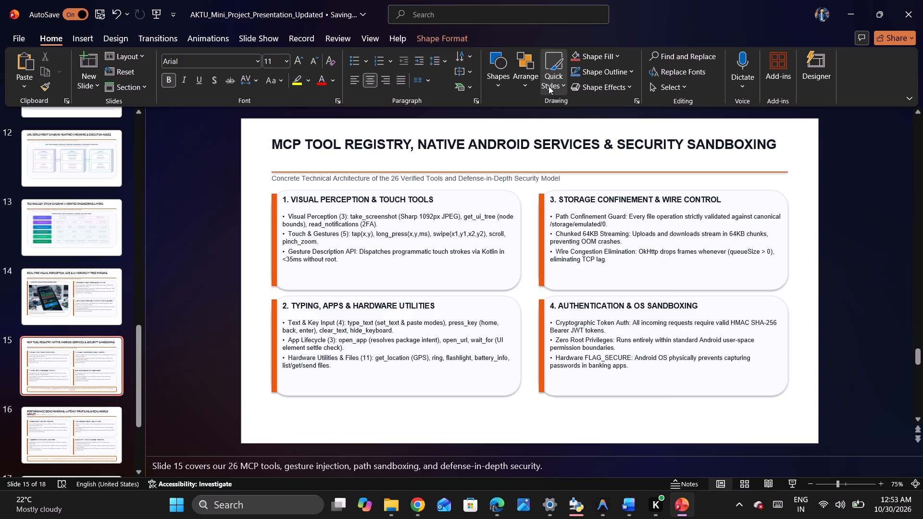
# On slide 16, cut the orange "Benchmarking & Applications | Slide 16" label text box overlapping the Performance Benchmarking title.
pyautogui.click(74, 413)
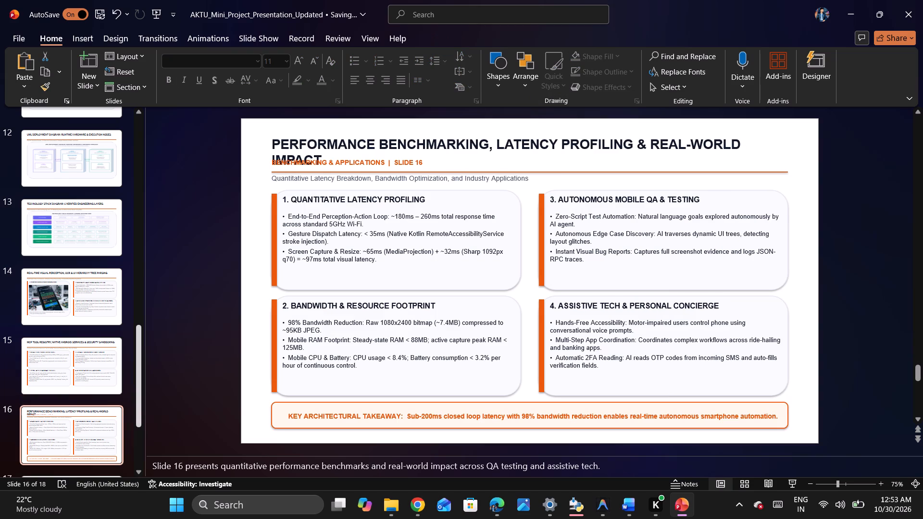
pyautogui.click(372, 155)
pyautogui.click(373, 161)
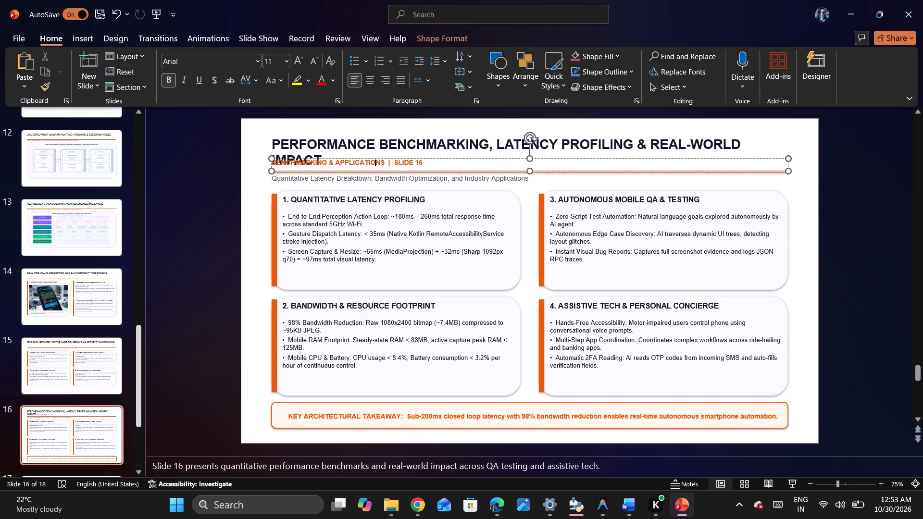
pyautogui.rightClick(373, 161)
pyautogui.click(530, 155)
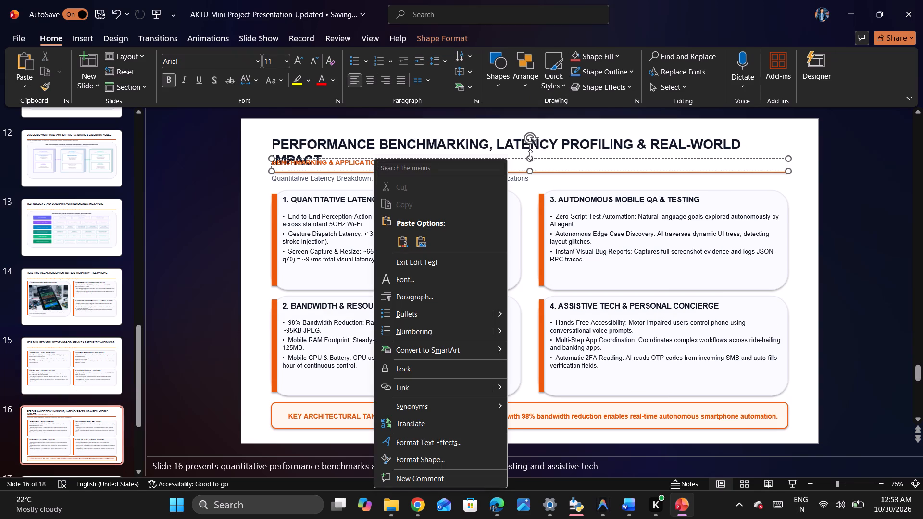
pyautogui.rightClick(530, 155)
pyautogui.click(543, 170)
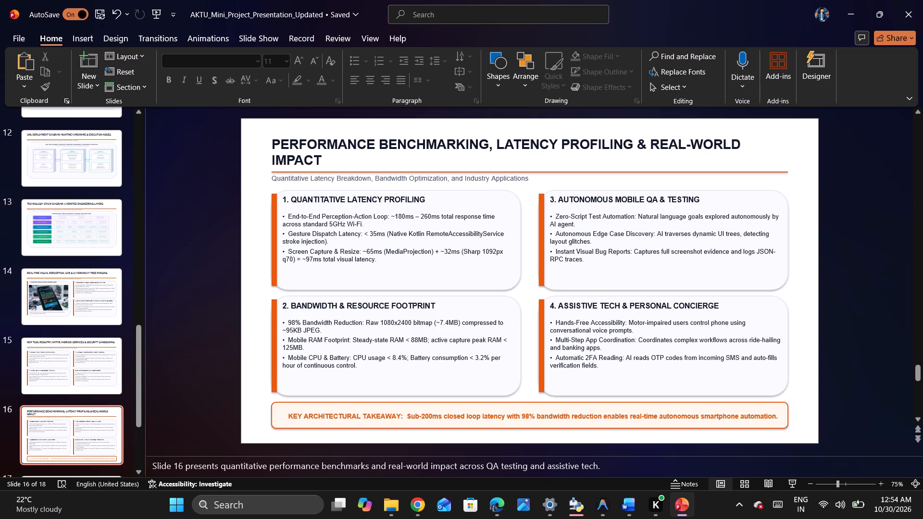
# Cut the Key Architectural Takeaway banner from the bottom of slide 16.
pyautogui.click(589, 411)
pyautogui.rightClick(527, 400)
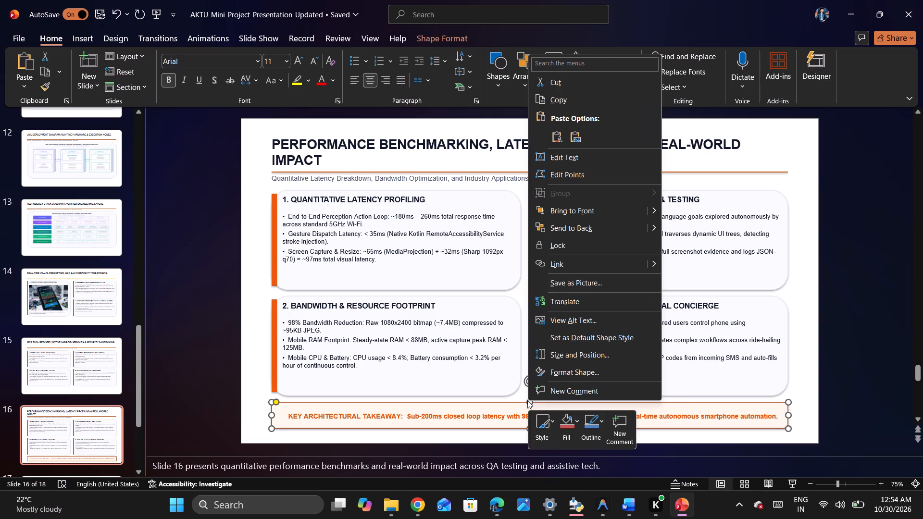
pyautogui.click(553, 77)
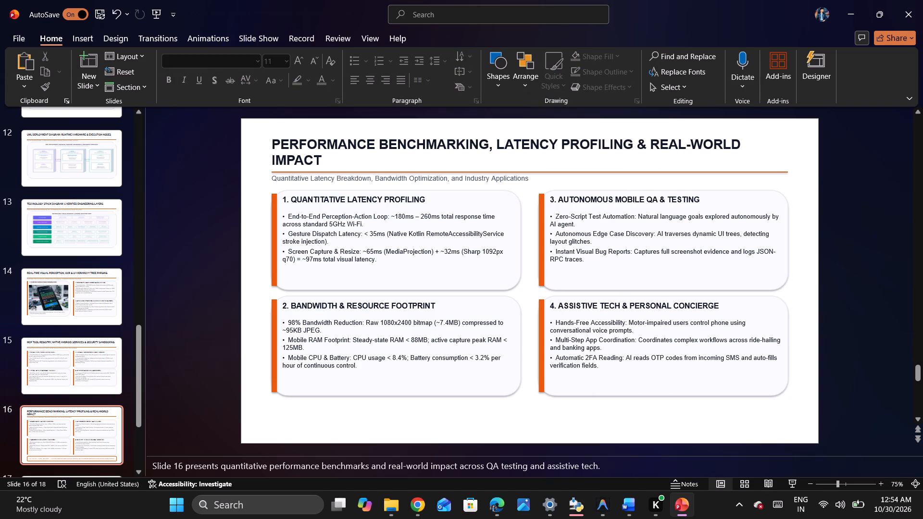
# On slide 17, cut the orange "Research Extensions & Production Horizons | Slide 17" label text box from beneath the Future Scope title.
pyautogui.click(45, 346)
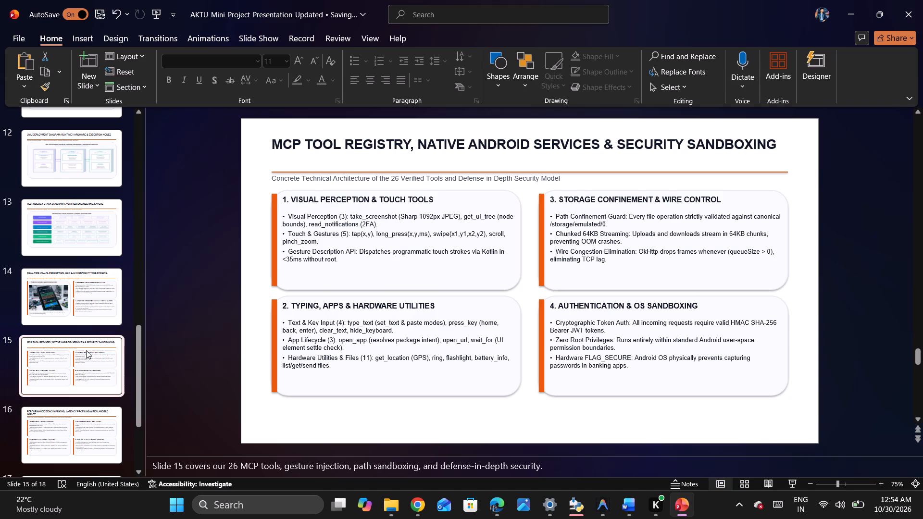
pyautogui.click(117, 417)
pyautogui.scroll(-1, 117, 417)
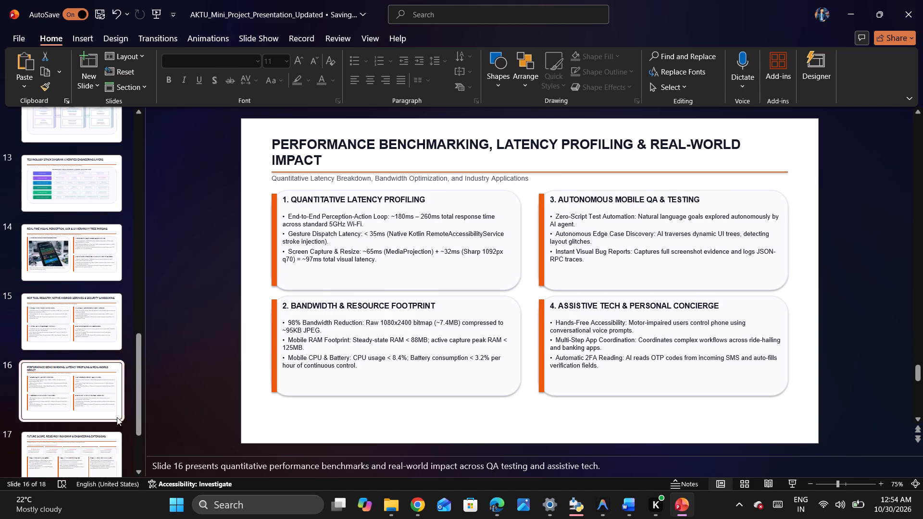
pyautogui.scroll(-1, 117, 417)
pyautogui.click(111, 423)
pyautogui.scroll(-1, 111, 423)
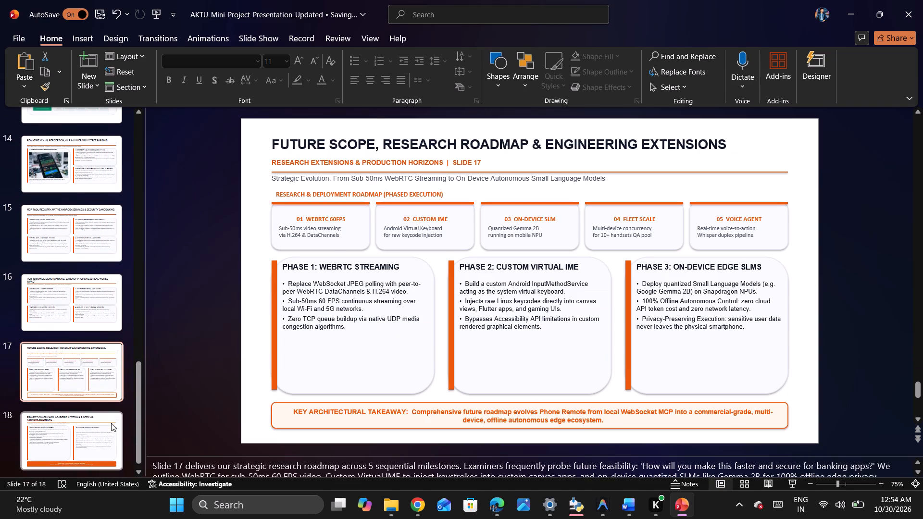
pyautogui.click(392, 161)
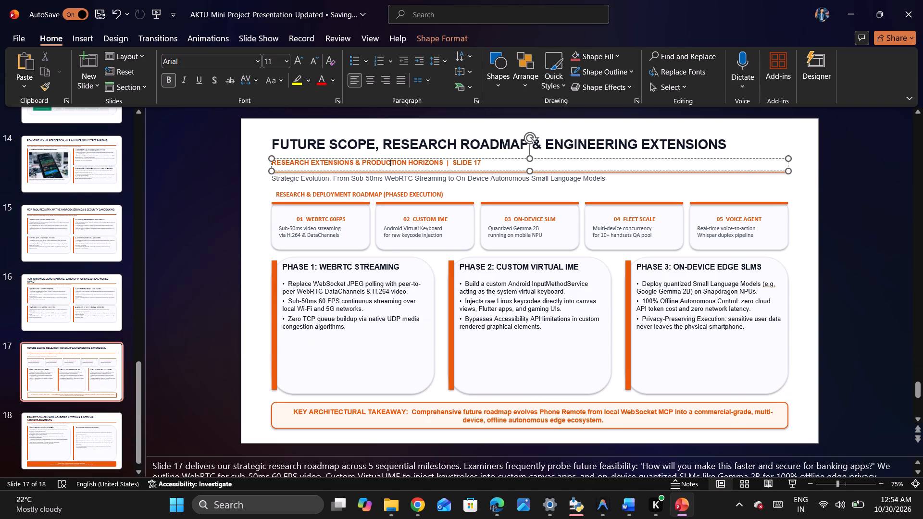
pyautogui.rightClick(527, 158)
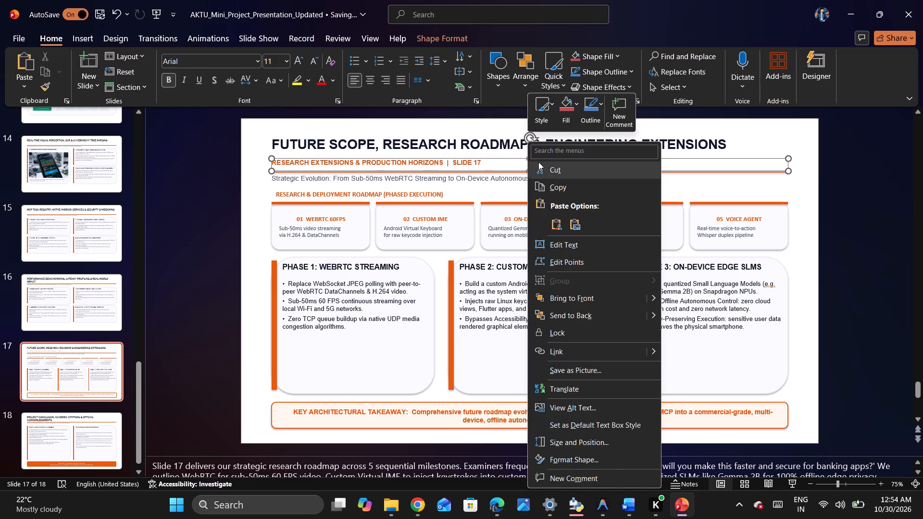
pyautogui.click(546, 166)
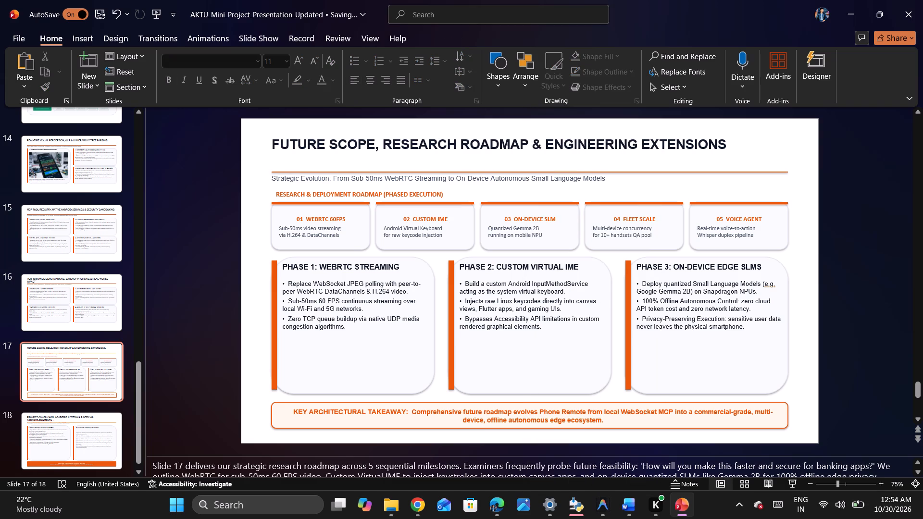
# Cut the Key Architectural Takeaway banner from the bottom of slide 17.
pyautogui.click(546, 413)
pyautogui.rightClick(532, 405)
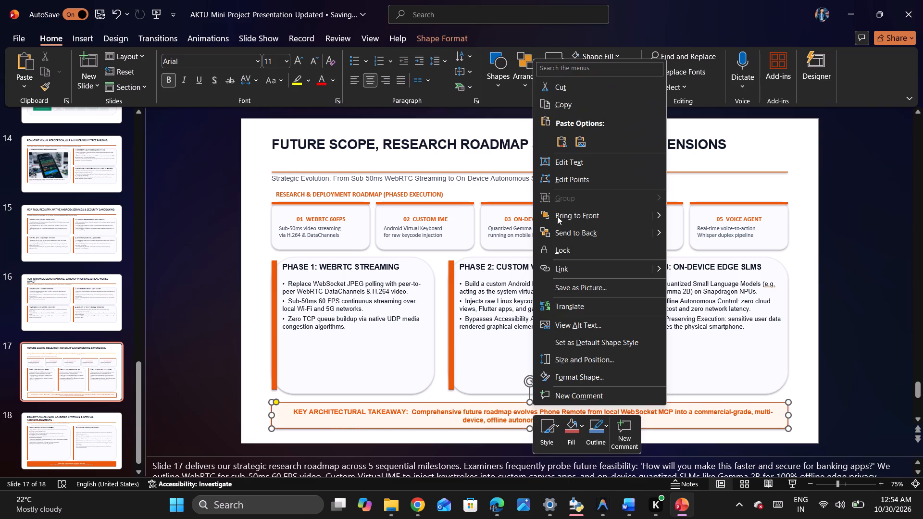
pyautogui.click(541, 88)
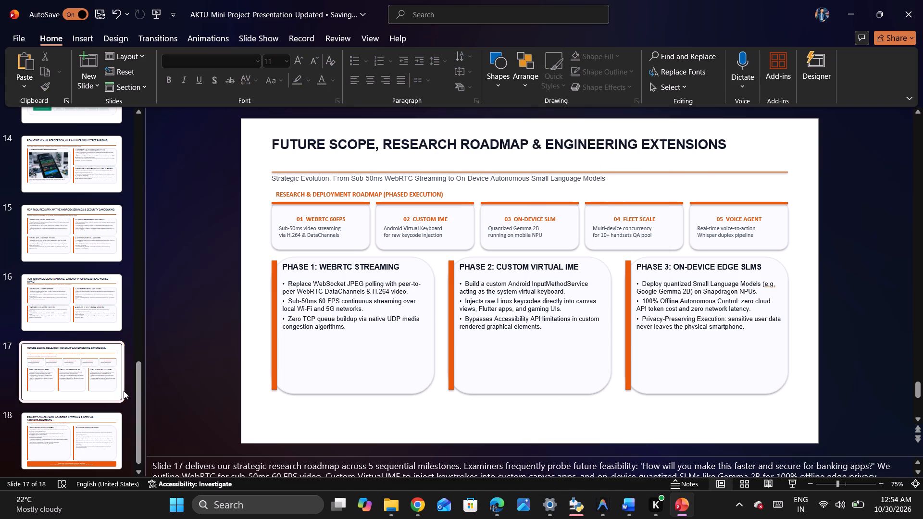
# On slide 18, cut the orange "Slide 18" label text box overlapping the Project Conclusion title.
pyautogui.click(97, 449)
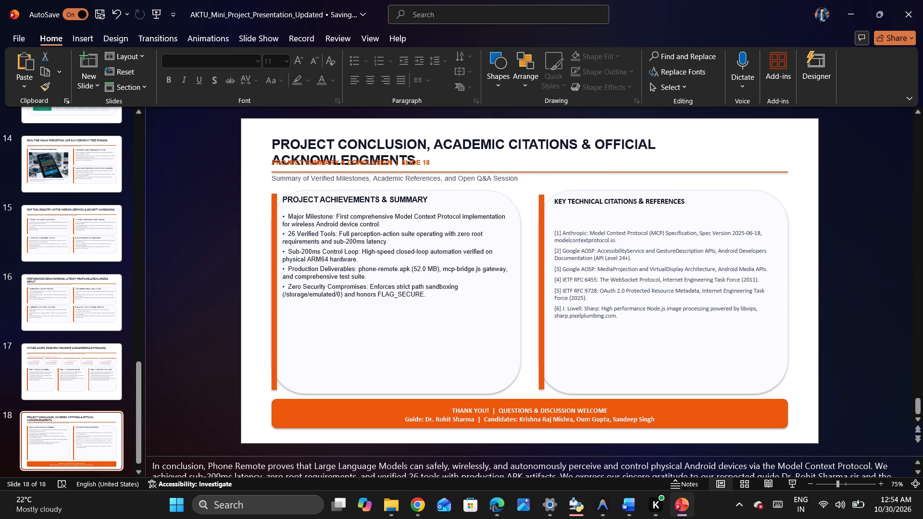
pyautogui.click(412, 159)
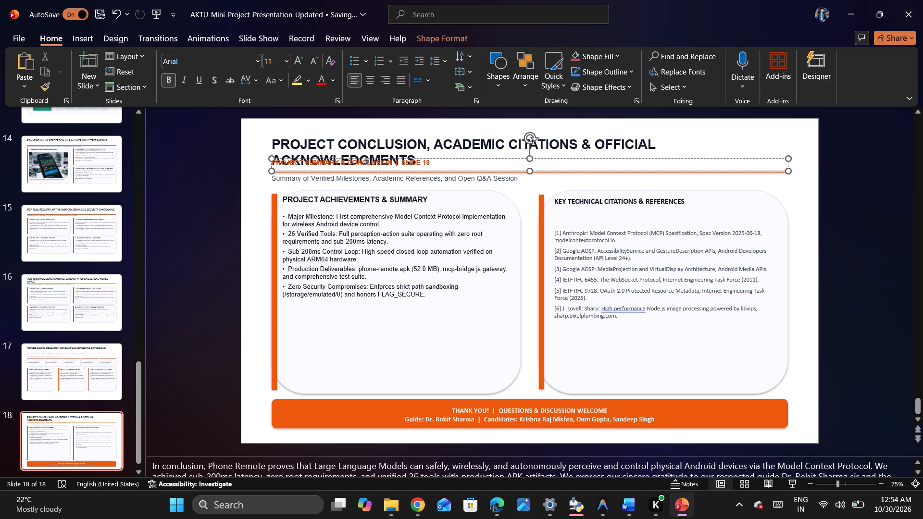
pyautogui.rightClick(532, 161)
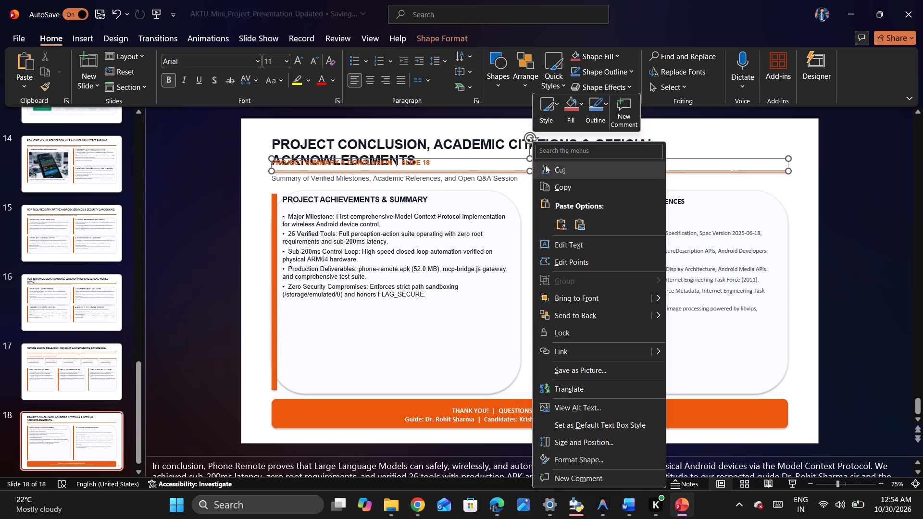
pyautogui.click(550, 168)
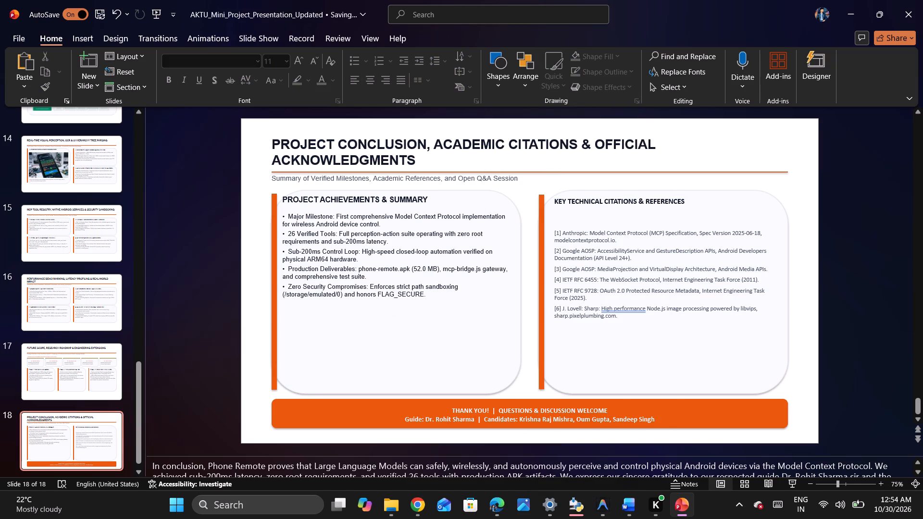
# Cut the orange "Thank You! | Questions & Discussion Welcome" banner from the bottom of slide 18.
pyautogui.click(524, 412)
pyautogui.rightClick(532, 399)
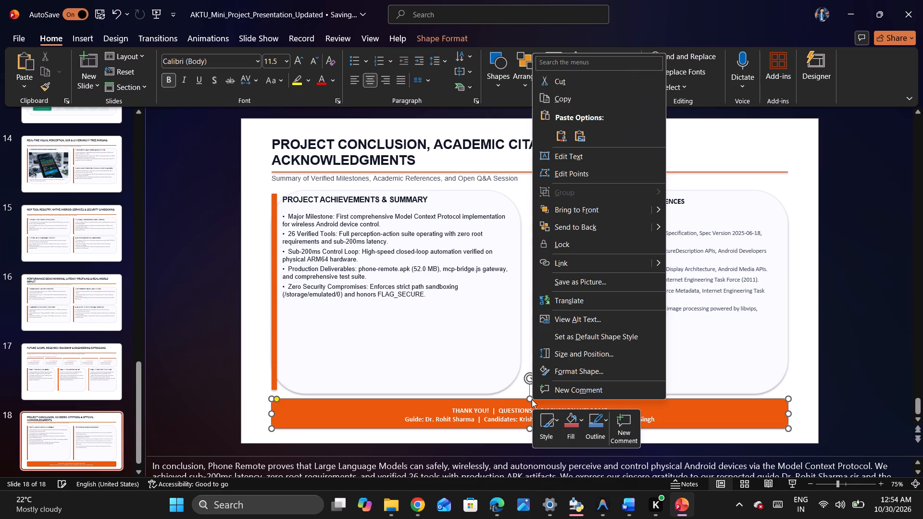
pyautogui.click(555, 79)
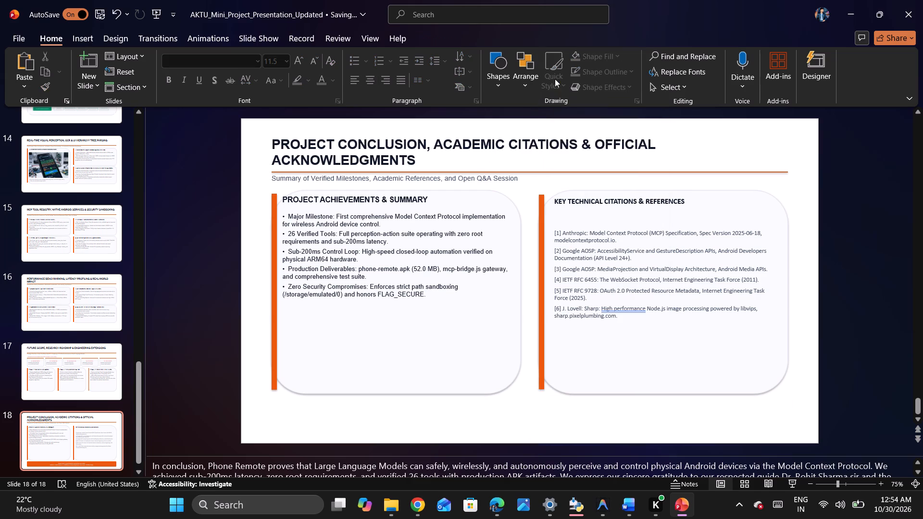
# Go back through slides 17 to 14 and check each cleaned-up layout for leftover labels or banners.
pyautogui.scroll(-1, 125, 360)
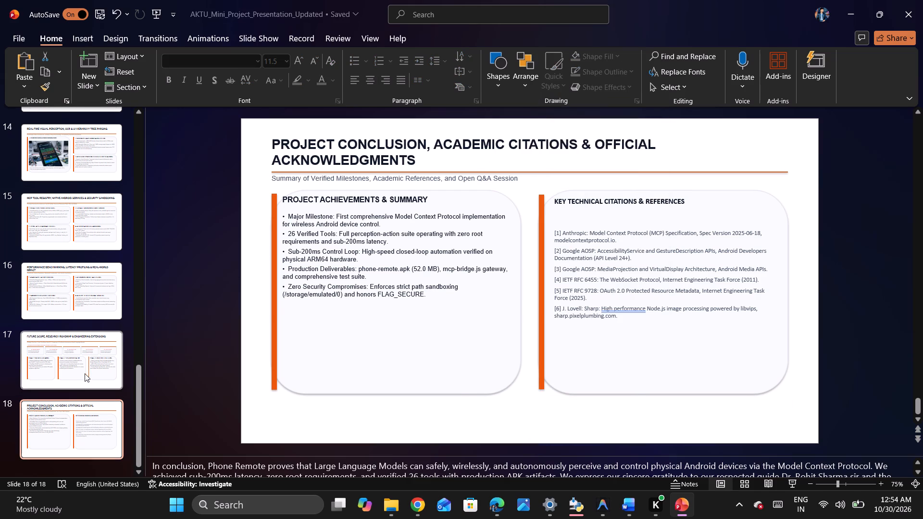
pyautogui.click(83, 373)
pyautogui.click(64, 298)
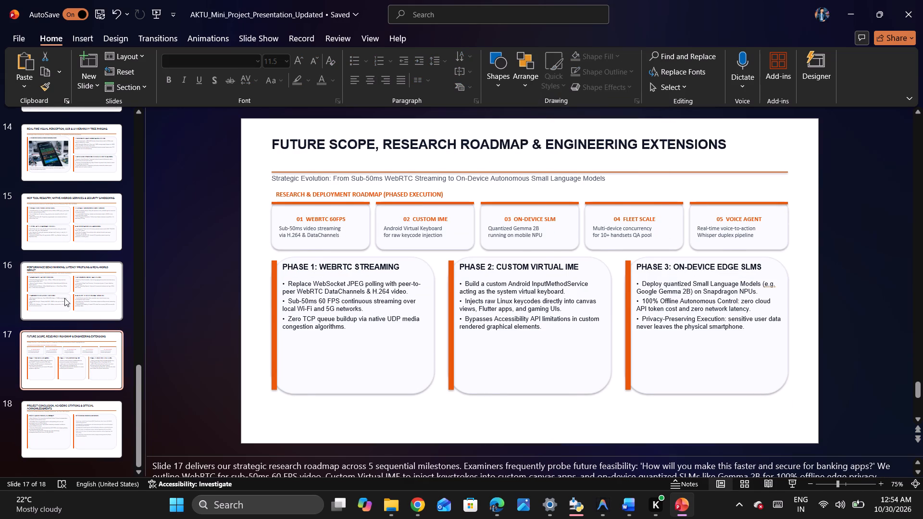
pyautogui.click(74, 348)
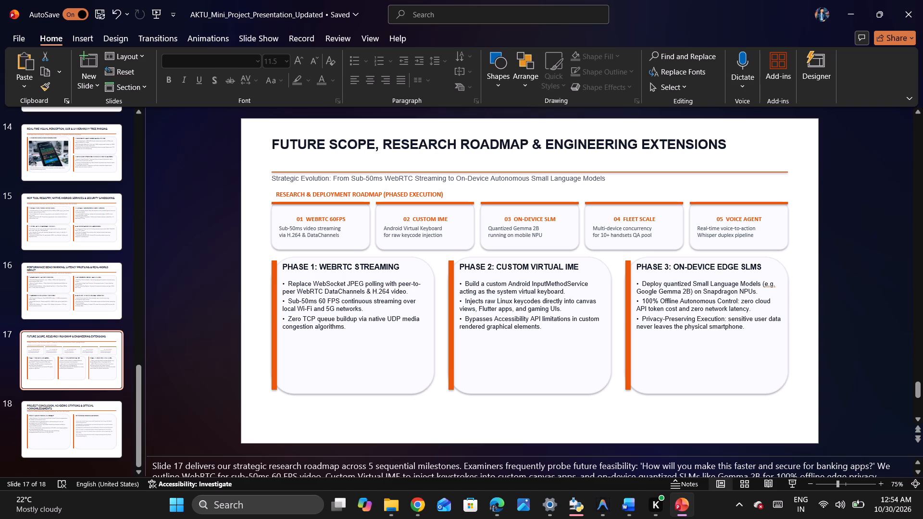
pyautogui.click(91, 298)
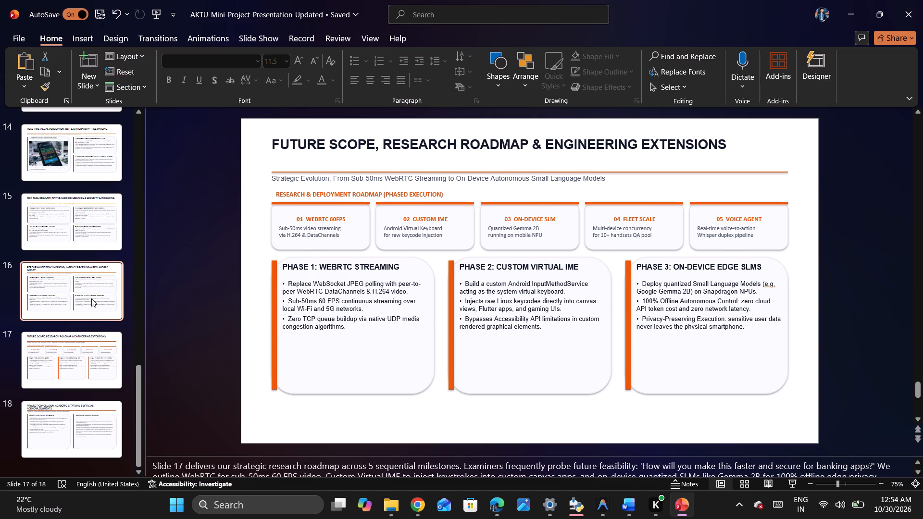
pyautogui.click(82, 221)
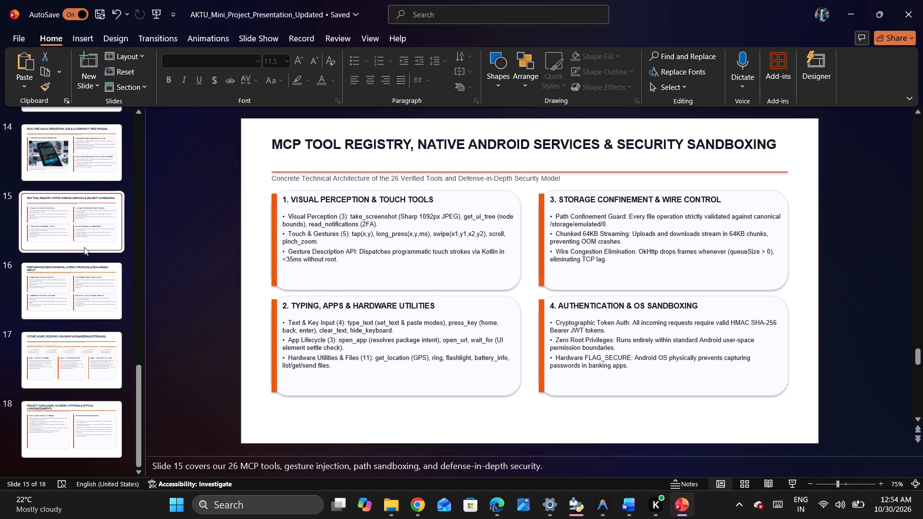
pyautogui.click(80, 214)
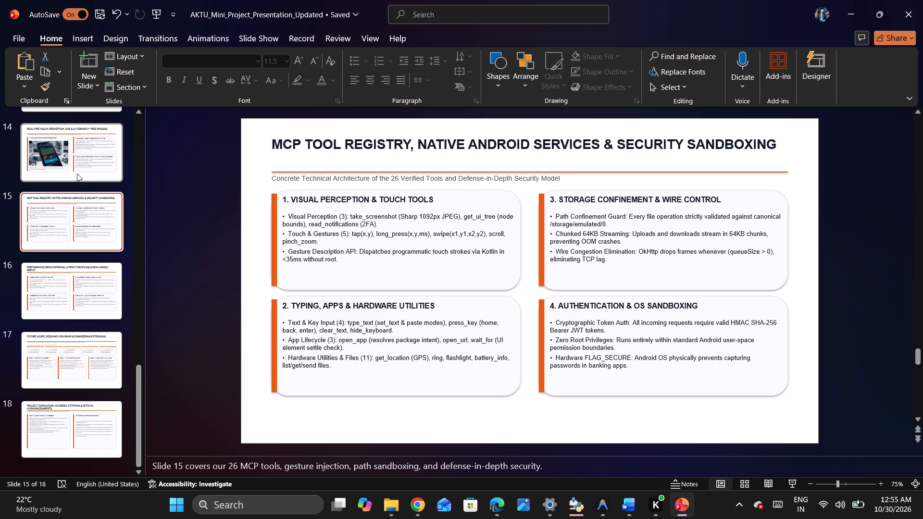
pyautogui.click(77, 173)
# On slide 1, set the whole "Phone Remote: AI-Powered Android Device Control Using MCP" title to font size 32.
pyautogui.scroll(6, 77, 173)
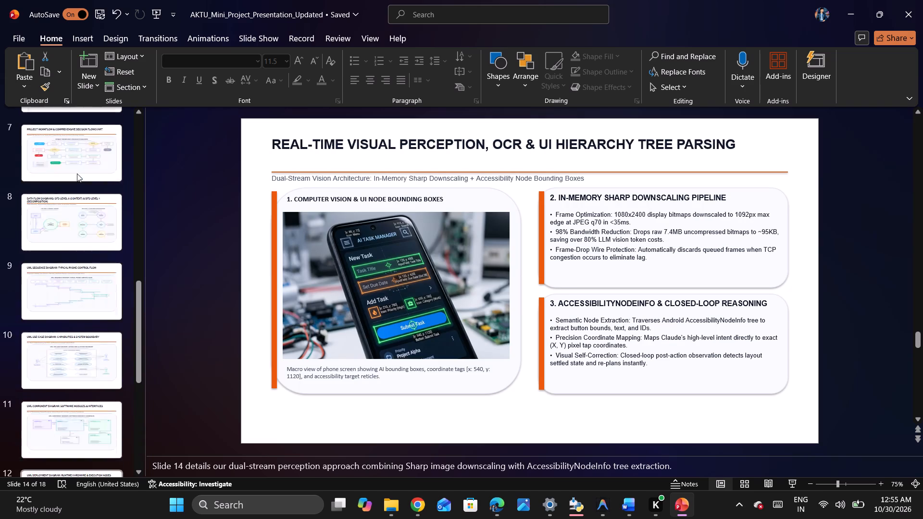
pyautogui.scroll(10, 77, 173)
pyautogui.click(75, 159)
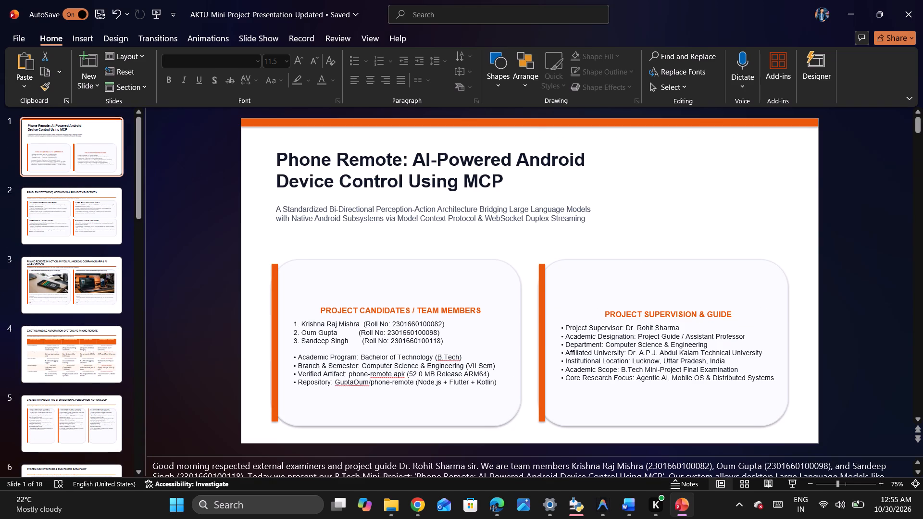
pyautogui.click(306, 173)
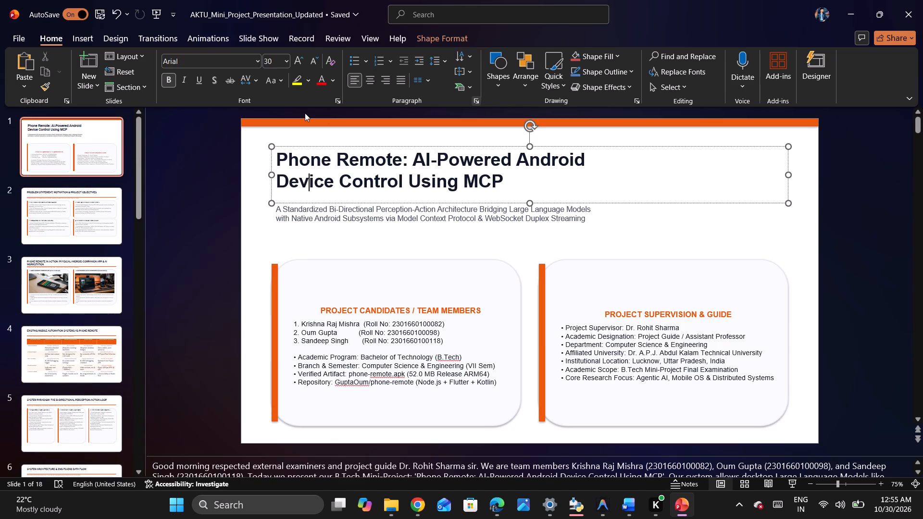
pyautogui.click(283, 67)
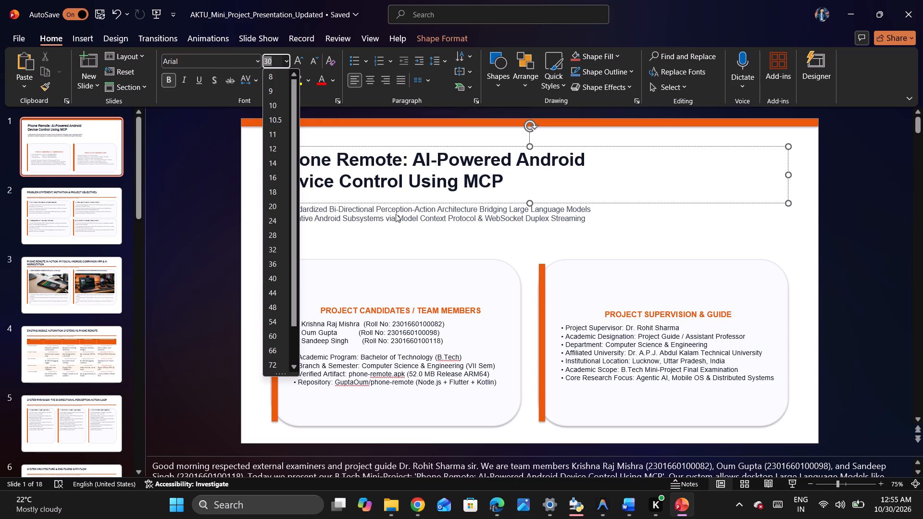
pyautogui.click(452, 229)
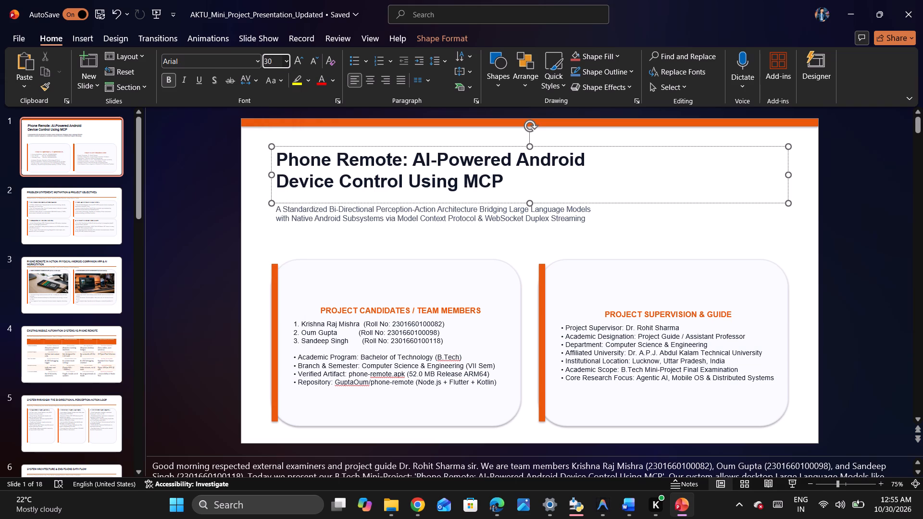
pyautogui.moveTo(276, 159); pyautogui.dragTo(360, 171)
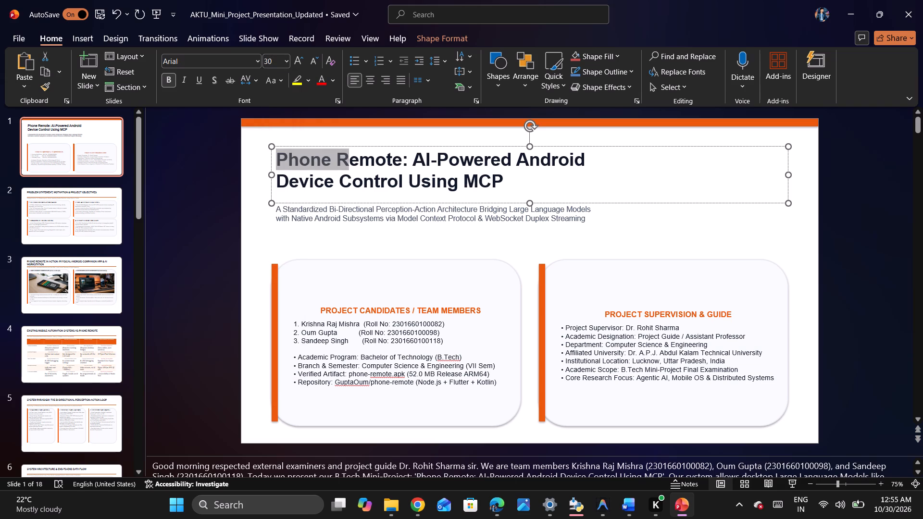
pyautogui.moveTo(360, 171); pyautogui.dragTo(491, 175)
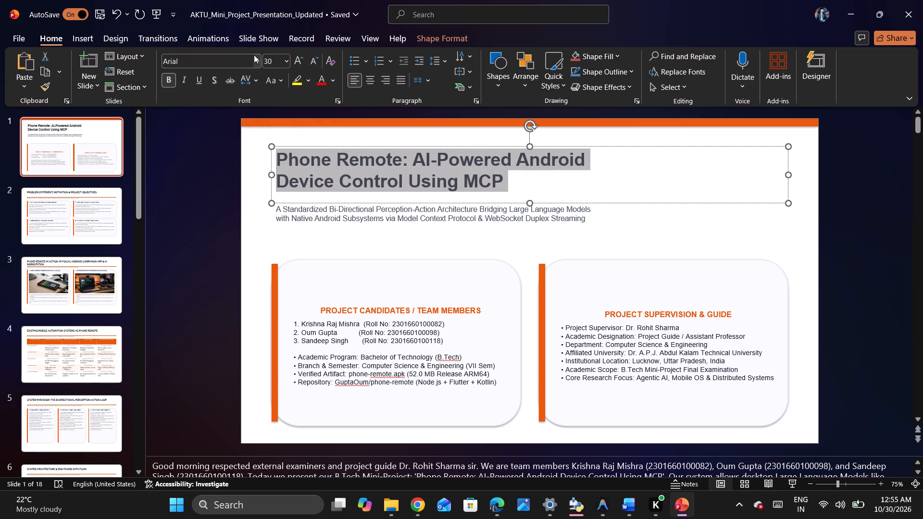
pyautogui.click(284, 61)
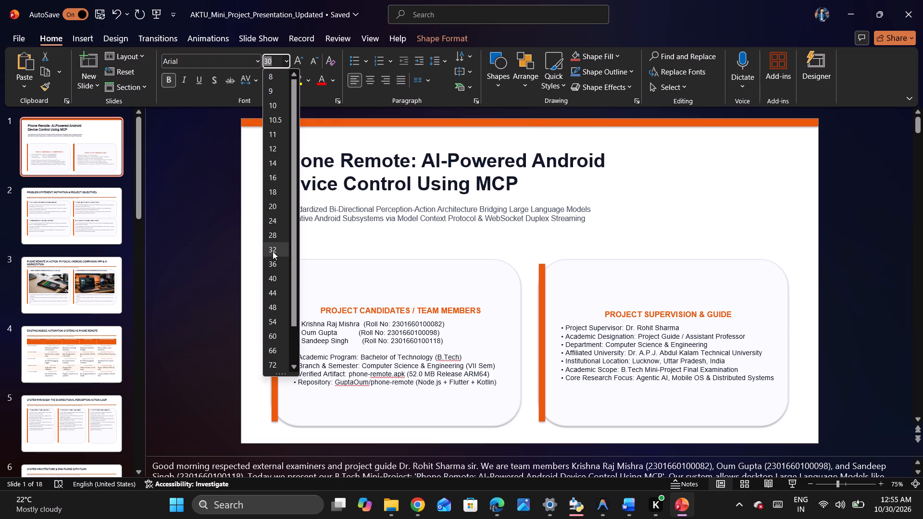
pyautogui.click(273, 251)
# Shift the subtitle text box on slide 1 slightly downward, away from the enlarged title.
pyautogui.click(286, 231)
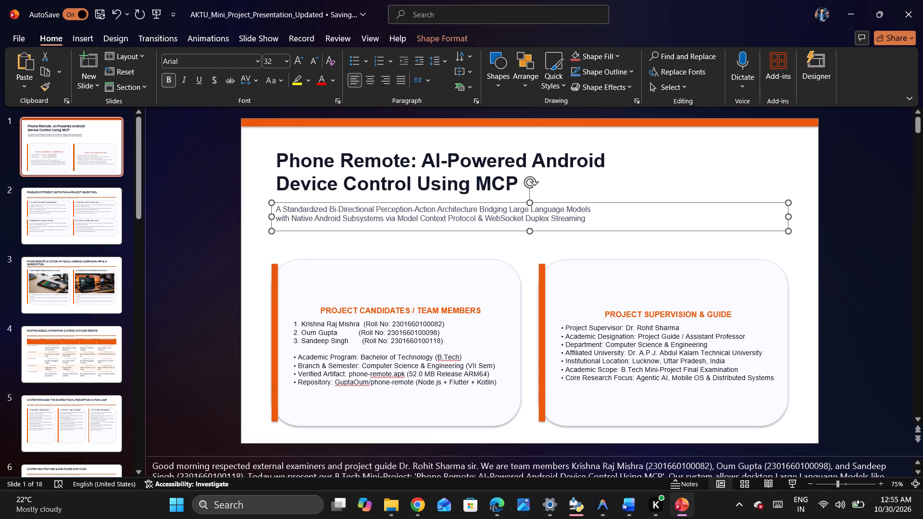
pyautogui.moveTo(331, 218); pyautogui.dragTo(332, 232)
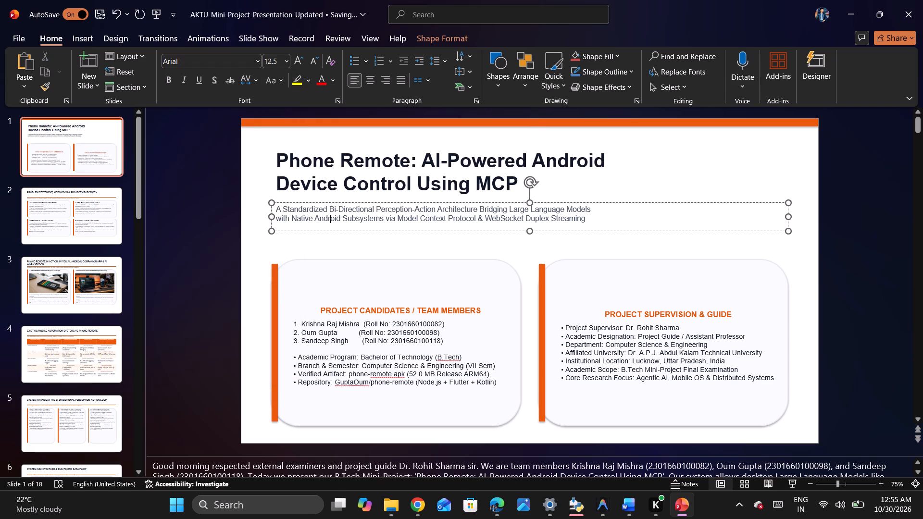
pyautogui.moveTo(332, 232); pyautogui.dragTo(333, 234)
pyautogui.click(333, 234)
pyautogui.click(276, 242)
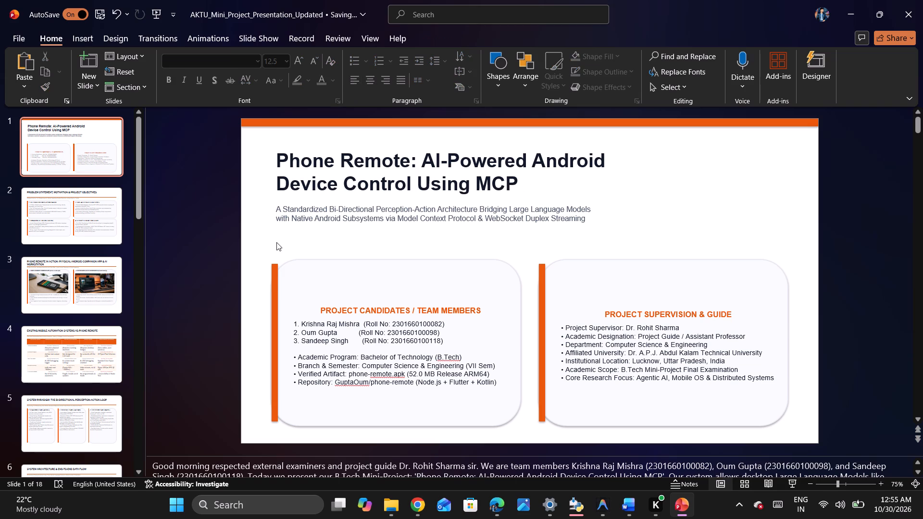
pyautogui.click(332, 218)
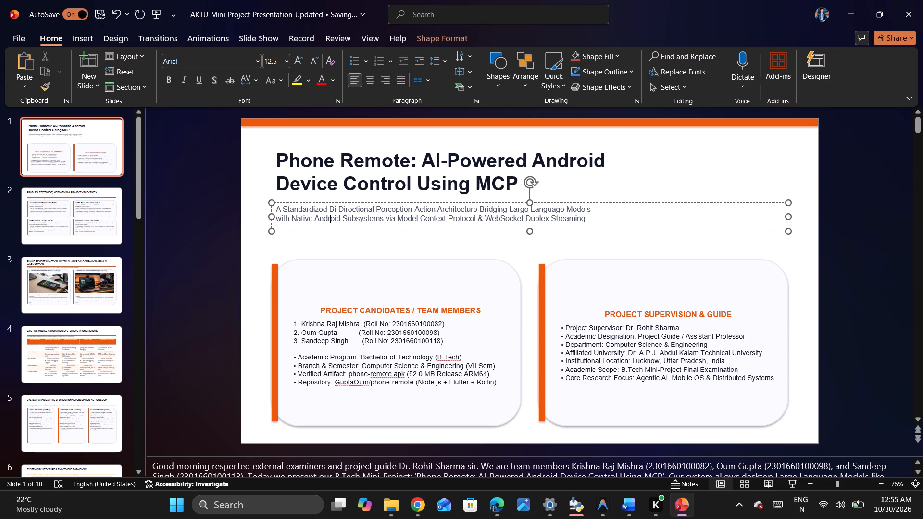
pyautogui.moveTo(332, 218); pyautogui.dragTo(333, 227)
pyautogui.click(351, 236)
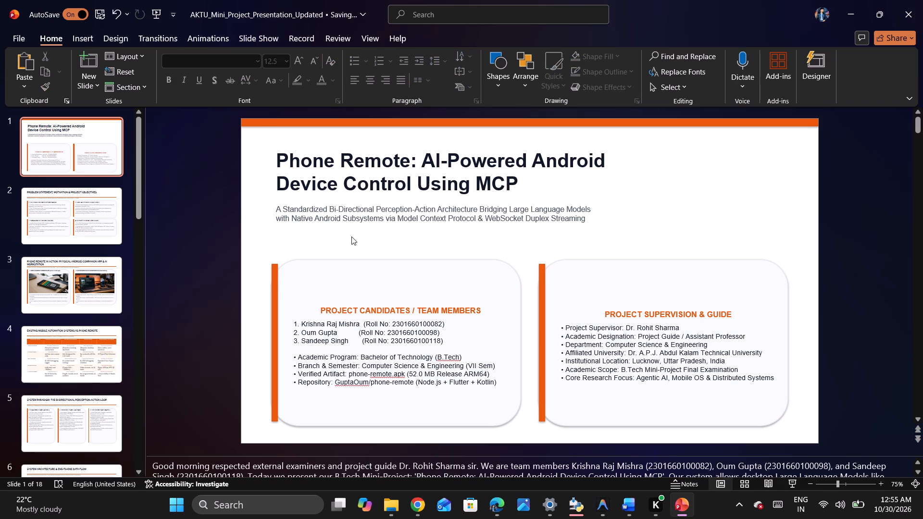
pyautogui.click(422, 221)
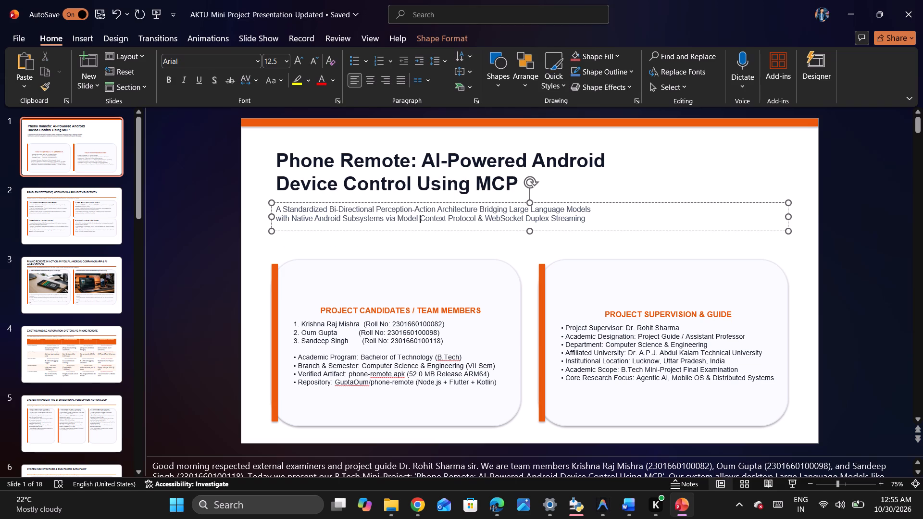
pyautogui.click(529, 203)
pyautogui.click(528, 227)
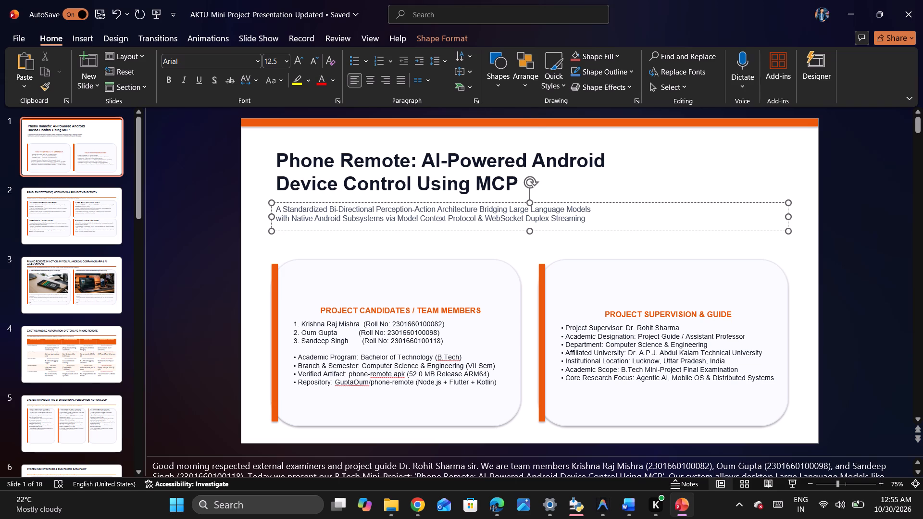
pyautogui.click(566, 190)
pyautogui.click(589, 215)
pyautogui.click(617, 217)
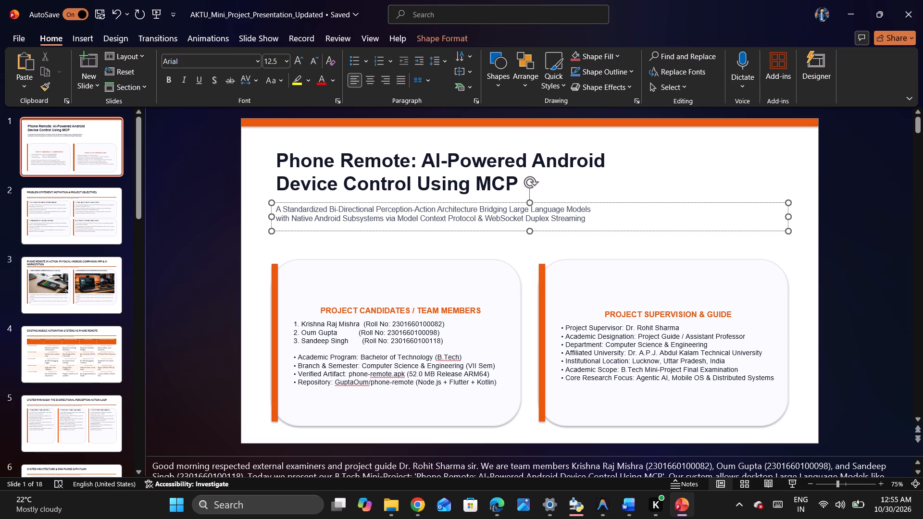
pyautogui.click(617, 217)
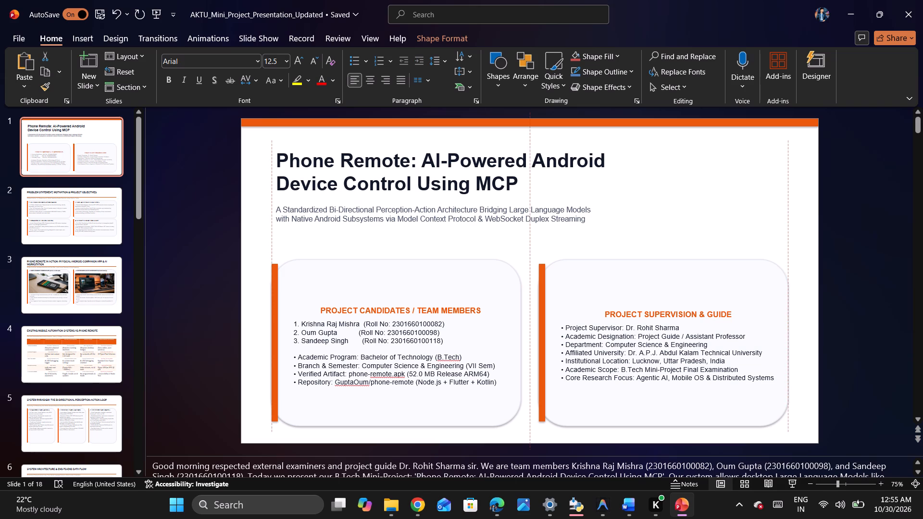
# Set the font size of the slide 1 subtitle text box to 16.
pyautogui.click(286, 63)
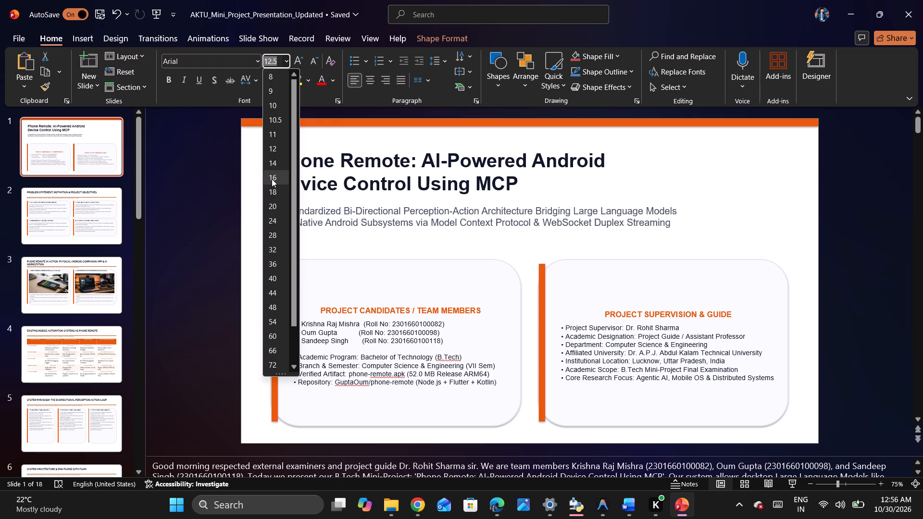
pyautogui.click(272, 179)
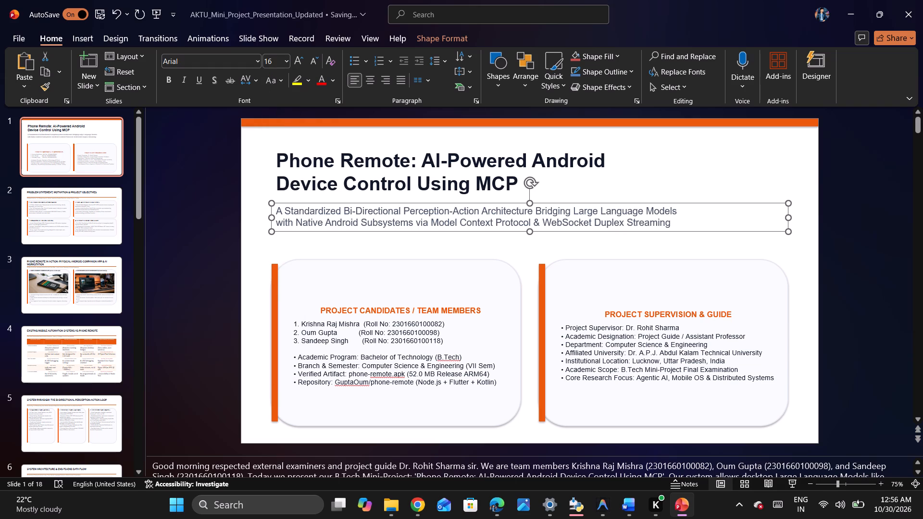
# Justify the subtitle paragraph on slide 1.
pyautogui.click(395, 80)
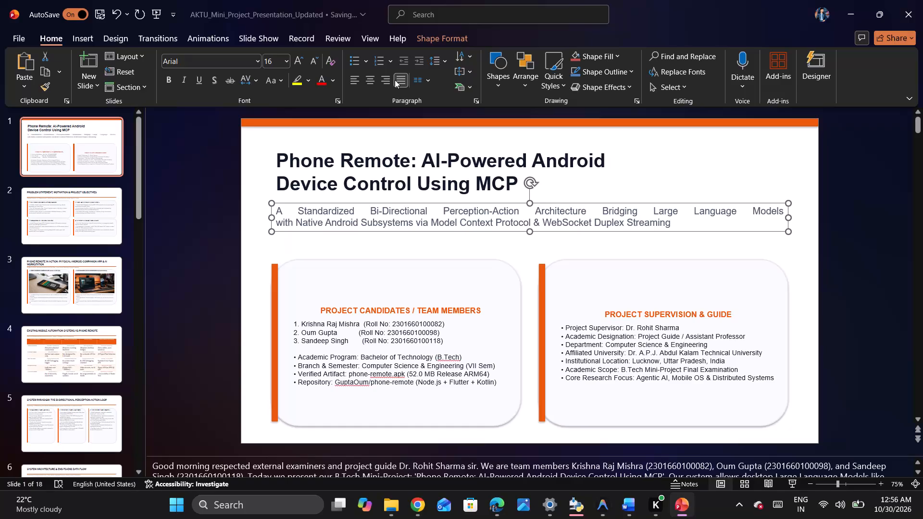
# Left-align the subtitle paragraph on slide 1 after trying it centred.
pyautogui.click(355, 76)
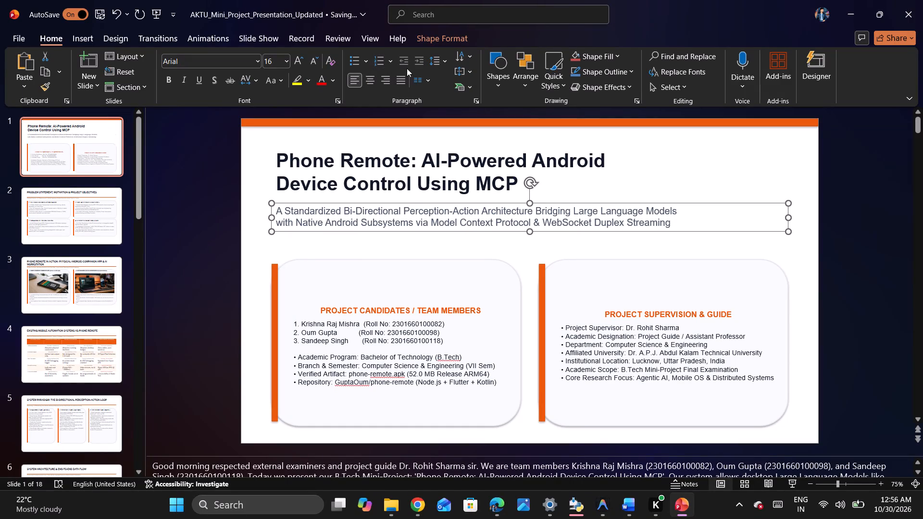
pyautogui.click(373, 79)
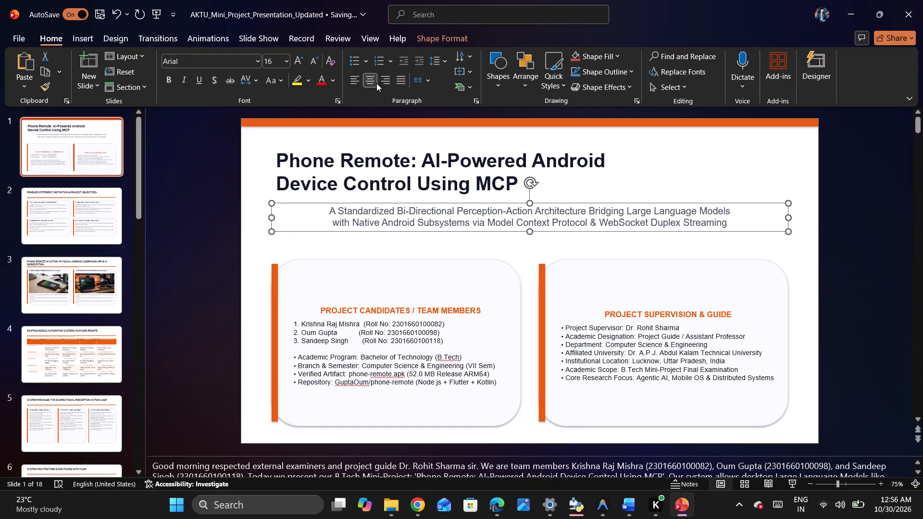
pyautogui.click(357, 83)
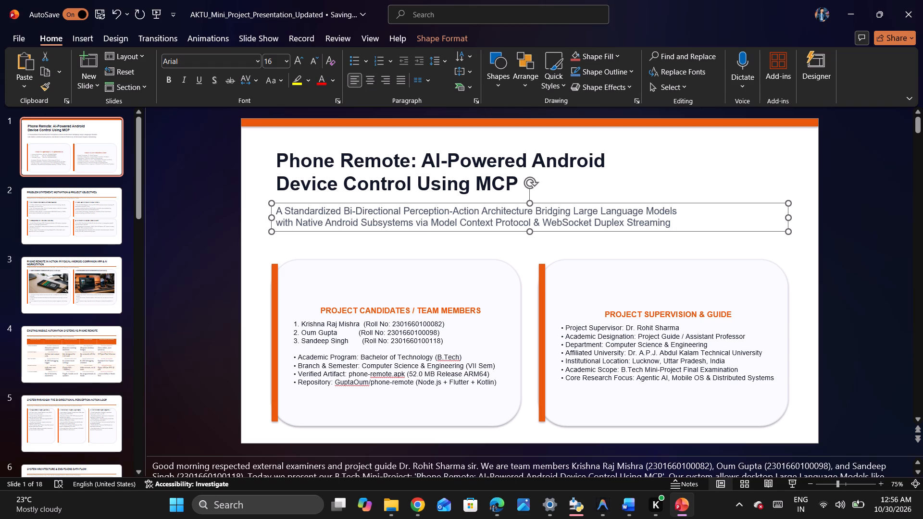
# Replace the line break before "with Native Android" in the slide 1 subtitle with a space, so the sentence flows continuously.
pyautogui.click(319, 231)
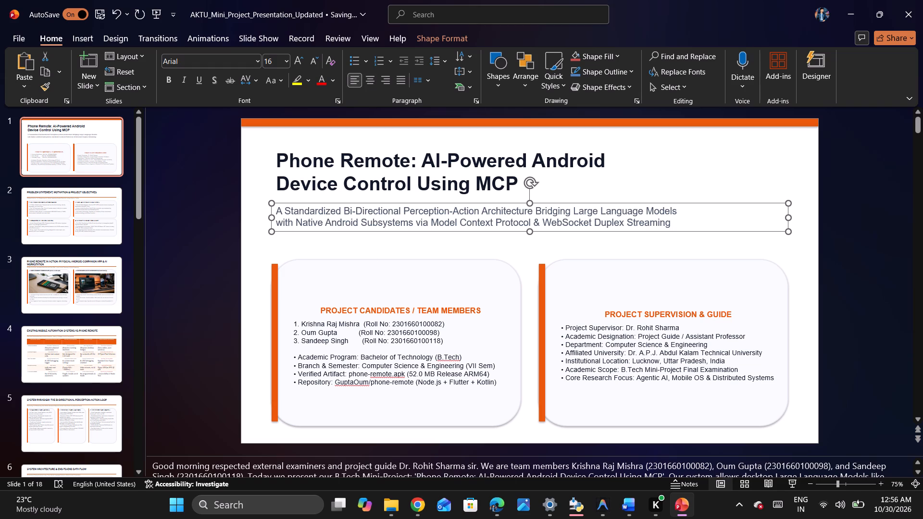
pyautogui.click(304, 226)
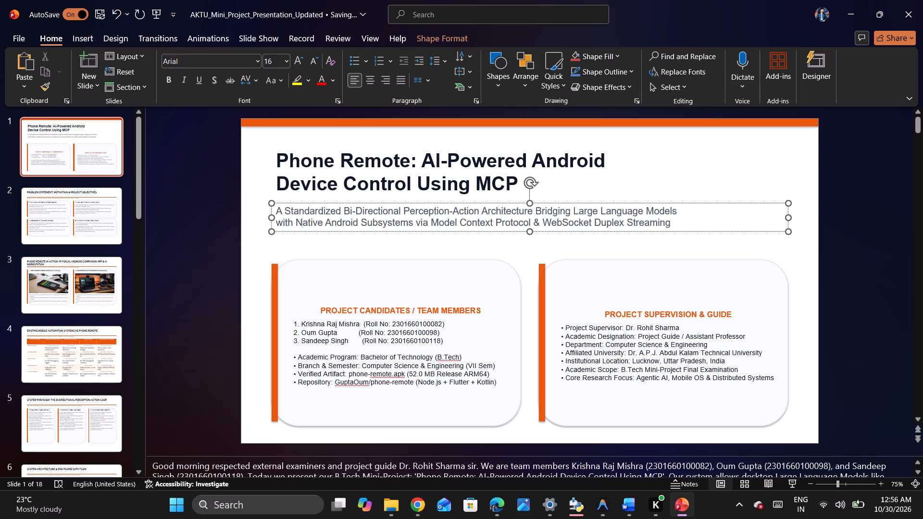
pyautogui.click(280, 223)
pyautogui.press('Left')
pyautogui.press('BackSpace')
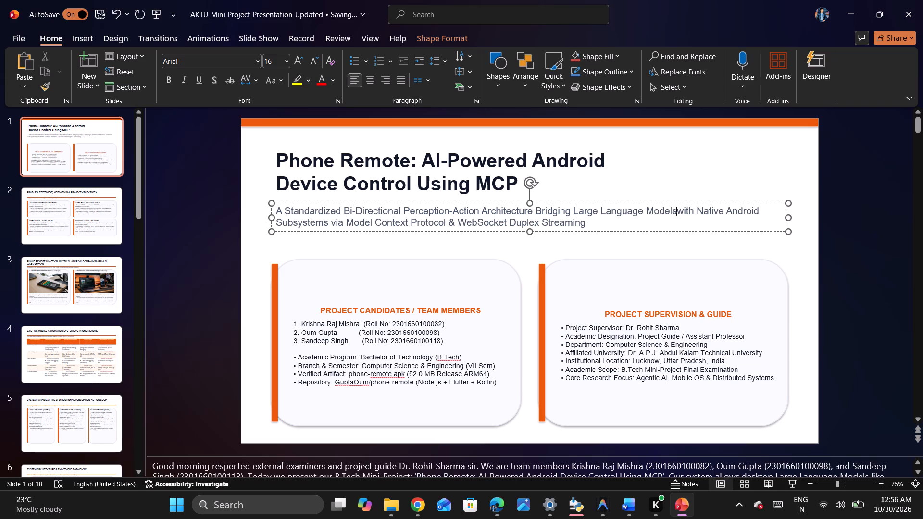
pyautogui.press('space')
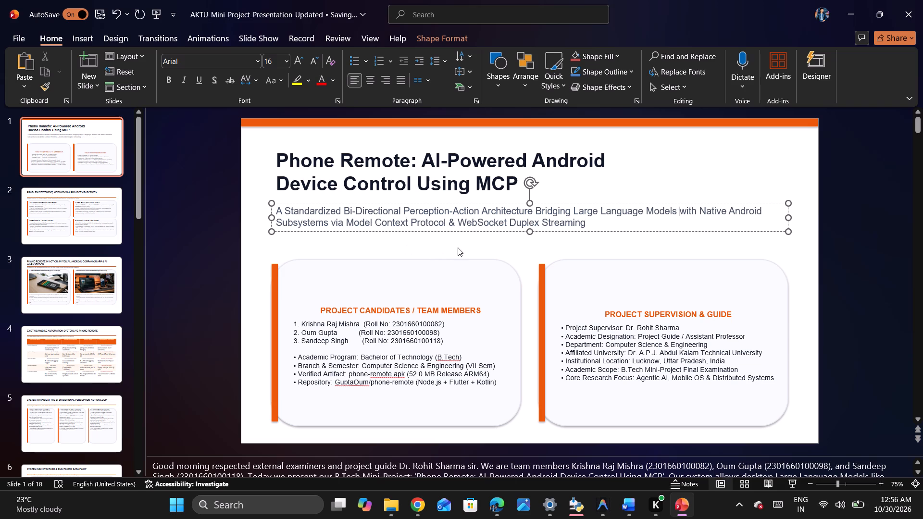
pyautogui.click(458, 247)
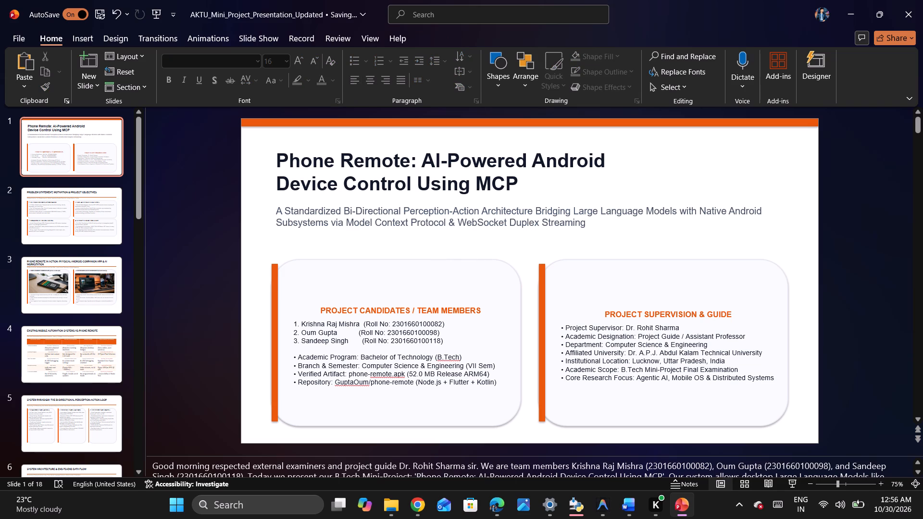
# Add a full stop after "WebSocket Duplex Streaming" at the end of the slide 1 subtitle.
pyautogui.click(586, 226)
pyautogui.press('.')
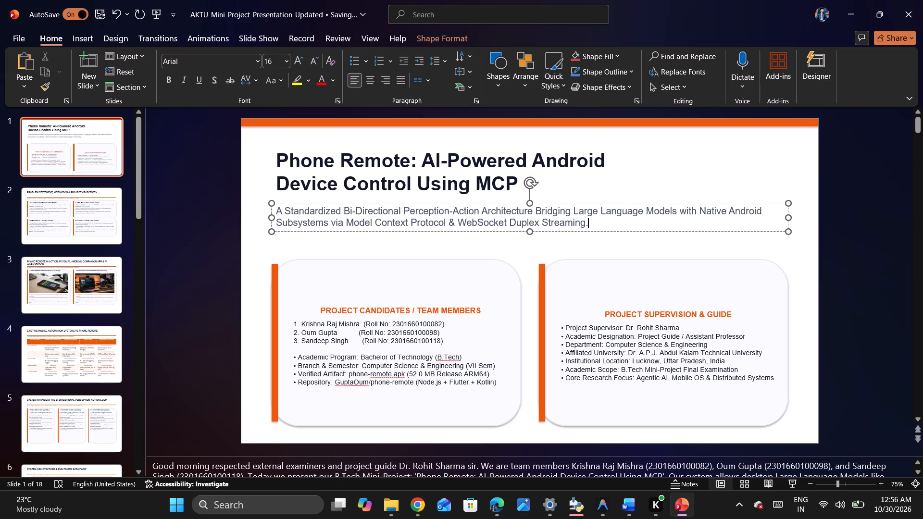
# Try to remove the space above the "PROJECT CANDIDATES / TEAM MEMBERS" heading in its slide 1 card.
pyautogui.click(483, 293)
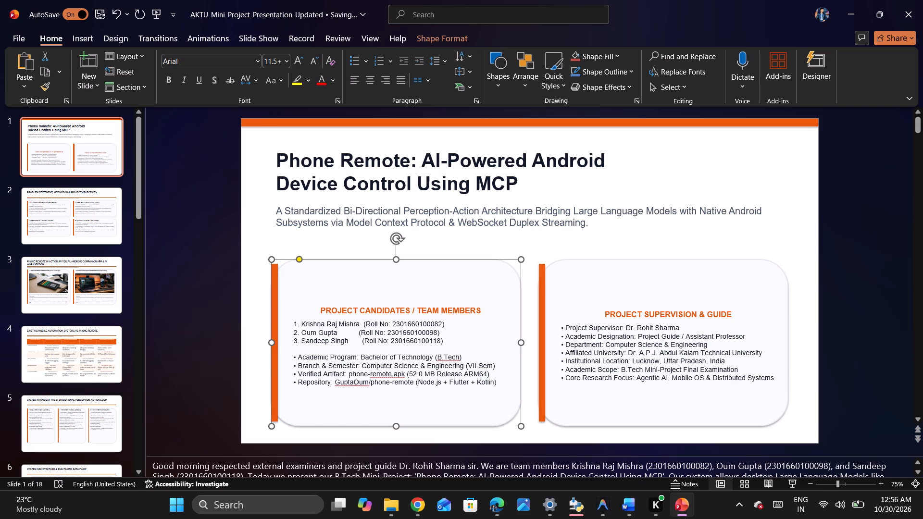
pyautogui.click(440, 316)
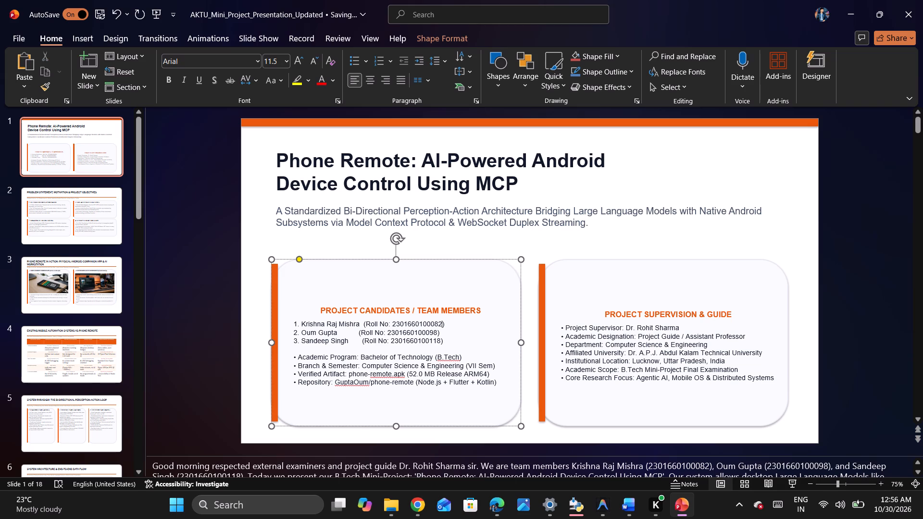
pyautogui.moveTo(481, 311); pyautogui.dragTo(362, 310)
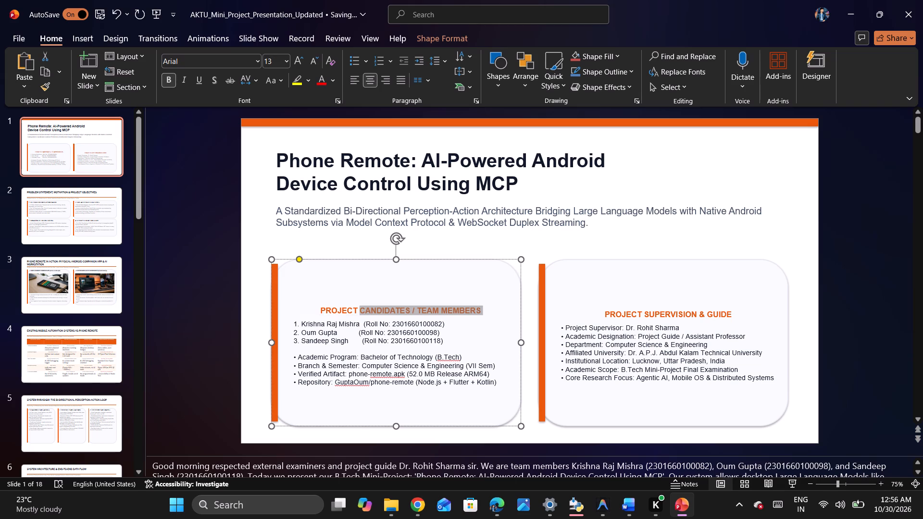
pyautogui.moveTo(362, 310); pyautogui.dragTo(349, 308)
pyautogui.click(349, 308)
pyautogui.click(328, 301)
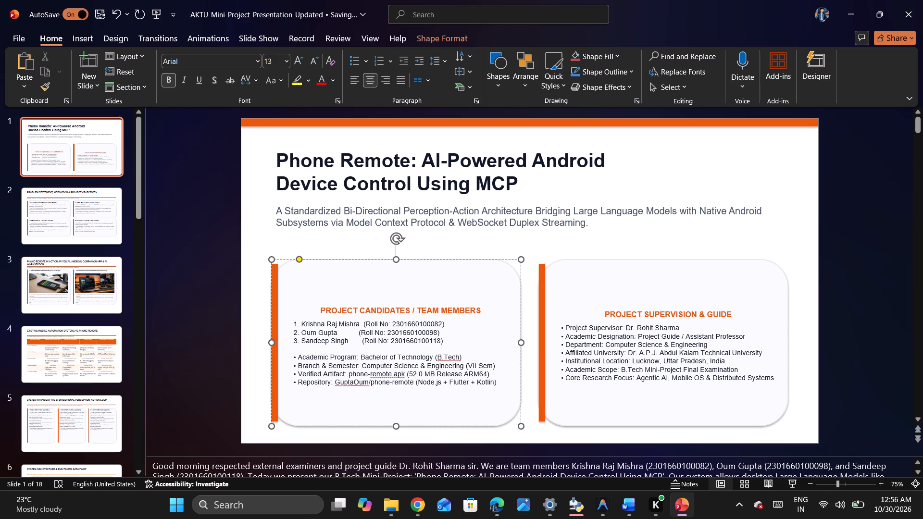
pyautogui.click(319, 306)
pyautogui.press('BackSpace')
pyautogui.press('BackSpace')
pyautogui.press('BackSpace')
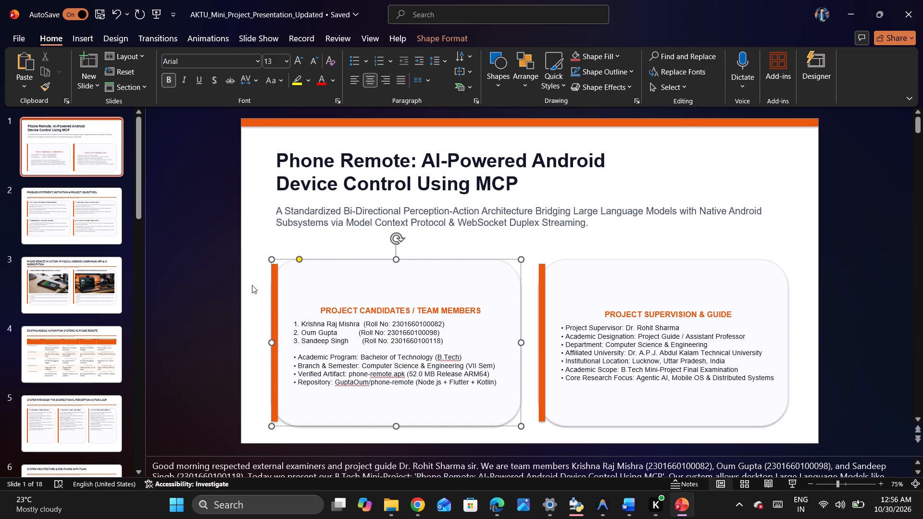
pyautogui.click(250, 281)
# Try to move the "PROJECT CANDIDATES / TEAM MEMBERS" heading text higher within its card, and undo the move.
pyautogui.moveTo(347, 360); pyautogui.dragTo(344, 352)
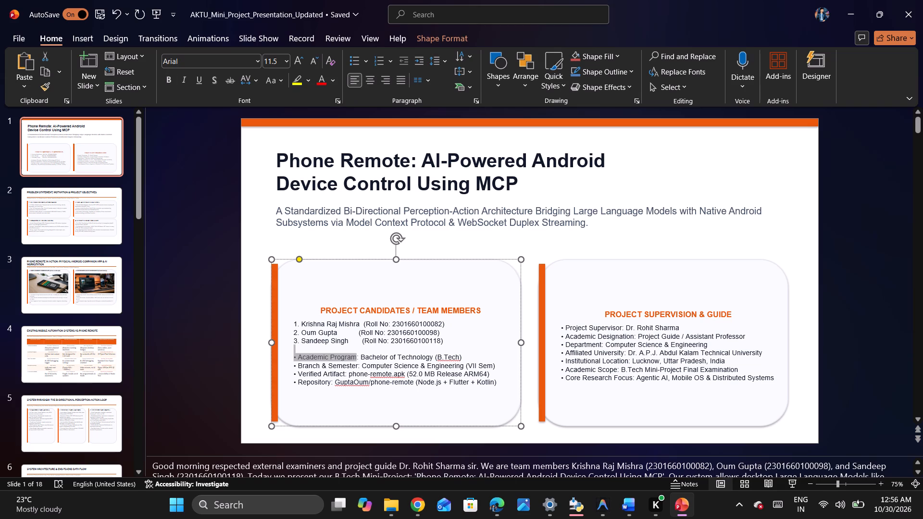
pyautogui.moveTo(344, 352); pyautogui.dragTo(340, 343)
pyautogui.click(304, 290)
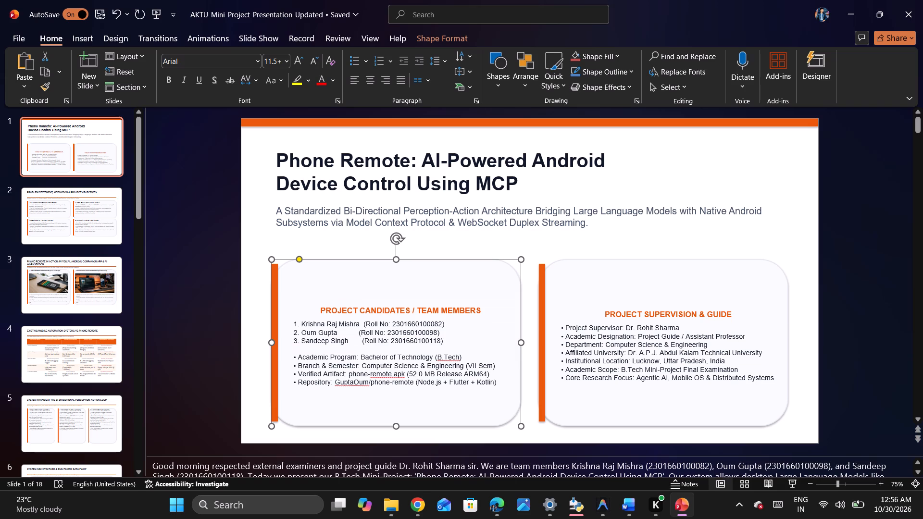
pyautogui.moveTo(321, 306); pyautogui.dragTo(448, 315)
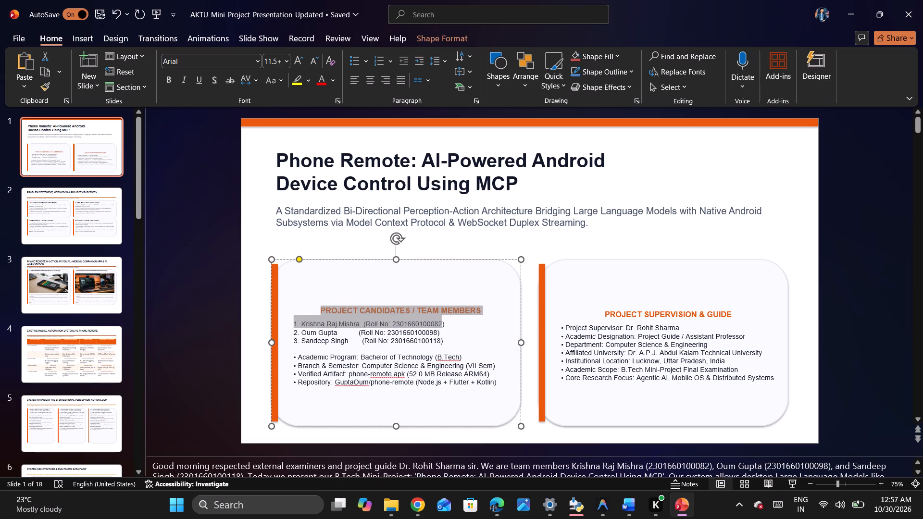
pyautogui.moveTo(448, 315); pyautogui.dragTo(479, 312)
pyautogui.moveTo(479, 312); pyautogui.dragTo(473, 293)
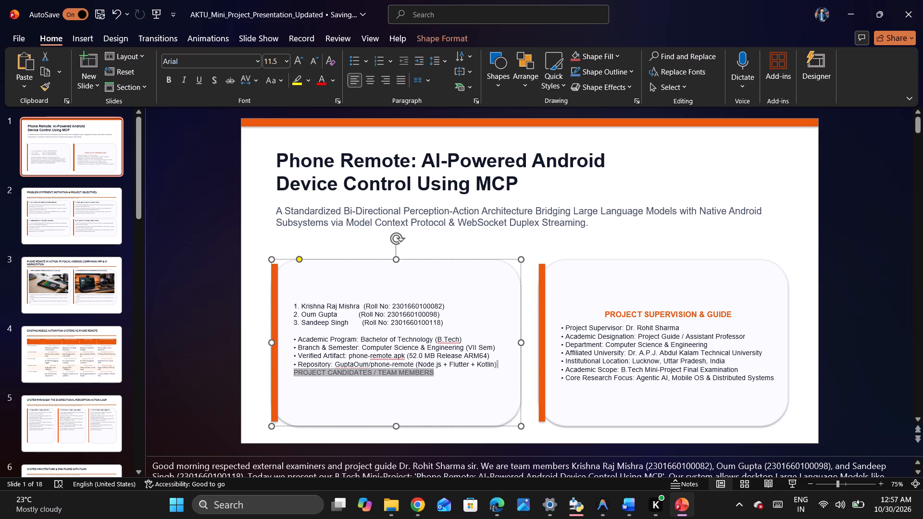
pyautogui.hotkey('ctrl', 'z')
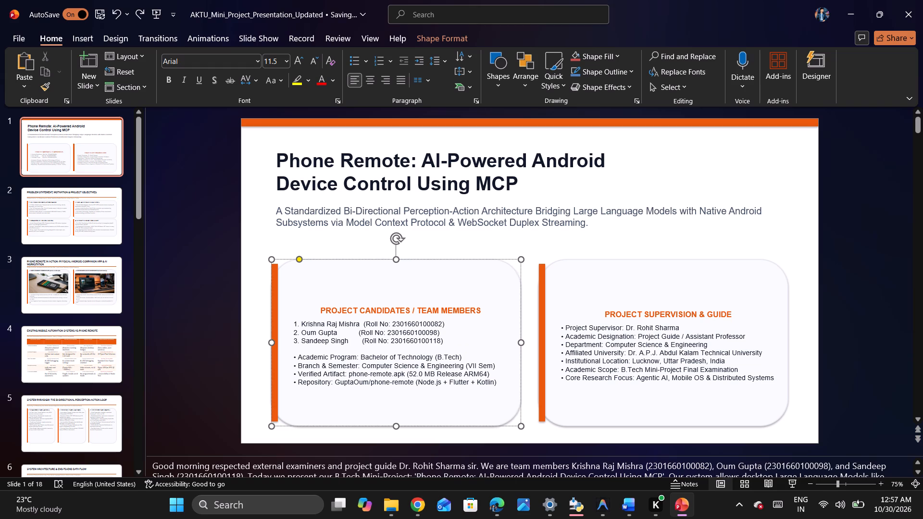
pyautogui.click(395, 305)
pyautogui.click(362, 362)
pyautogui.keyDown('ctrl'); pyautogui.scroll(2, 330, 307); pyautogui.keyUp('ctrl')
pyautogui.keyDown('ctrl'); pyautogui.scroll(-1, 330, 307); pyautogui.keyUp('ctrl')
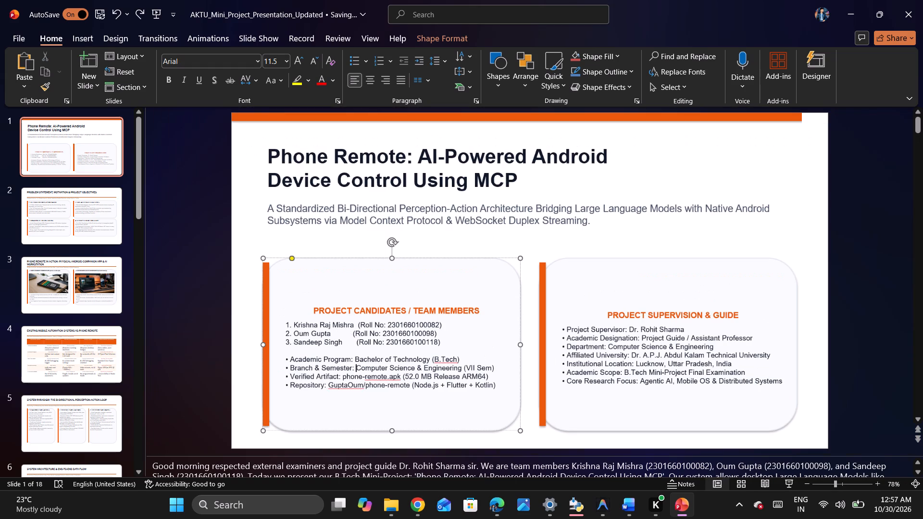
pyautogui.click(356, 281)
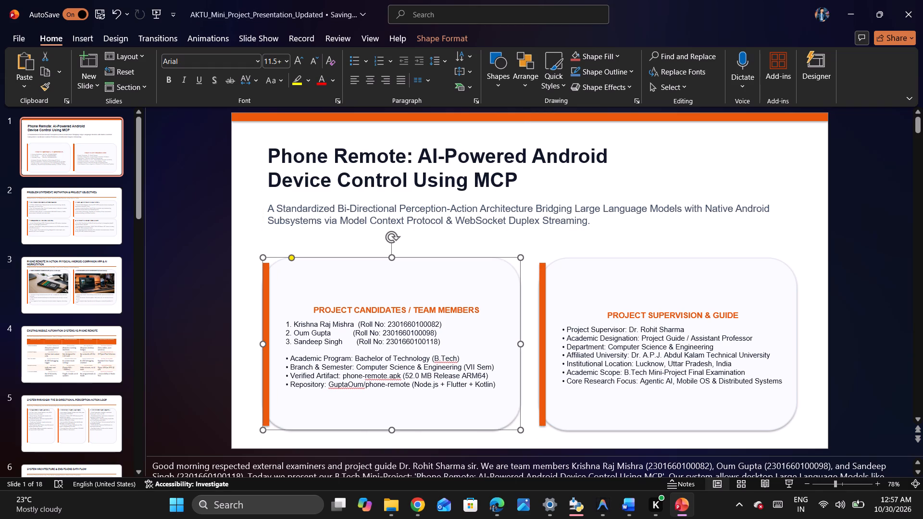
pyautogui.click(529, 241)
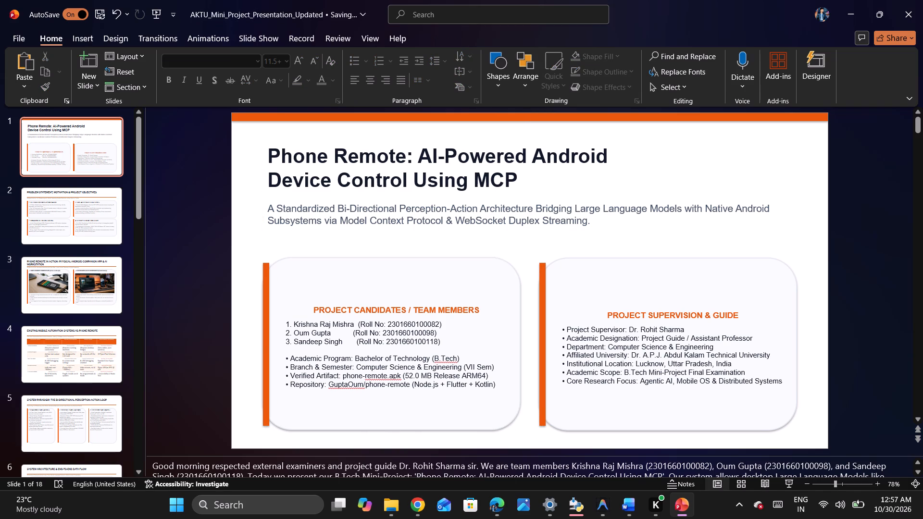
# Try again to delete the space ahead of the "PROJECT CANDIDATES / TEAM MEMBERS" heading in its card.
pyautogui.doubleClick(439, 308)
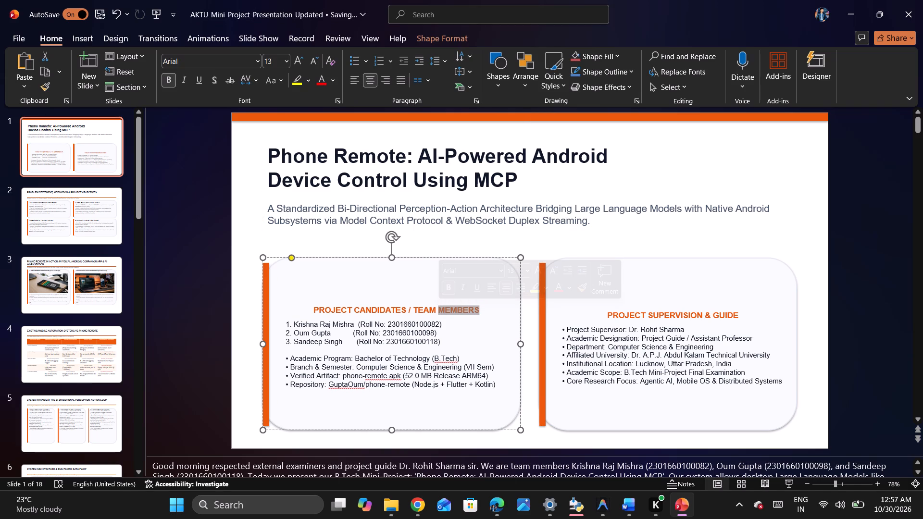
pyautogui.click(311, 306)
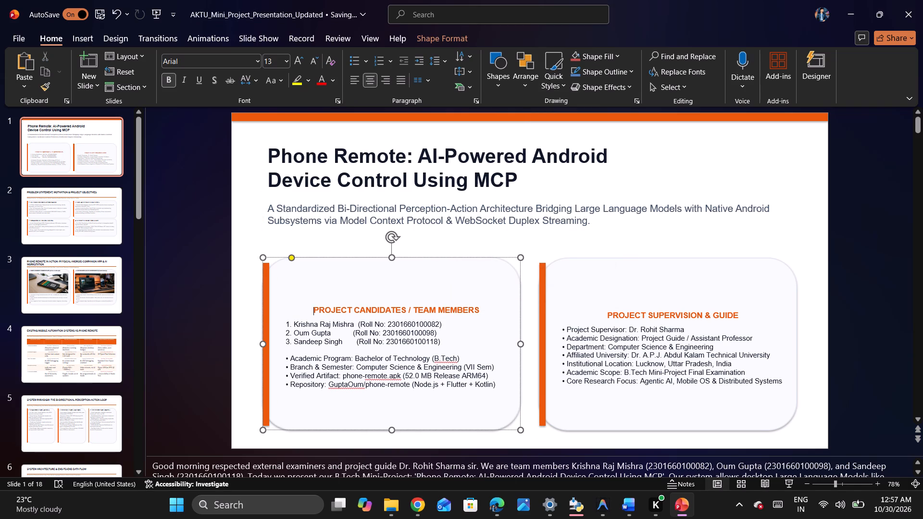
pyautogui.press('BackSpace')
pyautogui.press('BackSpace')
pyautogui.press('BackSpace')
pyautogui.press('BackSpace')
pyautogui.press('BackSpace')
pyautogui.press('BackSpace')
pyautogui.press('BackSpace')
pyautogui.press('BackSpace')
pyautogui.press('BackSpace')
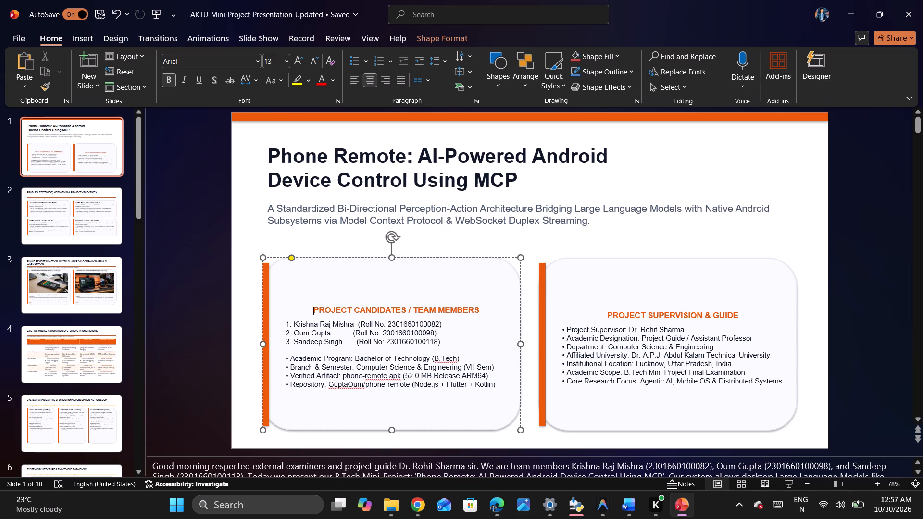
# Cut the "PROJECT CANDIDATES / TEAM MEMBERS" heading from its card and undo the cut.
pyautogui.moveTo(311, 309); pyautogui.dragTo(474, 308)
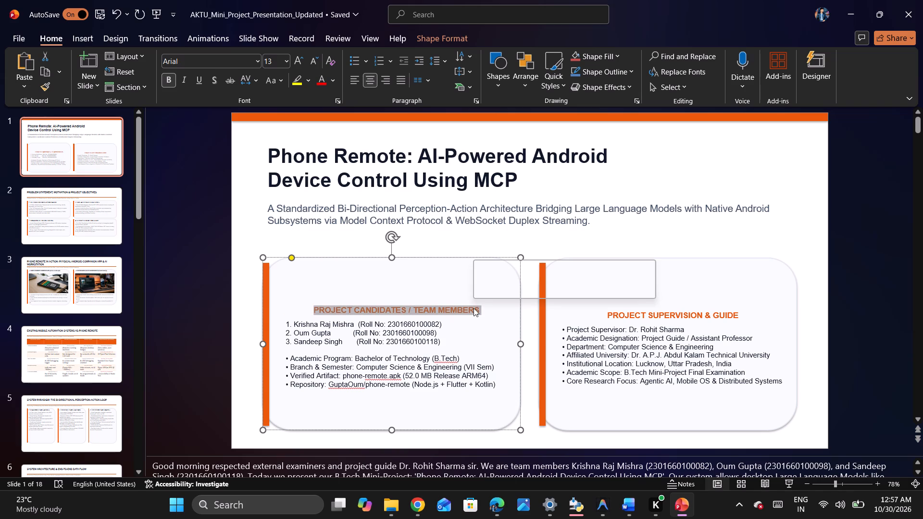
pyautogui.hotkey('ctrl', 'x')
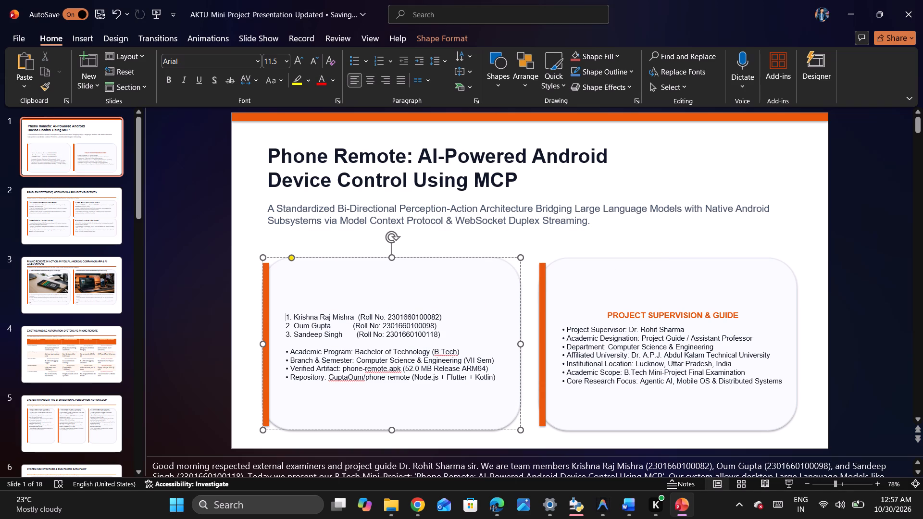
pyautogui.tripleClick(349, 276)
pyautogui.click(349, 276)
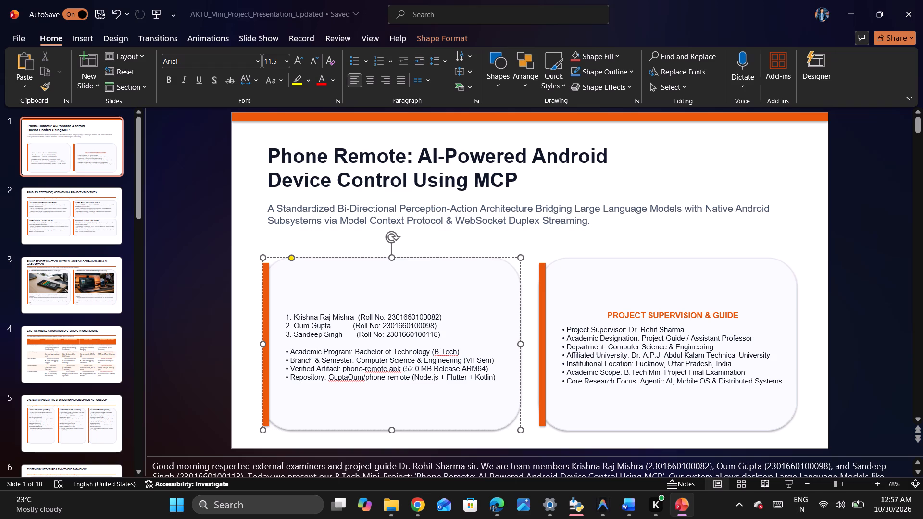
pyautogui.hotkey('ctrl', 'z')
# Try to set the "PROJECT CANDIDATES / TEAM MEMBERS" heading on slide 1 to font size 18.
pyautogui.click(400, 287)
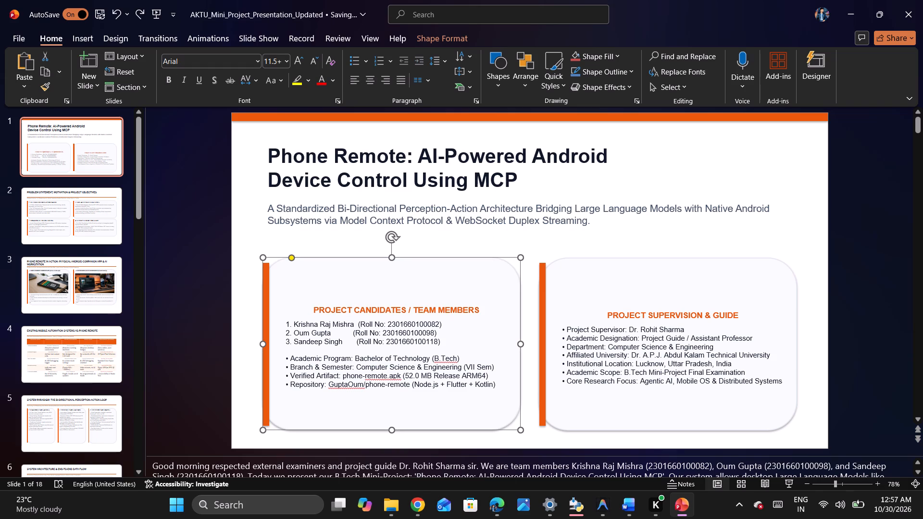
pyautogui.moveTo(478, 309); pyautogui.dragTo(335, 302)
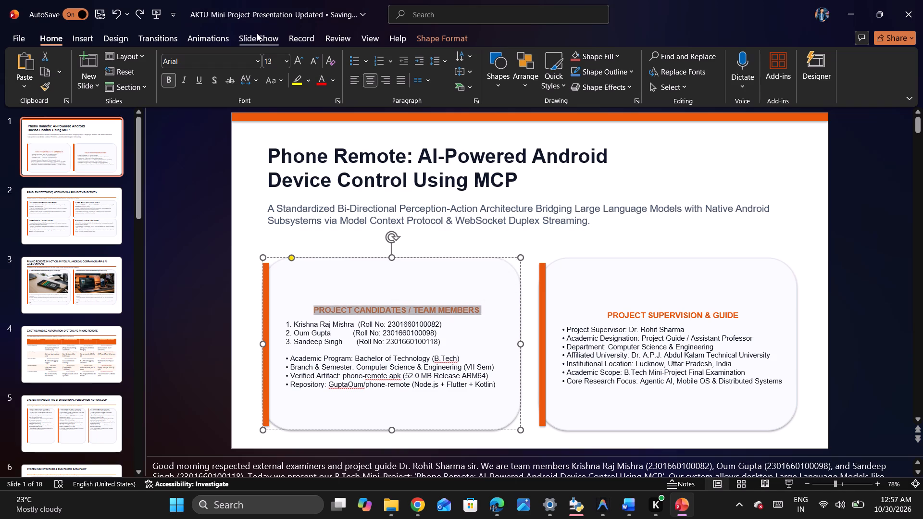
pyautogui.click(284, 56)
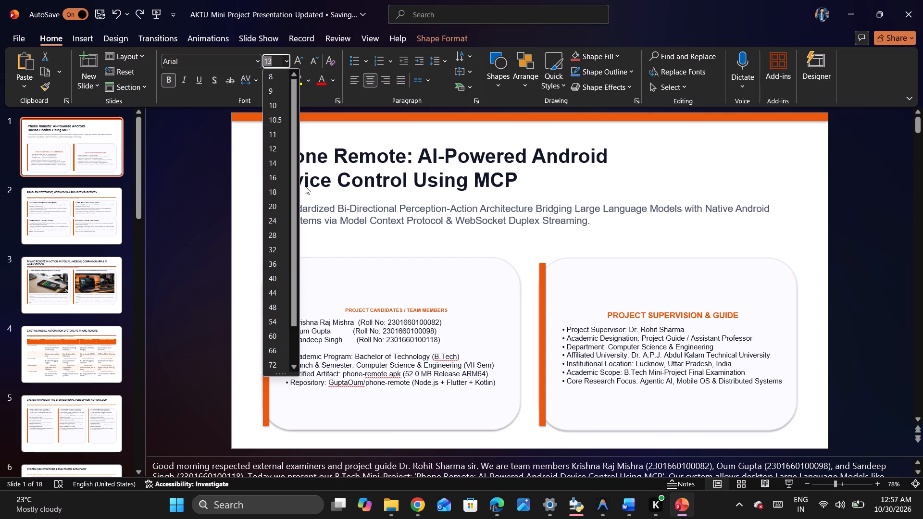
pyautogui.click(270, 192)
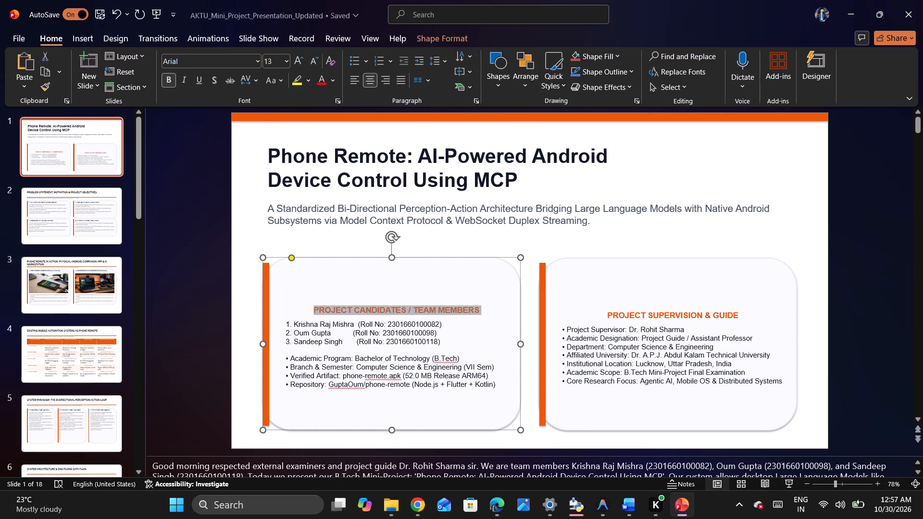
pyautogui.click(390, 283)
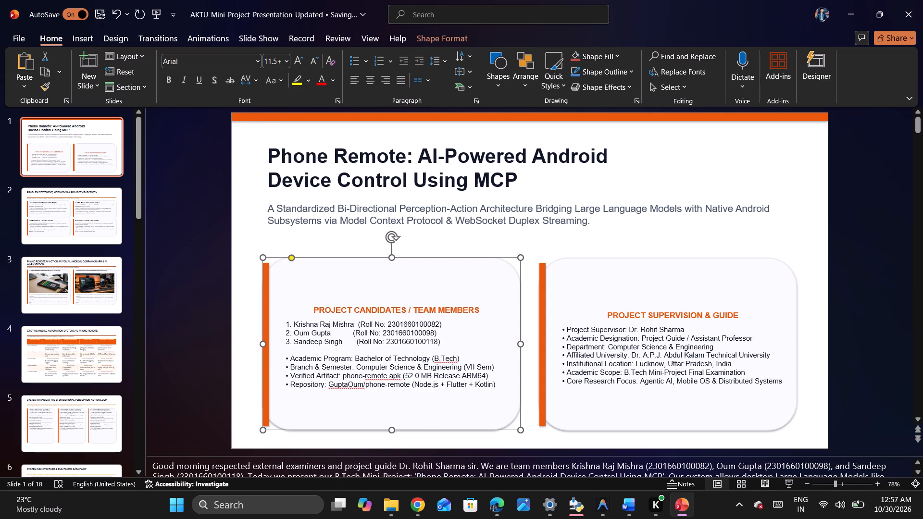
# Set the "PROJECT CANDIDATES / TEAM MEMBERS" heading on slide 1 to font size 20.
pyautogui.click(454, 310)
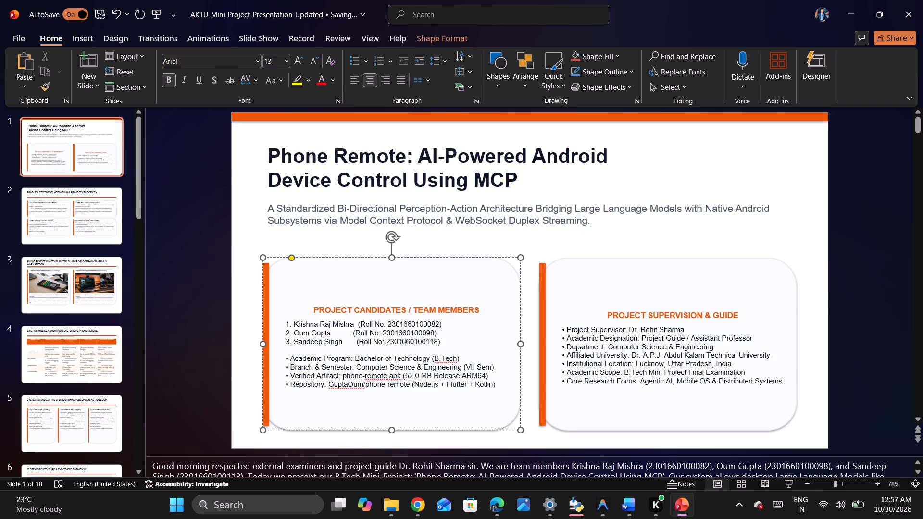
pyautogui.moveTo(491, 307); pyautogui.dragTo(335, 310)
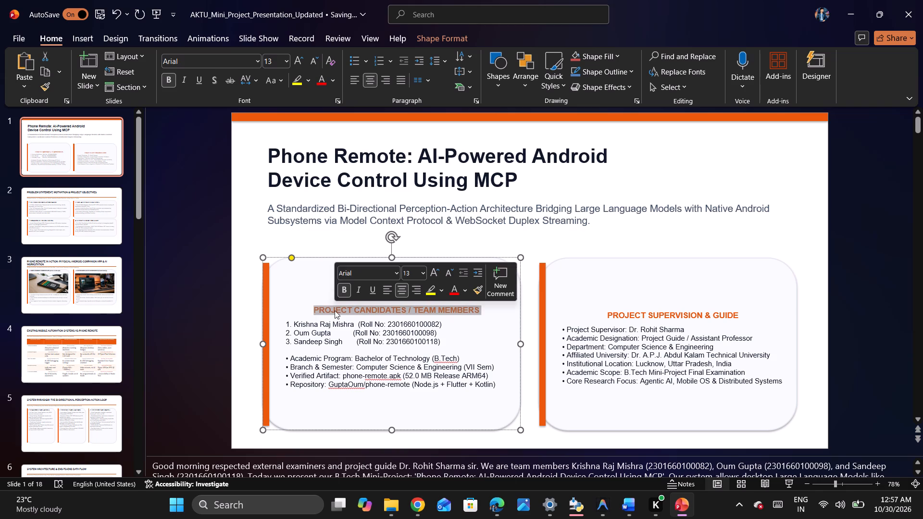
pyautogui.click(422, 273)
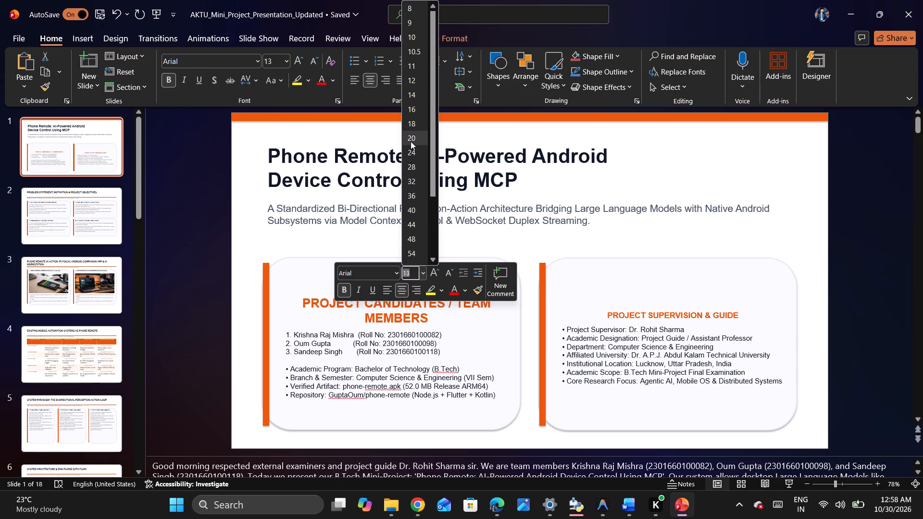
pyautogui.click(411, 141)
pyautogui.click(458, 324)
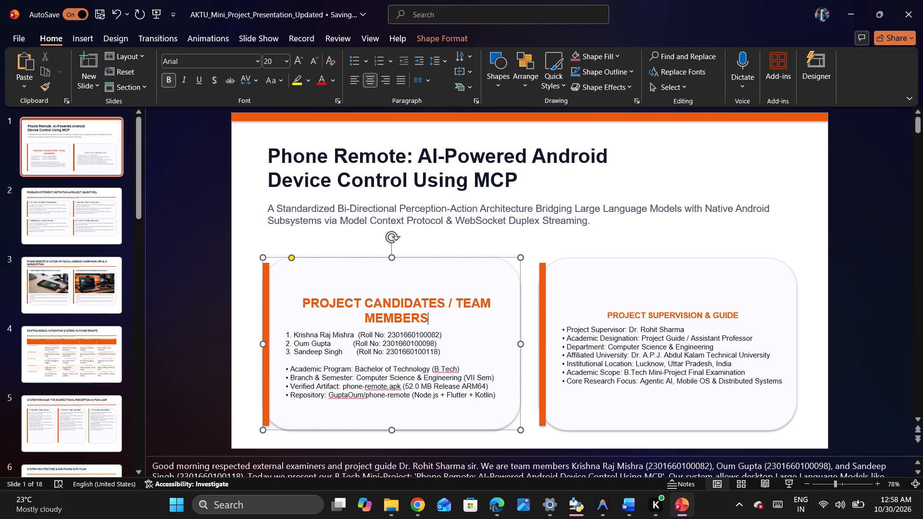
# Shorten the slide 1 card heading to "TEAM MEMBERS" by deleting "PROJECT CANDIDATES /" in front of it.
pyautogui.click(454, 302)
pyautogui.press('BackSpace')
pyautogui.press('BackSpace')
pyautogui.press('BackSpace')
pyautogui.press('BackSpace')
pyautogui.press('BackSpace')
pyautogui.press('BackSpace')
pyautogui.press('BackSpace')
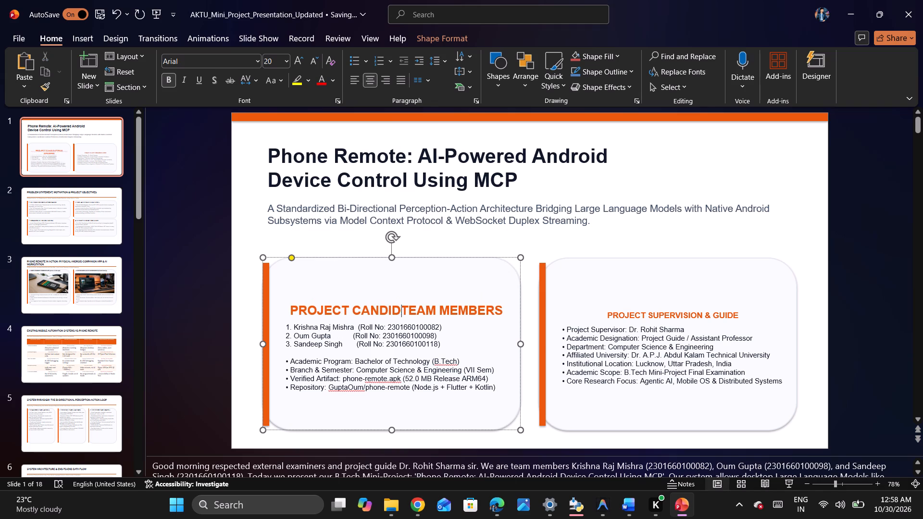
pyautogui.press('BackSpace')
pyautogui.press('BackSpace')
pyautogui.press('BackSpace')
pyautogui.press('BackSpace')
pyautogui.press('BackSpace')
pyautogui.press('BackSpace')
pyautogui.press('BackSpace')
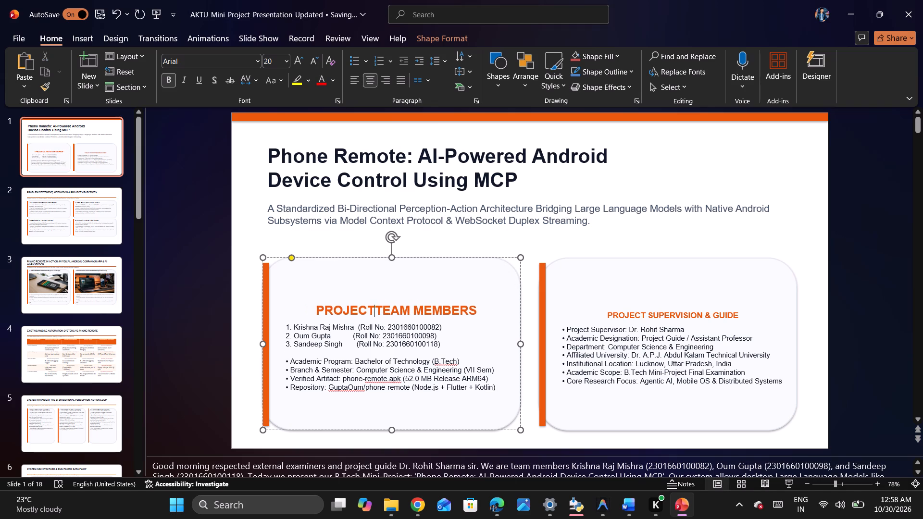
pyautogui.press('BackSpace')
pyautogui.press('BackSpace')
pyautogui.press('BackSpace')
pyautogui.press('BackSpace')
pyautogui.press('BackSpace')
pyautogui.press('BackSpace')
pyautogui.press('BackSpace')
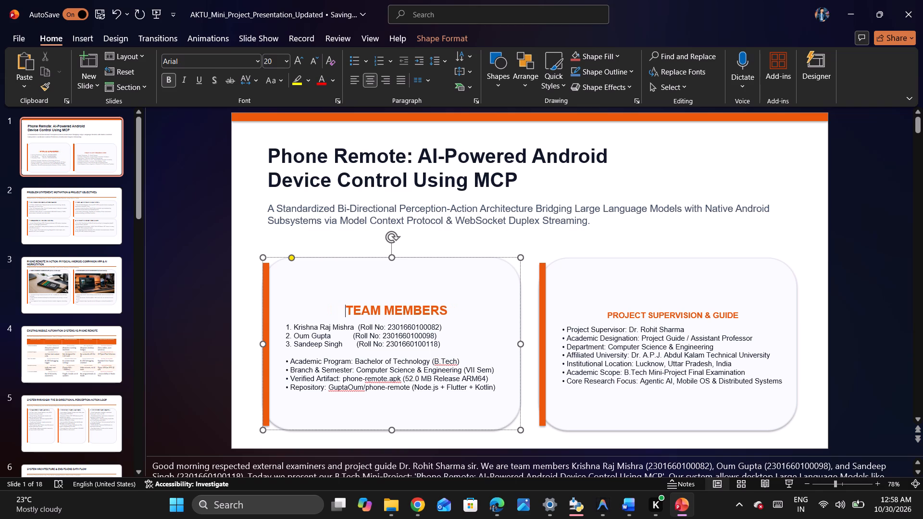
pyautogui.press('BackSpace')
pyautogui.press('BackSpace')
pyautogui.click(471, 300)
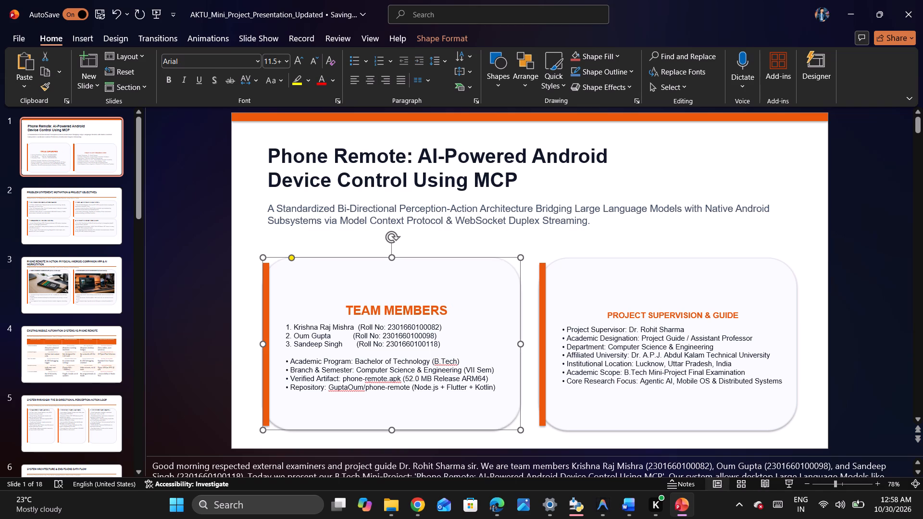
# Set the "PROJECT SUPERVISION & GUIDE" heading on slide 1 to font size 20.
pyautogui.scroll(-1, 424, 352)
pyautogui.moveTo(740, 313); pyautogui.dragTo(624, 308)
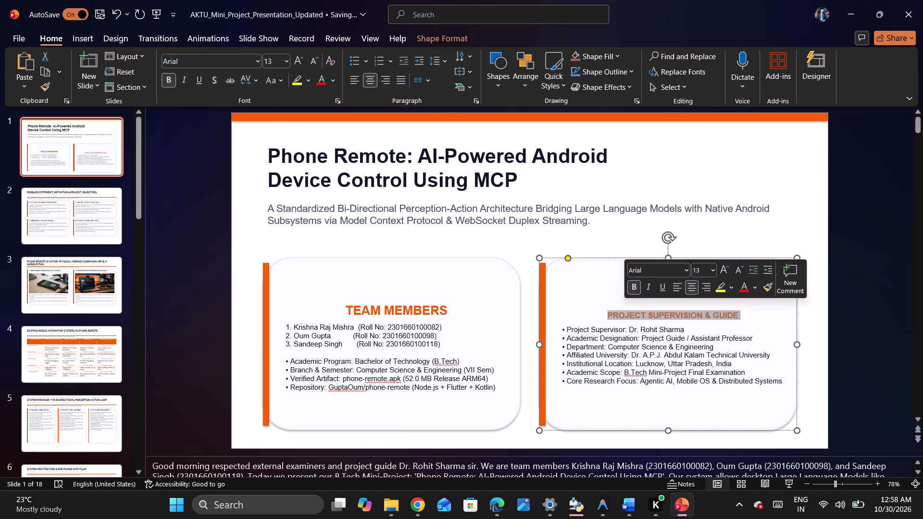
pyautogui.click(713, 271)
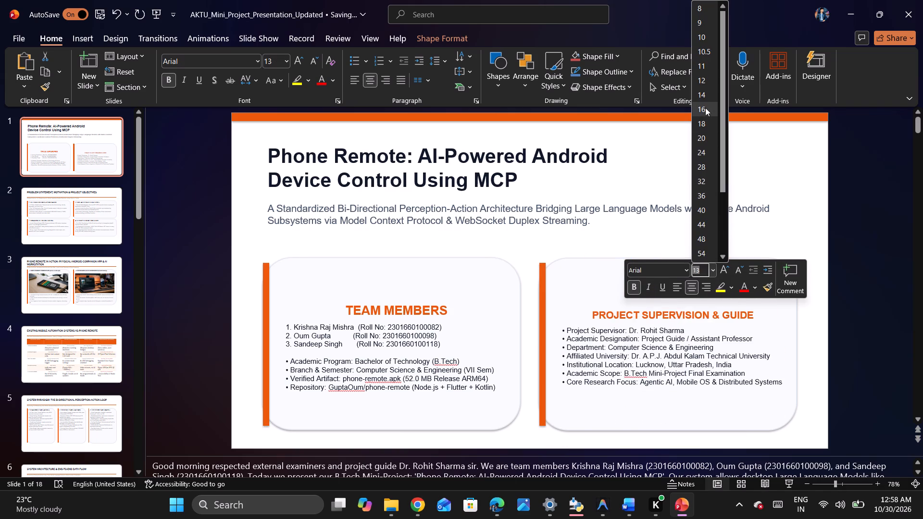
pyautogui.click(701, 135)
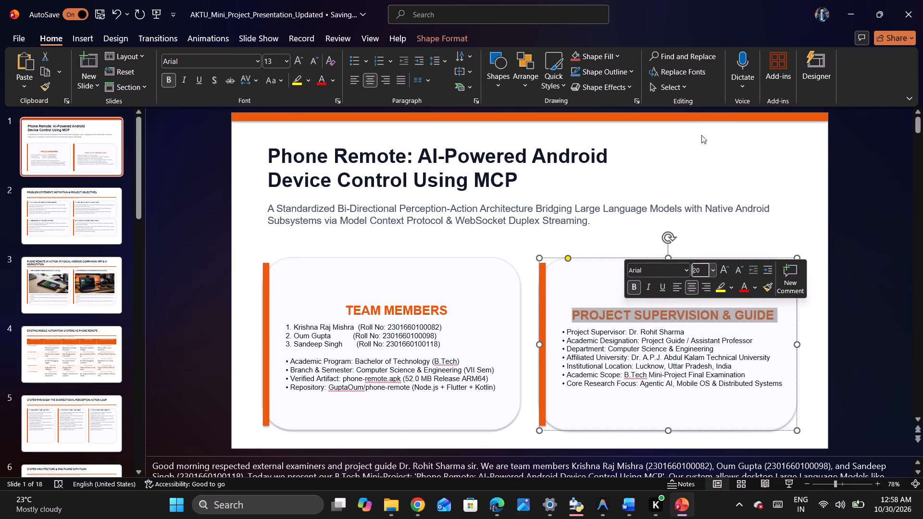
pyautogui.click(588, 283)
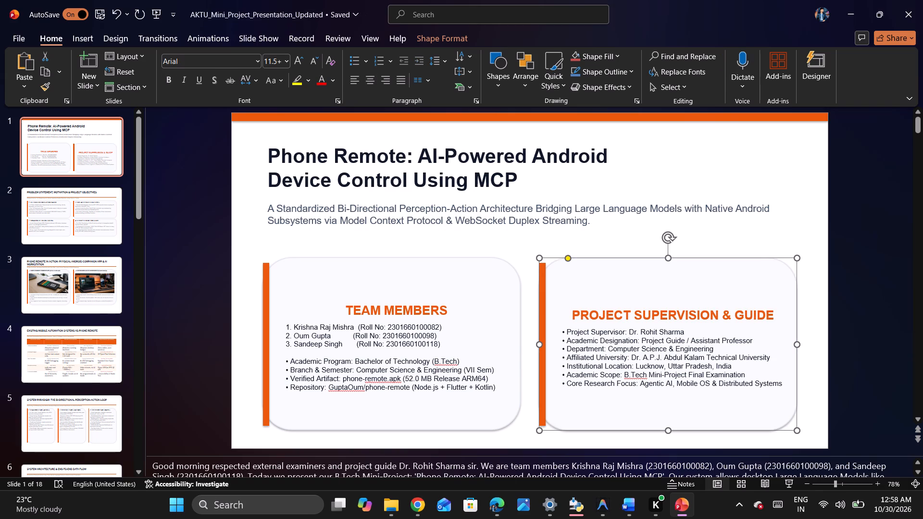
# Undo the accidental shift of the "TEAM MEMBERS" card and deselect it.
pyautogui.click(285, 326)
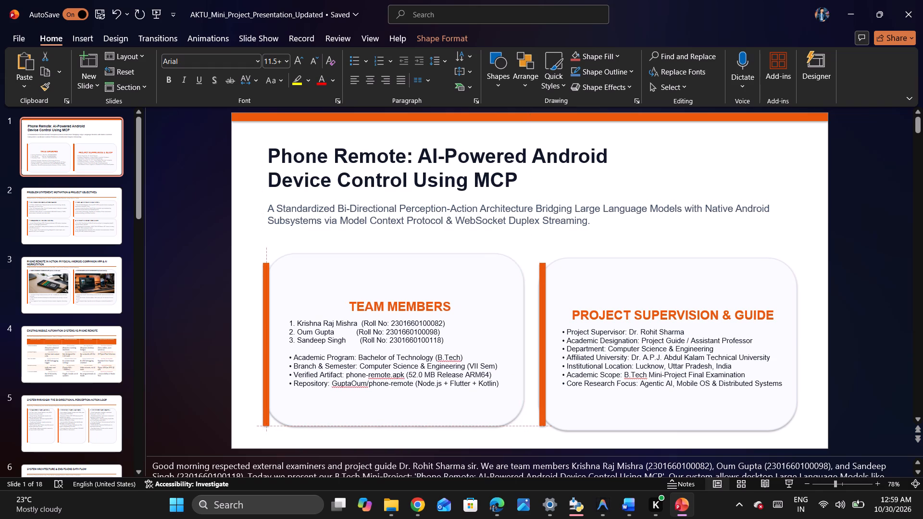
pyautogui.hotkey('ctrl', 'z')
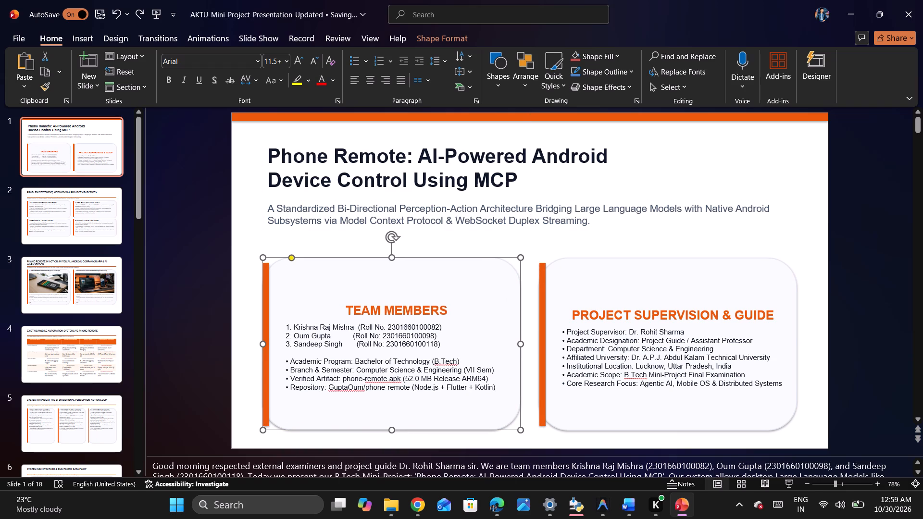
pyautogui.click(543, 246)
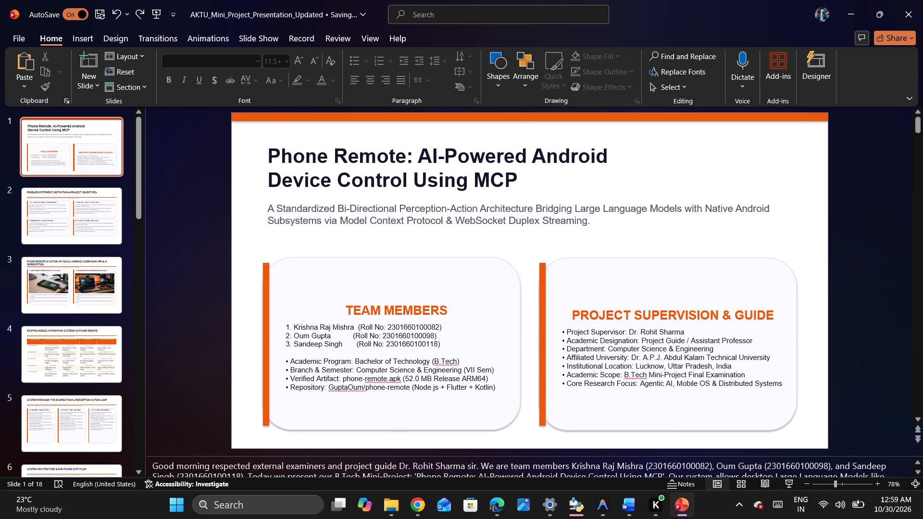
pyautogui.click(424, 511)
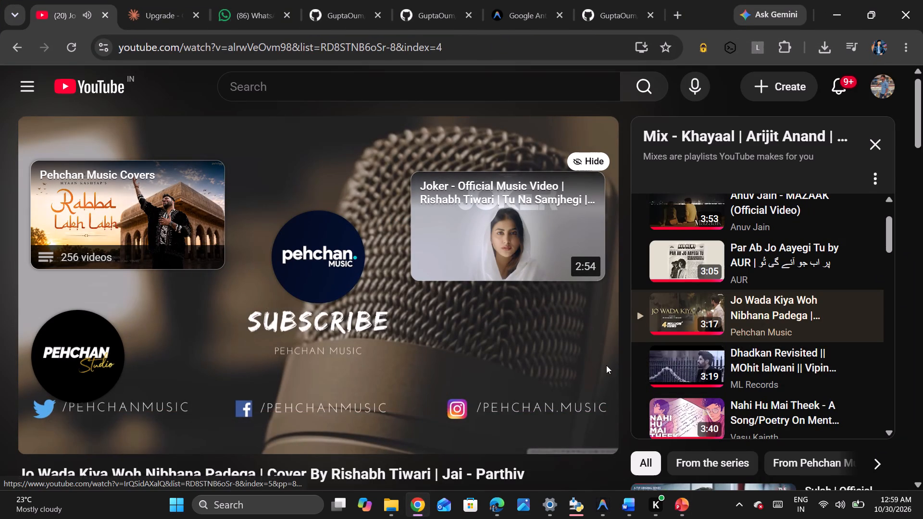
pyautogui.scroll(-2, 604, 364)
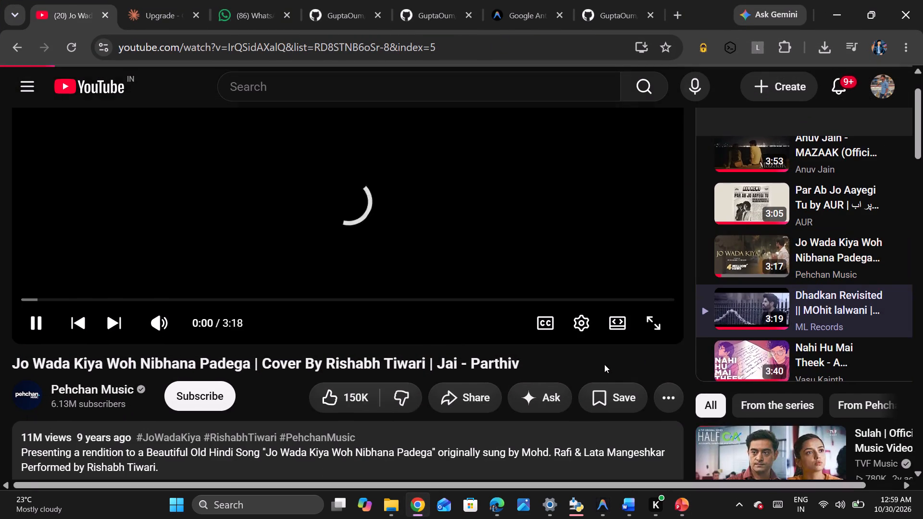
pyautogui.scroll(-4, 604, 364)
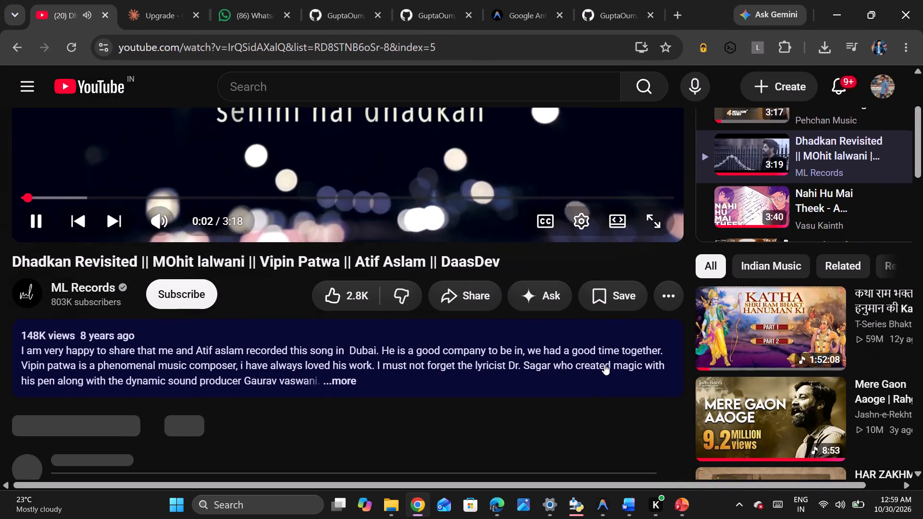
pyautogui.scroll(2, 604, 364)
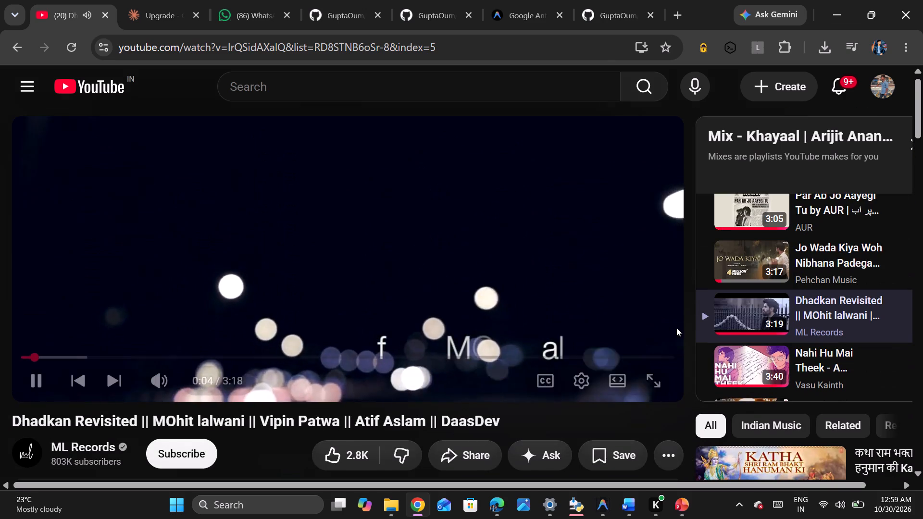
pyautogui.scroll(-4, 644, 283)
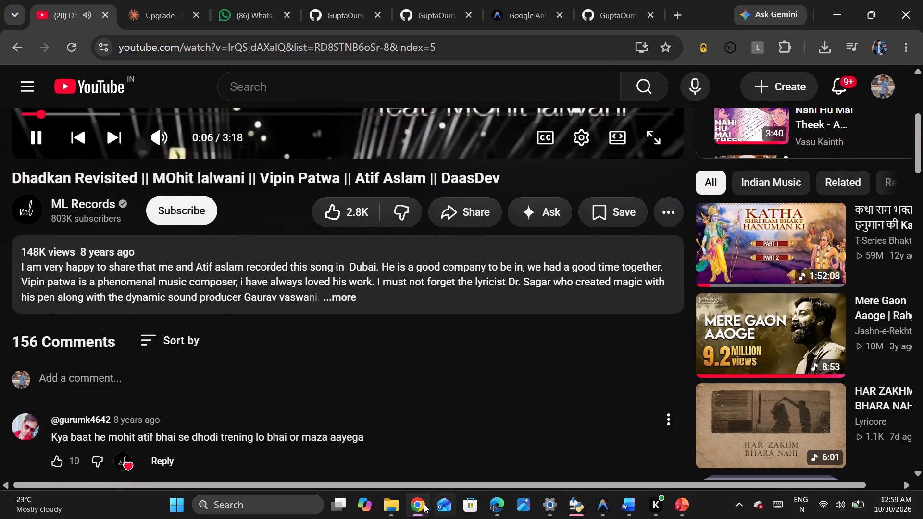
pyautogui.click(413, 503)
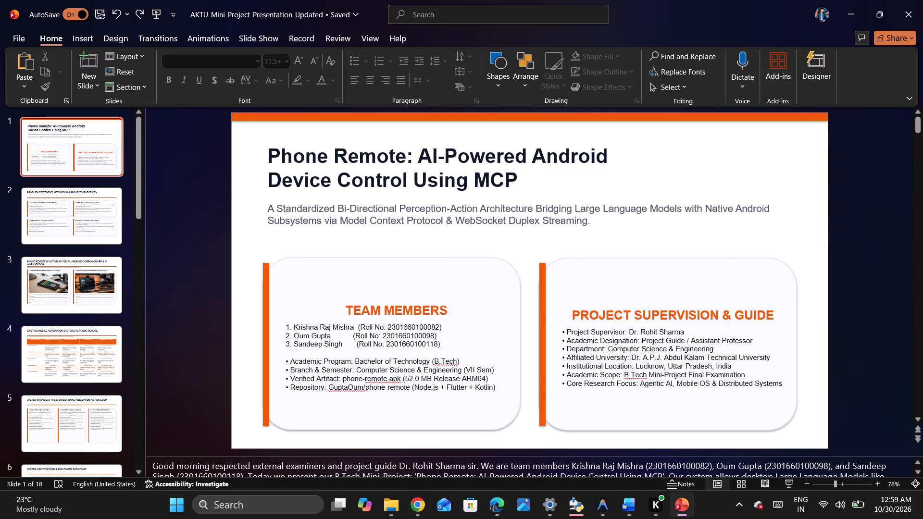
# Set the three numbered team member lines with roll numbers in the "TEAM MEMBERS" card to font size 16.
pyautogui.click(284, 327)
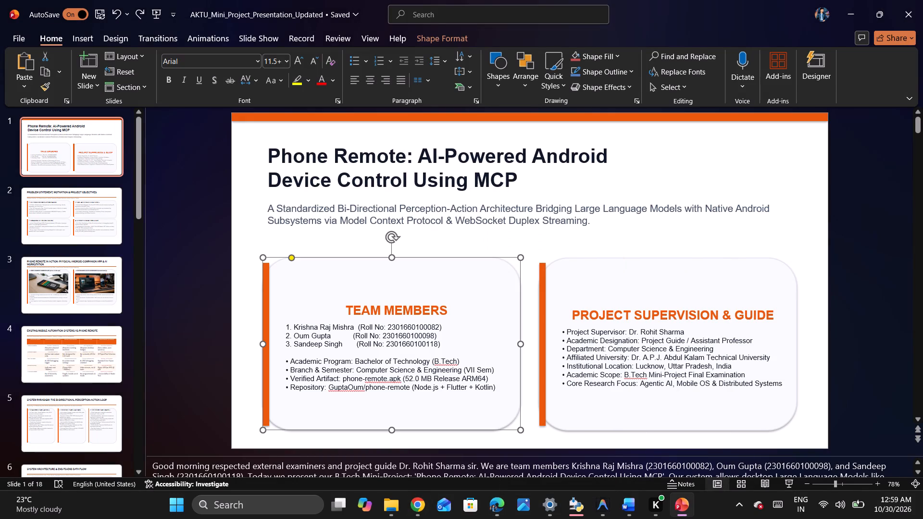
pyautogui.moveTo(287, 326); pyautogui.dragTo(377, 347)
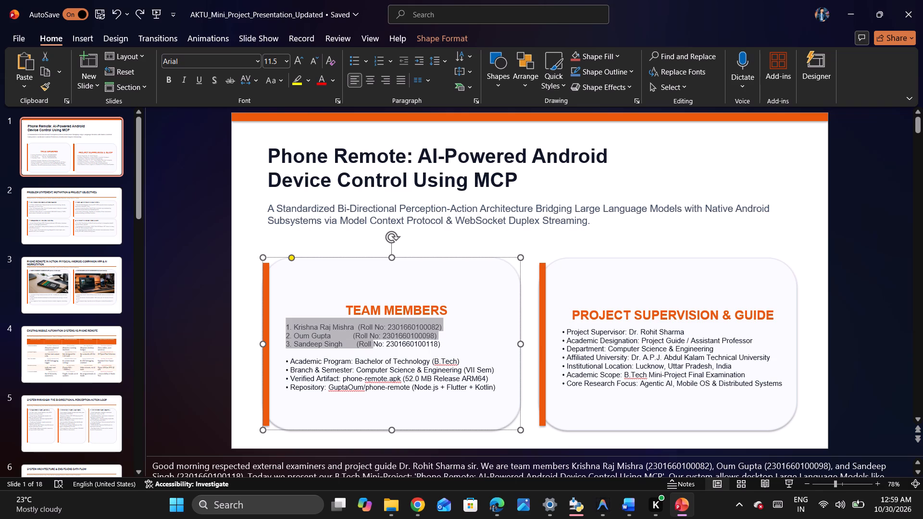
pyautogui.moveTo(377, 347); pyautogui.dragTo(443, 342)
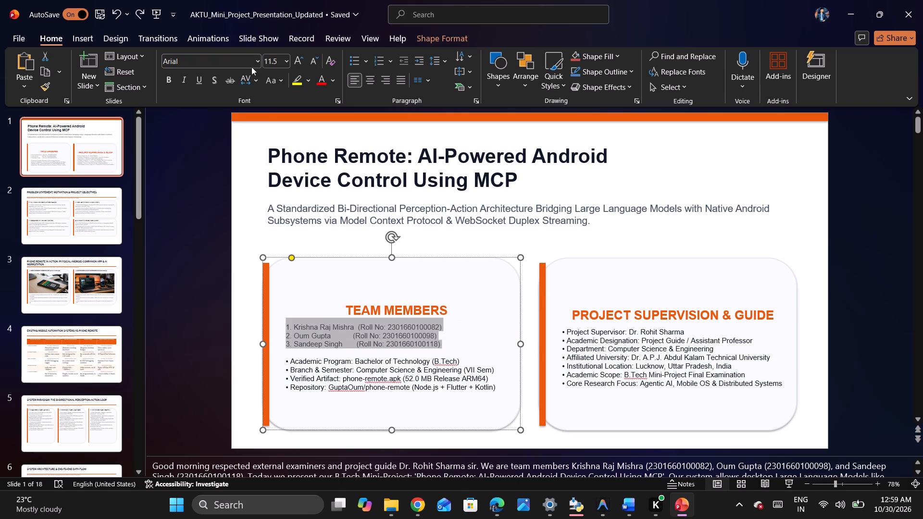
pyautogui.click(284, 60)
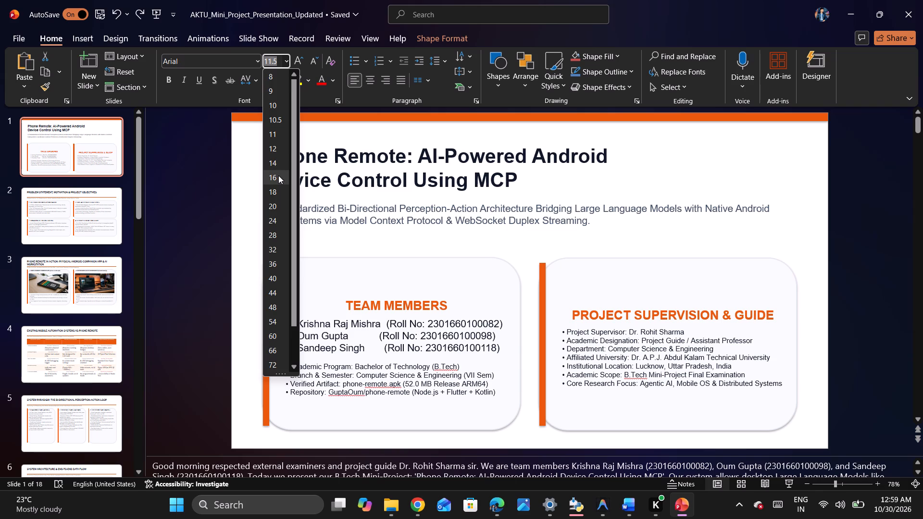
pyautogui.click(278, 174)
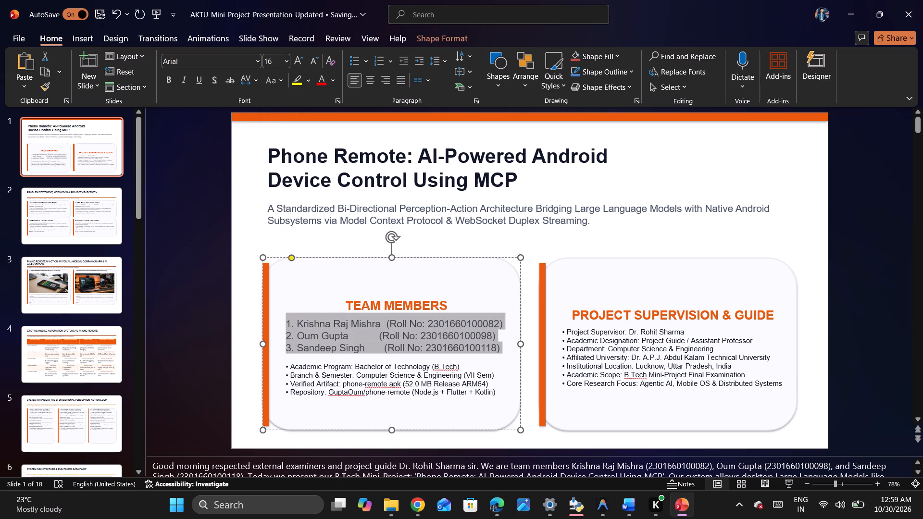
pyautogui.click(490, 278)
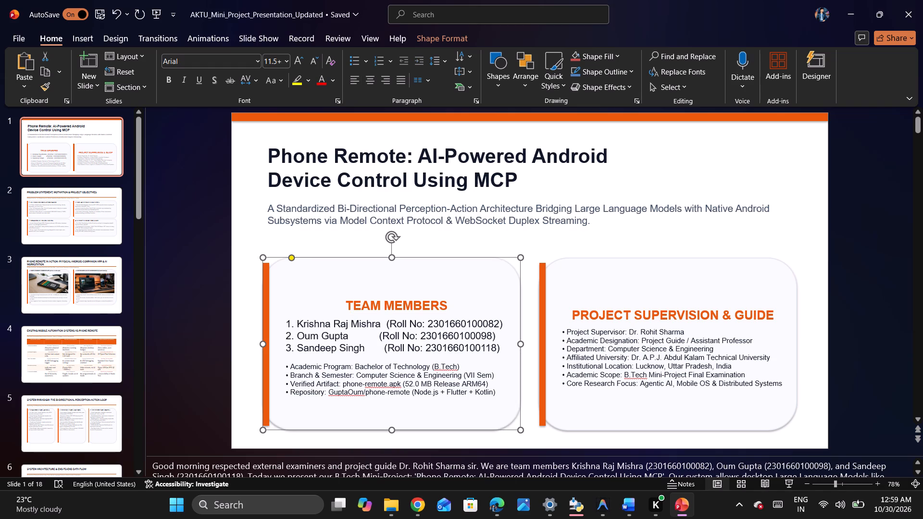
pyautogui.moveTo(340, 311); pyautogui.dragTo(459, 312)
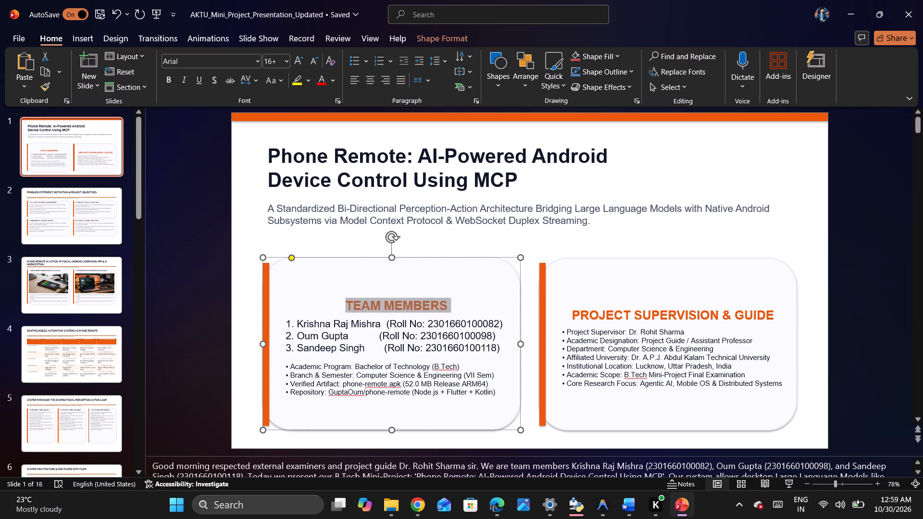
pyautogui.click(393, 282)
# Delete the "Verified Artifact" and "Repository" bullets from the "TEAM MEMBERS" card on slide 1.
pyautogui.click(285, 383)
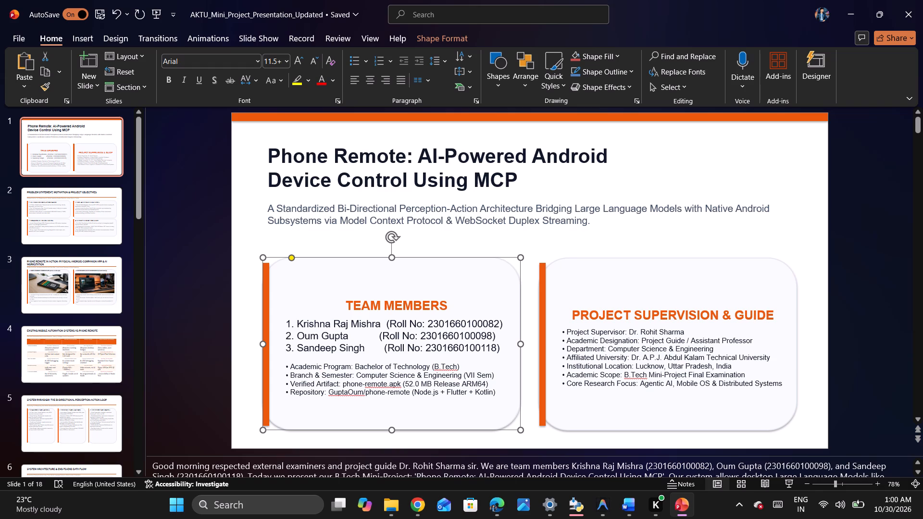
pyautogui.click(421, 417)
pyautogui.click(284, 383)
pyautogui.moveTo(284, 383); pyautogui.dragTo(505, 394)
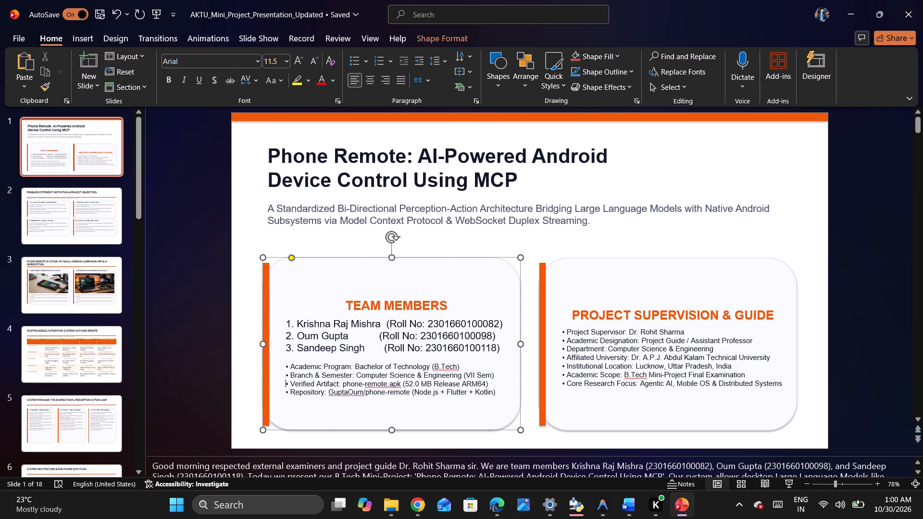
pyautogui.moveTo(501, 394); pyautogui.dragTo(376, 386)
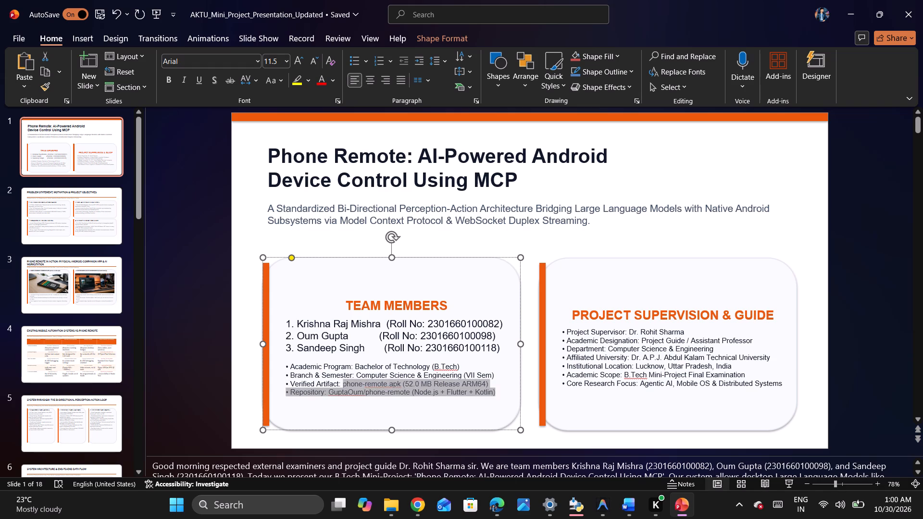
pyautogui.moveTo(376, 386); pyautogui.dragTo(286, 387)
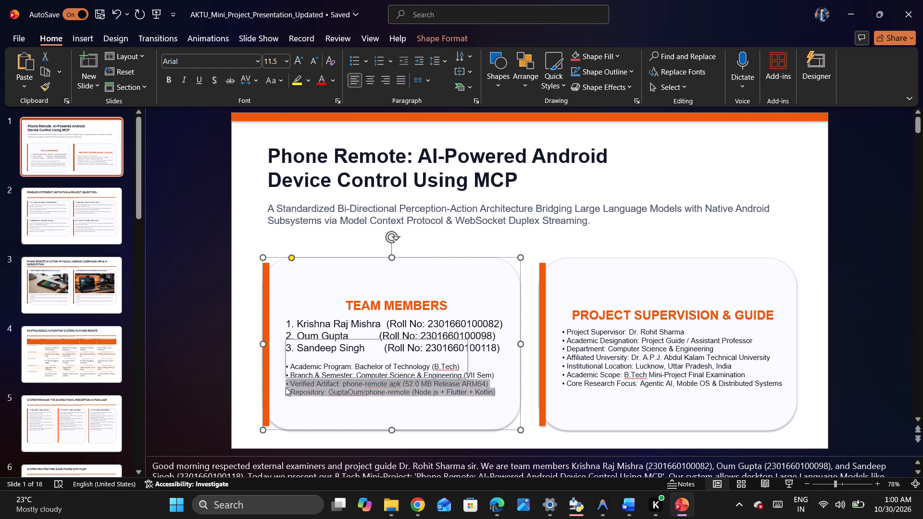
pyautogui.press('BackSpace')
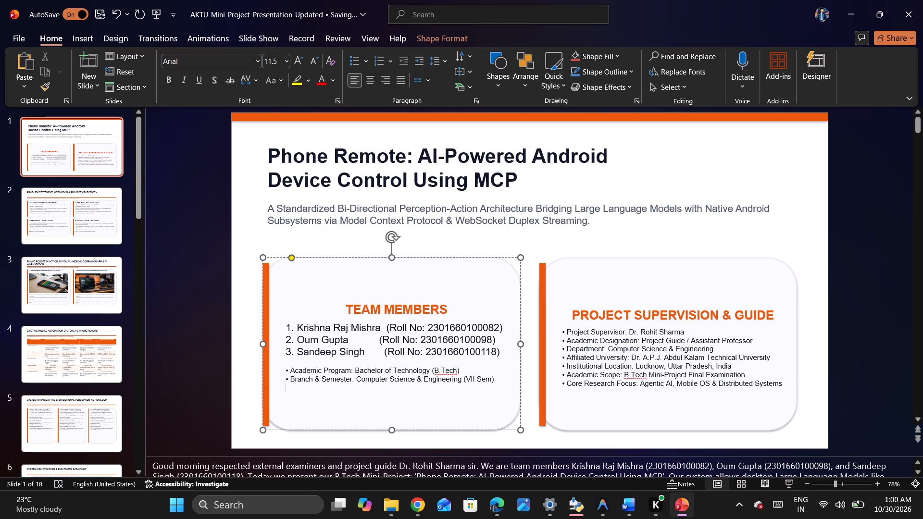
# Set the "Academic Program" and "Branch & Semester" bullets in the "TEAM MEMBERS" card to font size 14, trying 16 first.
pyautogui.click(381, 348)
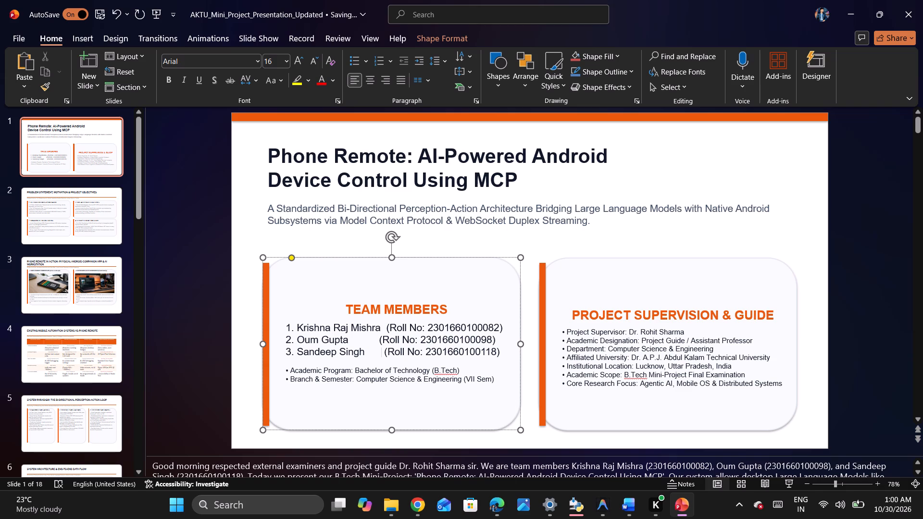
pyautogui.click(334, 339)
pyautogui.click(492, 381)
pyautogui.moveTo(497, 379); pyautogui.dragTo(424, 373)
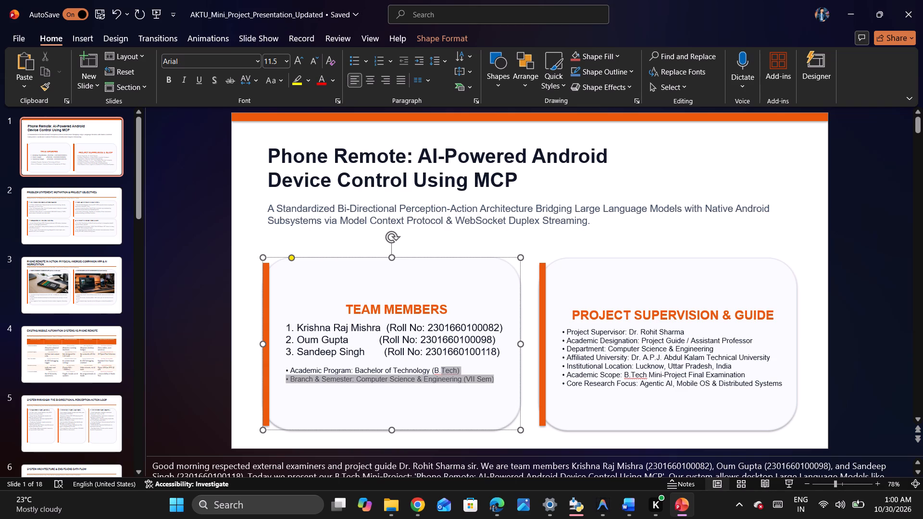
pyautogui.moveTo(424, 373); pyautogui.dragTo(253, 371)
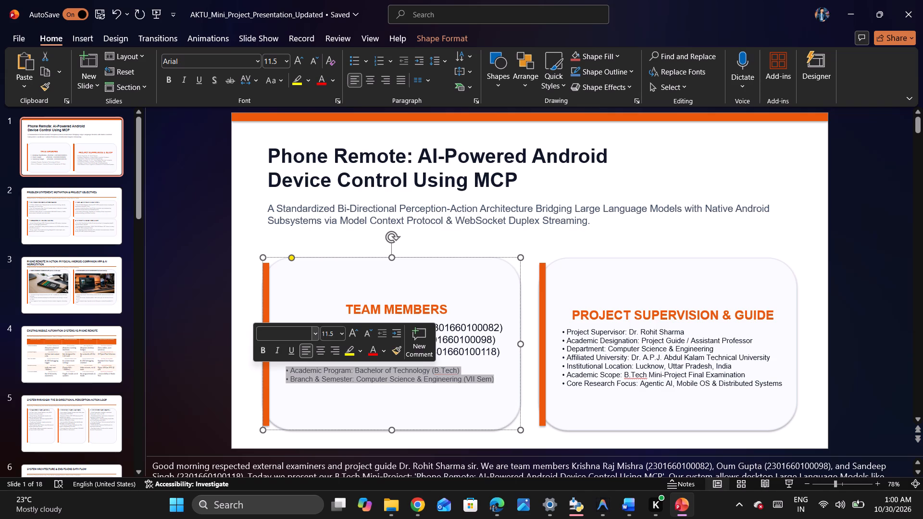
pyautogui.click(288, 64)
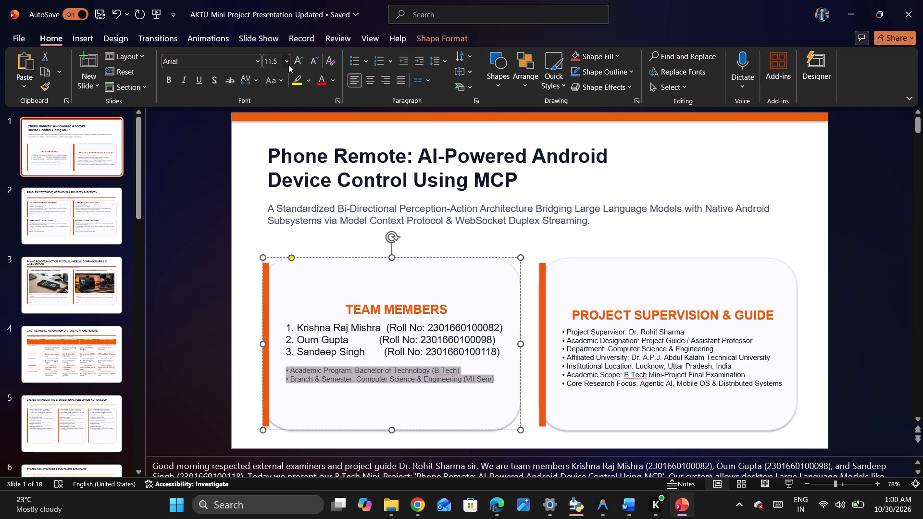
pyautogui.click(271, 182)
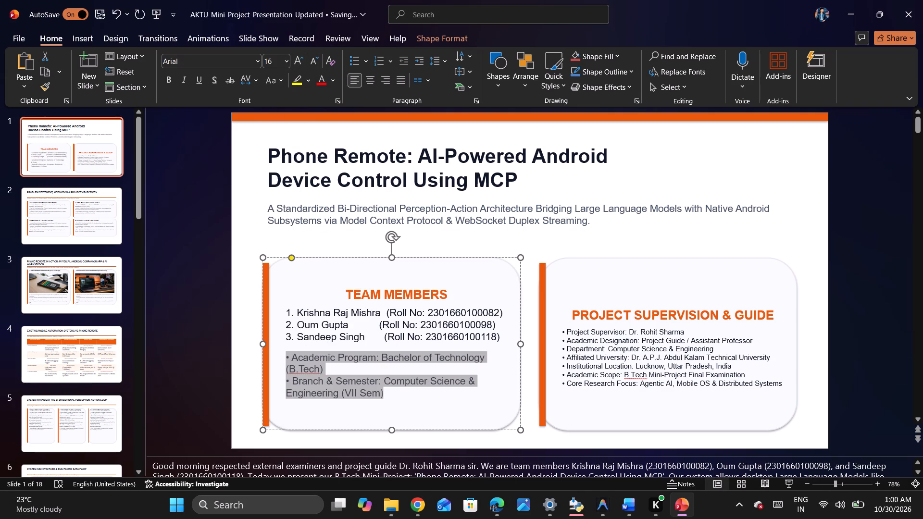
pyautogui.click(285, 62)
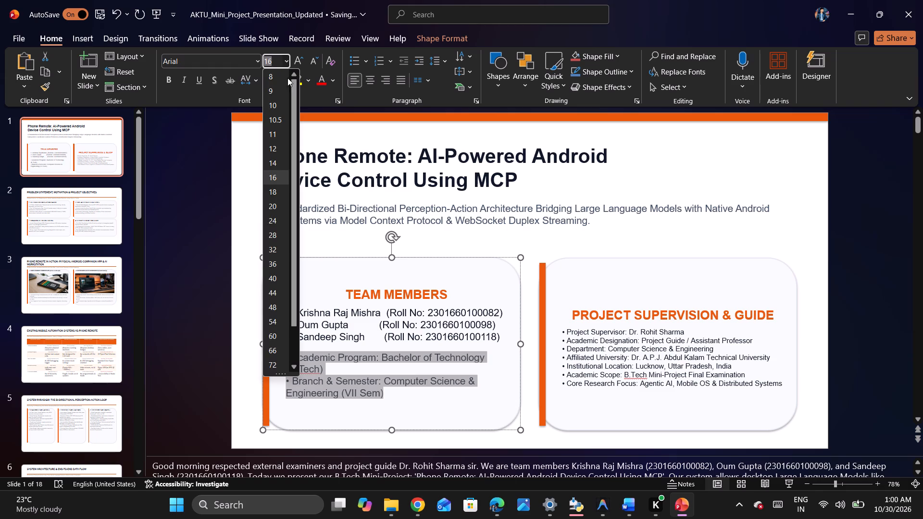
pyautogui.click(279, 163)
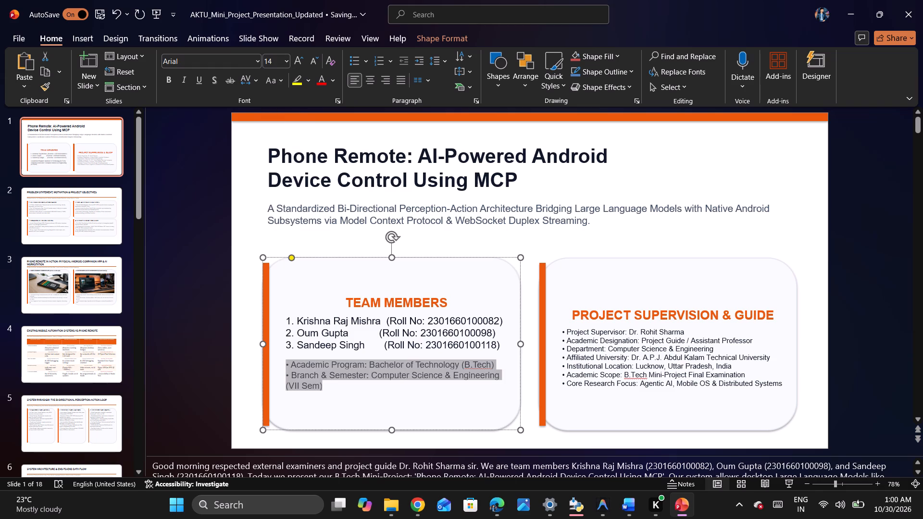
pyautogui.click(254, 181)
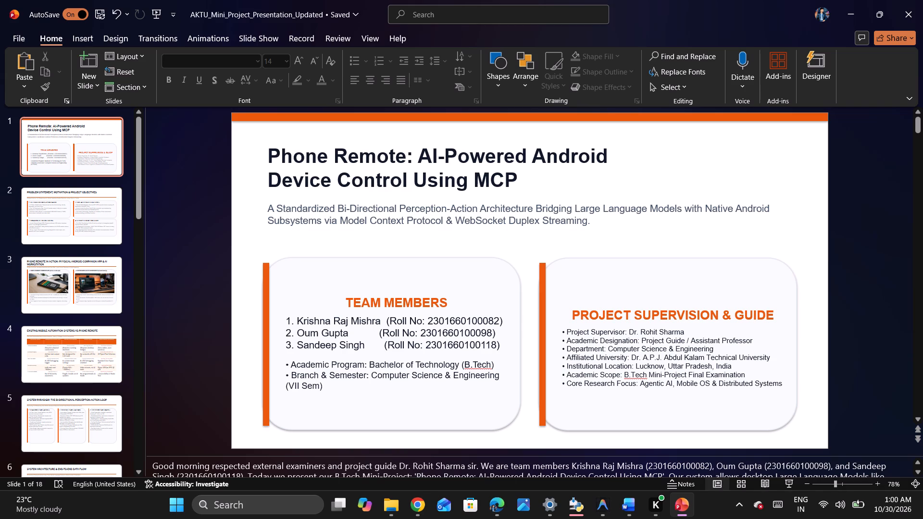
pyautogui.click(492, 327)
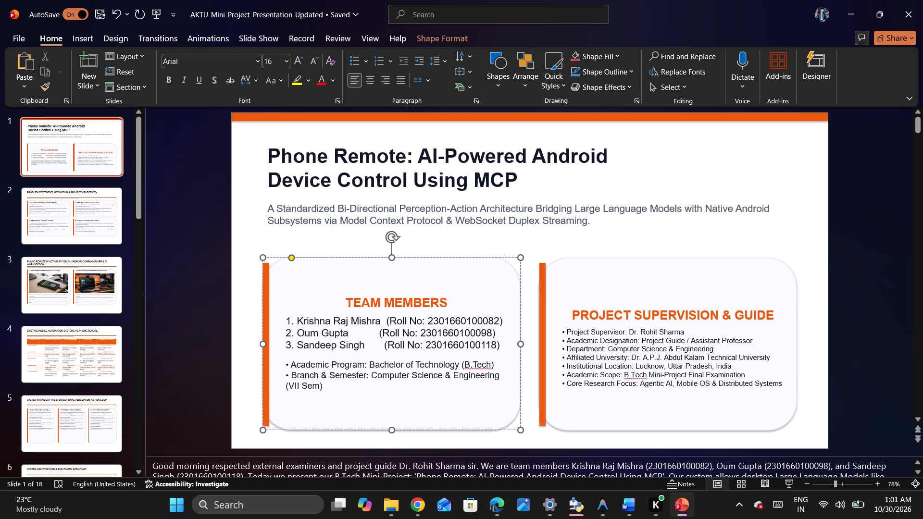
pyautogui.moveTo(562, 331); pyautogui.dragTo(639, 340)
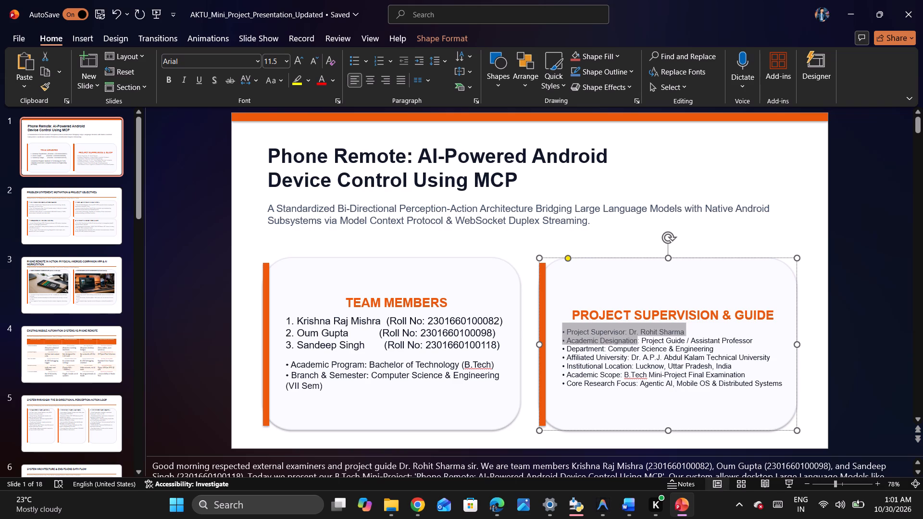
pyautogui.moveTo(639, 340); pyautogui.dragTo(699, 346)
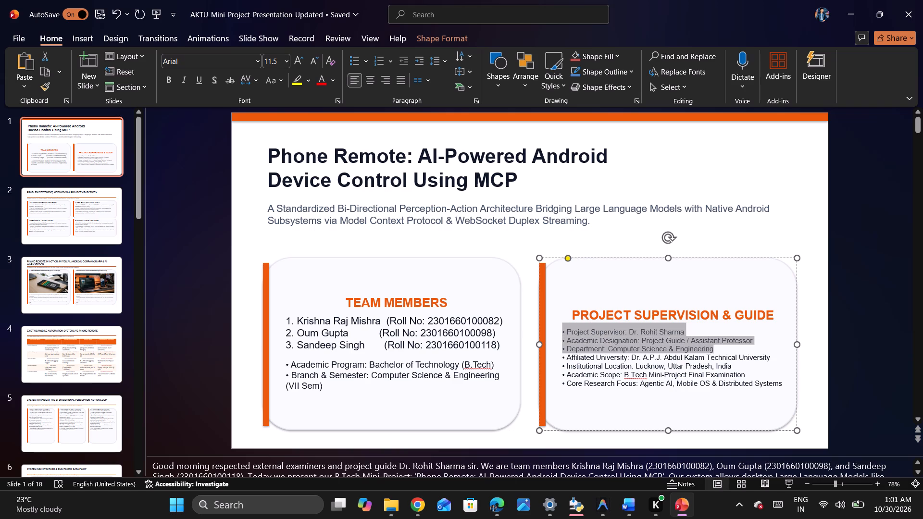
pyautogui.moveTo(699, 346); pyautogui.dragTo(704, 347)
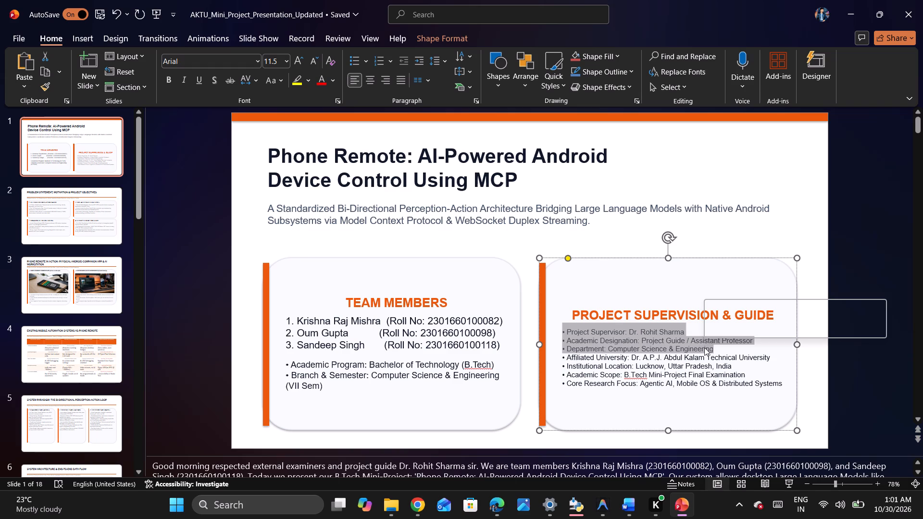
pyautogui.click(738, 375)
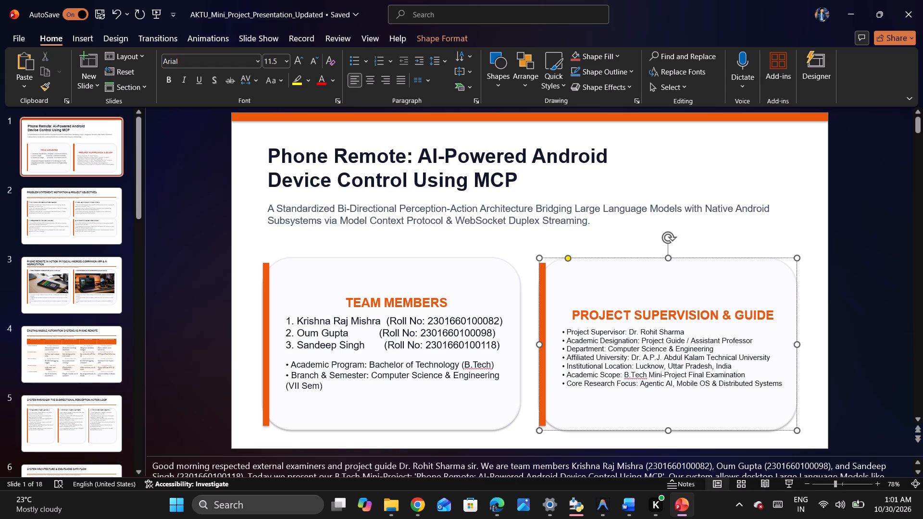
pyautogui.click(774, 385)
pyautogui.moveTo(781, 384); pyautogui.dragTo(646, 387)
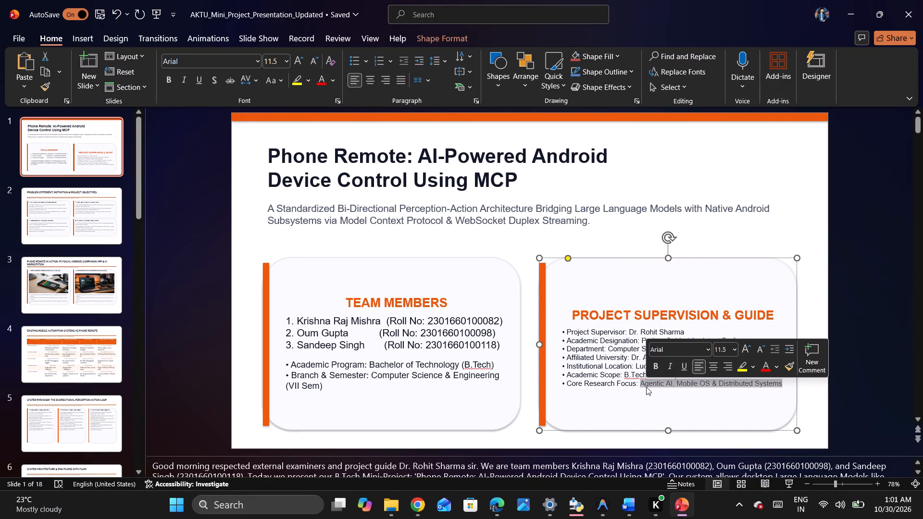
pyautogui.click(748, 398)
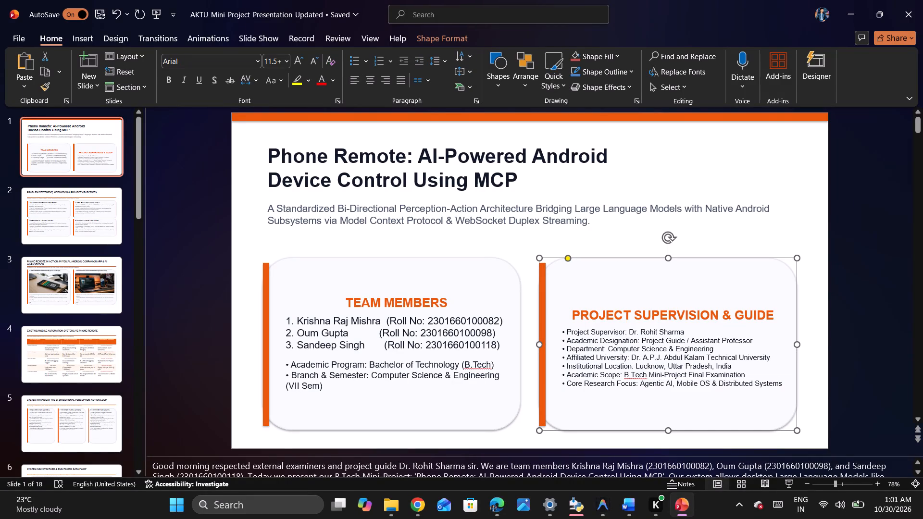
# Delete the "Institutional Location" bullet and its leftover blank line from the "PROJECT SUPERVISION & GUIDE" card.
pyautogui.moveTo(738, 366); pyautogui.dragTo(559, 364)
pyautogui.press('BackSpace')
pyautogui.press('BackSpace')
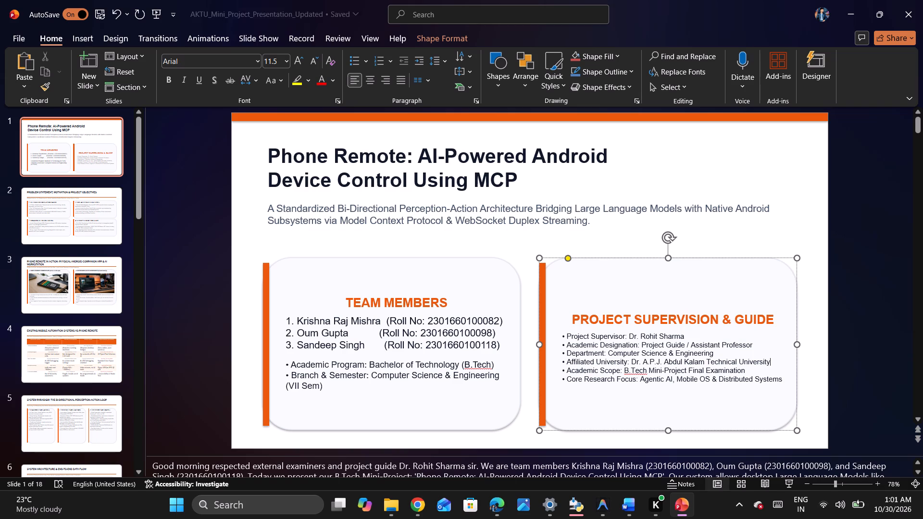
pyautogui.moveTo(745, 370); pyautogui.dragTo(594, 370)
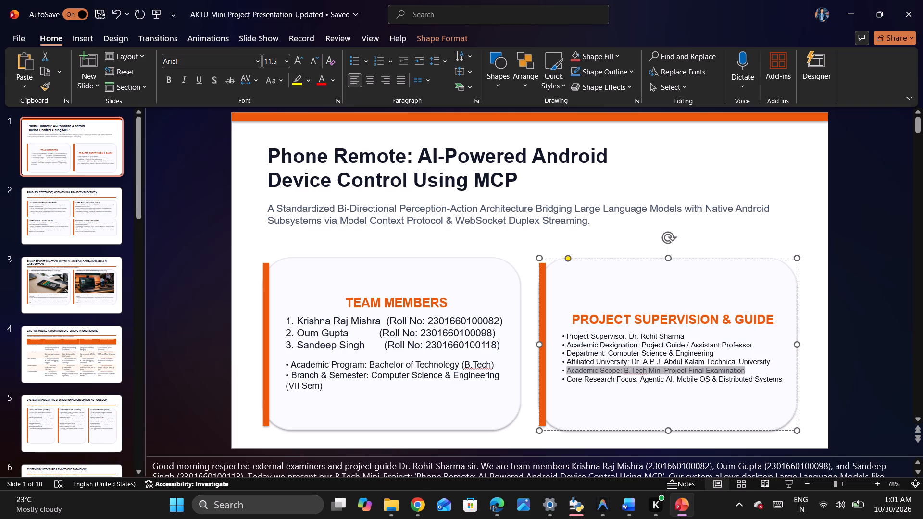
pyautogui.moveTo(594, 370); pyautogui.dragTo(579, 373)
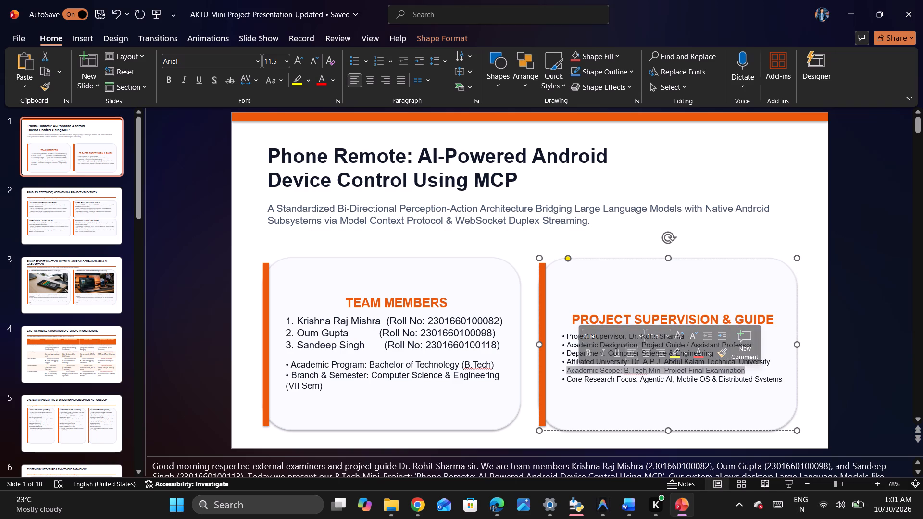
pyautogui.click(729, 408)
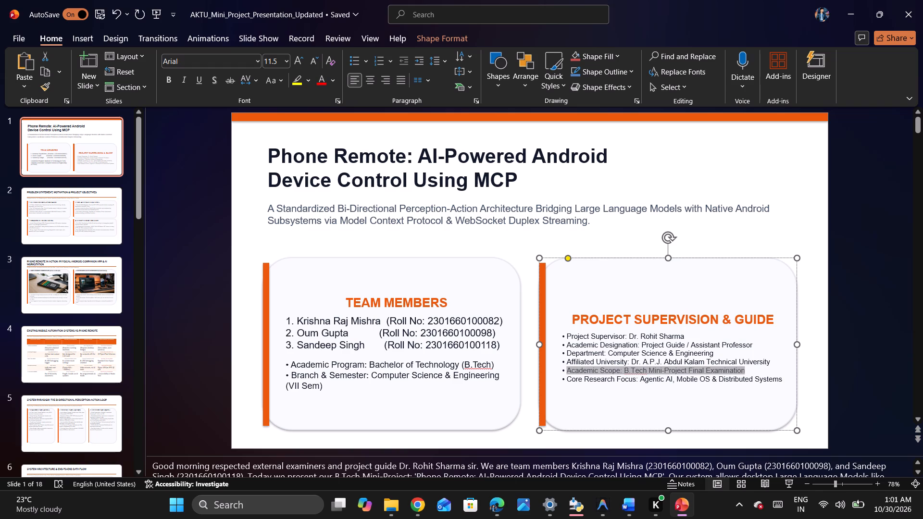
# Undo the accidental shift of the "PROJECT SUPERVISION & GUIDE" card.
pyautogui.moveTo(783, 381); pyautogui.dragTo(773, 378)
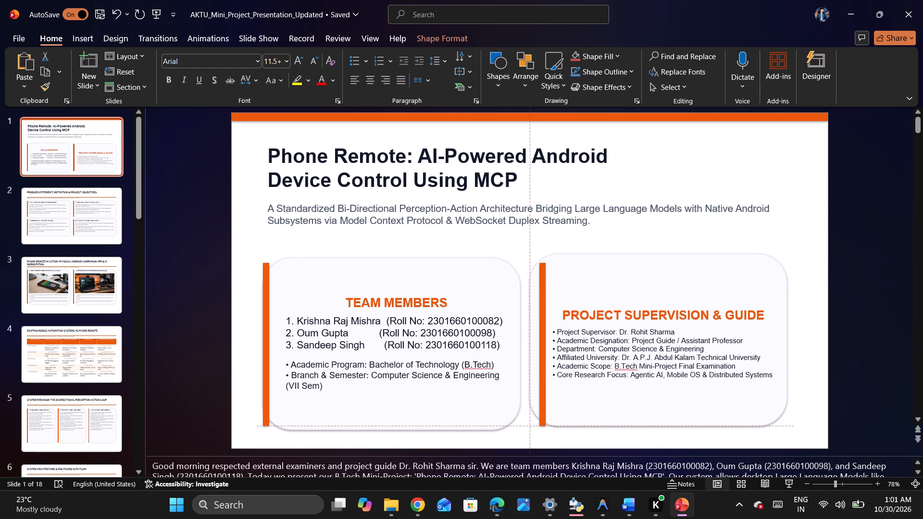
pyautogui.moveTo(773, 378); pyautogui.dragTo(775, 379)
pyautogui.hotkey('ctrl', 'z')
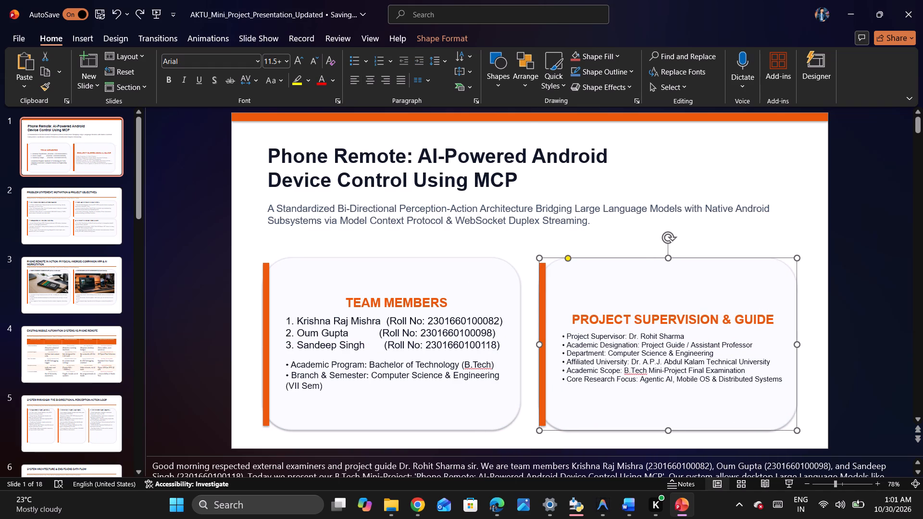
# Delete the text of the "Core Research Focus" bullet from the "PROJECT SUPERVISION & GUIDE" card on slide 1.
pyautogui.click(786, 377)
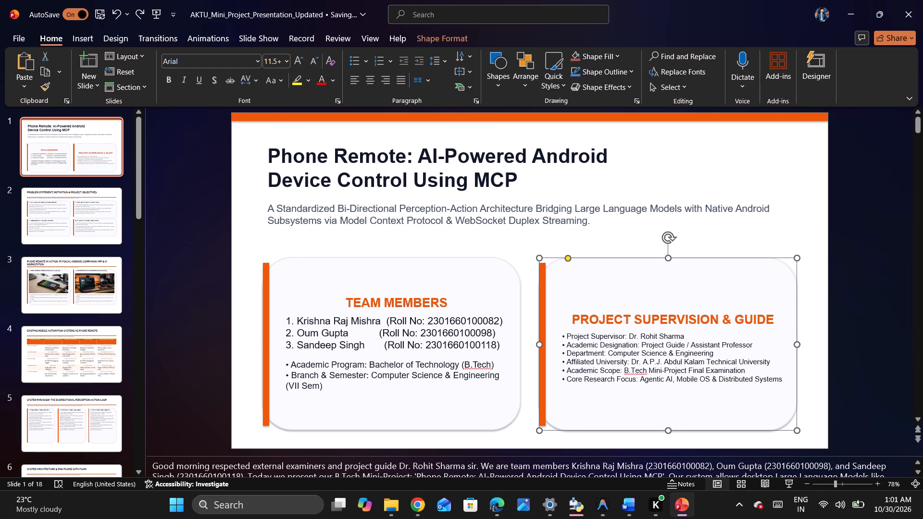
pyautogui.click(783, 381)
pyautogui.click(772, 381)
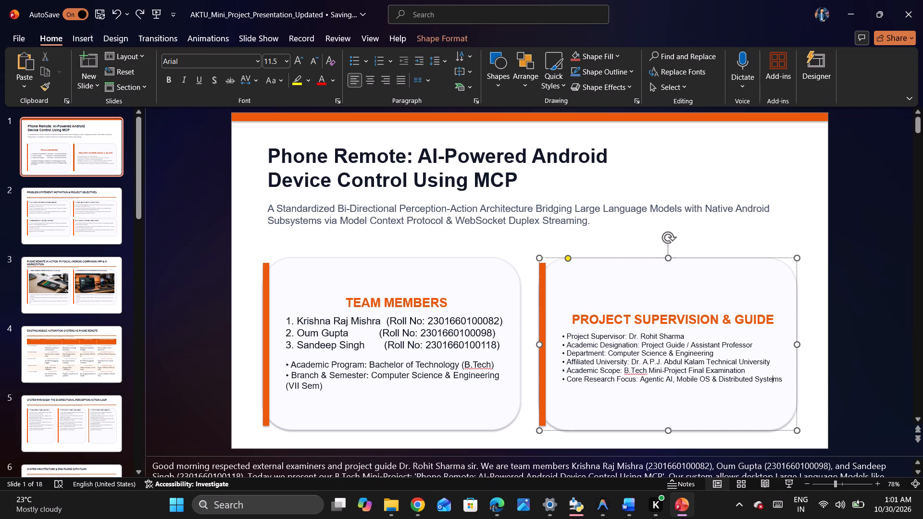
pyautogui.moveTo(781, 380); pyautogui.dragTo(753, 381)
pyautogui.moveTo(753, 381); pyautogui.dragTo(558, 379)
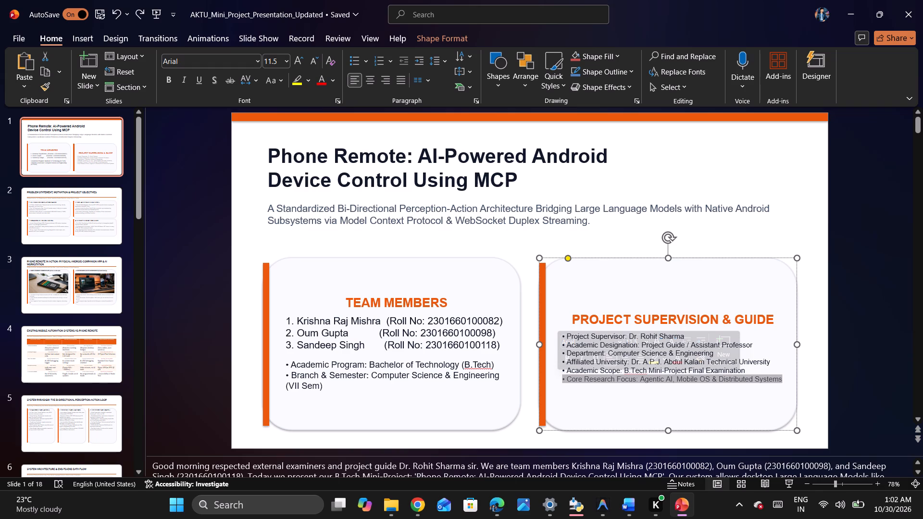
pyautogui.press('BackSpace')
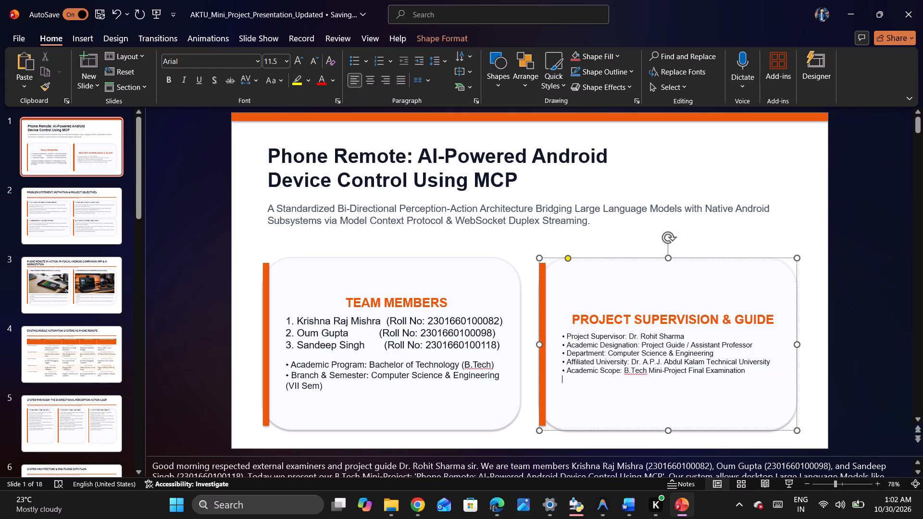
# Set the remaining bullets in the "PROJECT SUPERVISION & GUIDE" card to font size 16.
pyautogui.moveTo(754, 375); pyautogui.dragTo(564, 336)
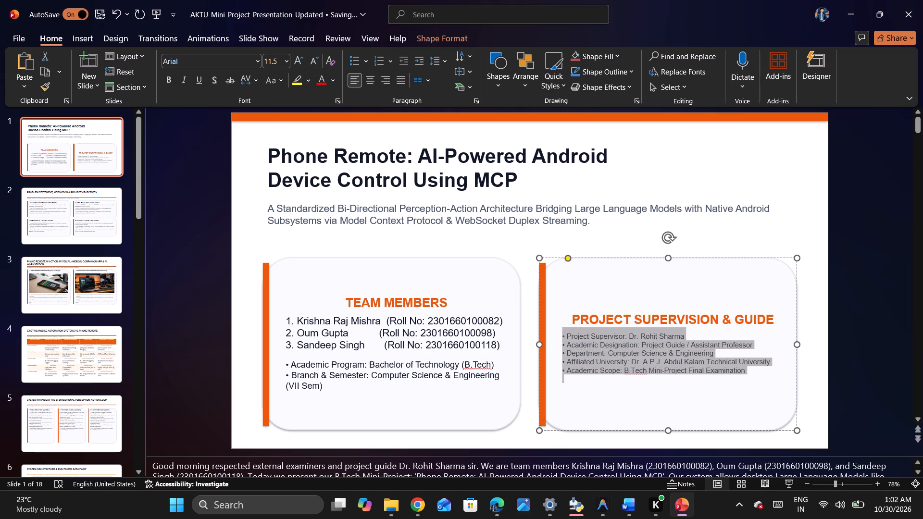
pyautogui.moveTo(564, 336); pyautogui.dragTo(561, 336)
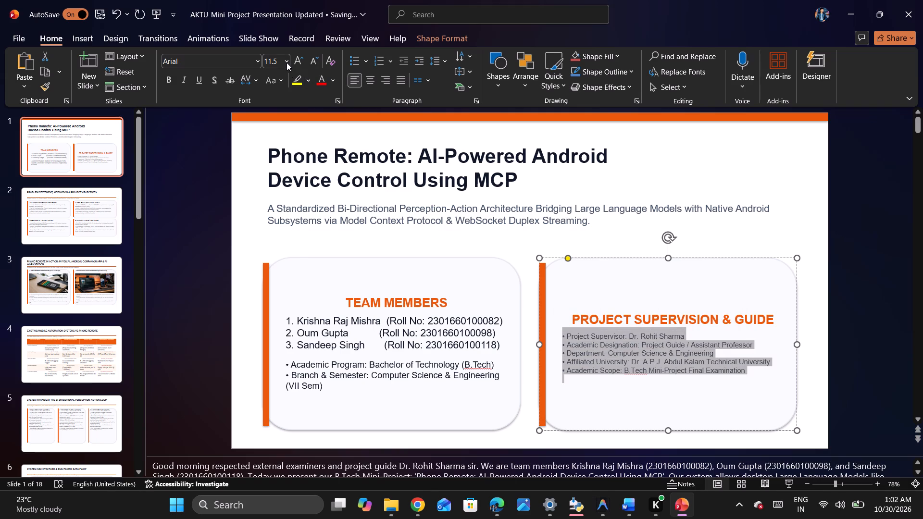
pyautogui.click(287, 62)
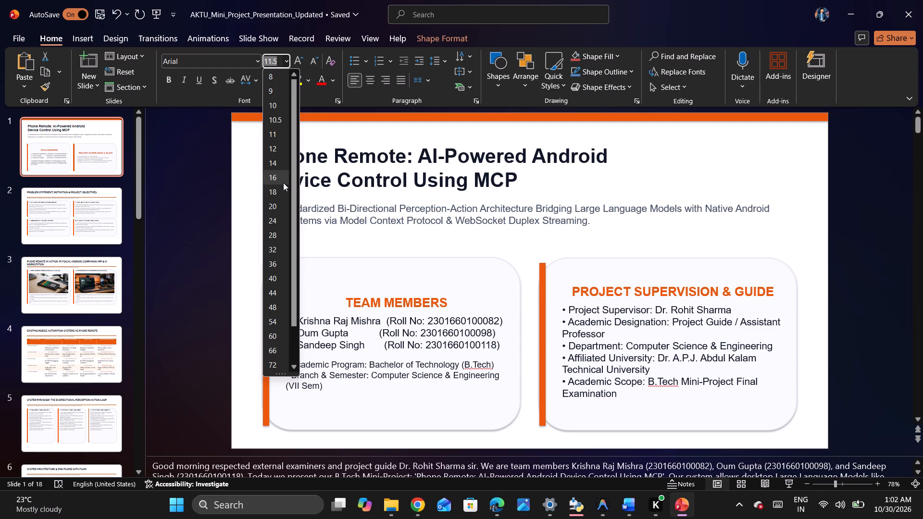
pyautogui.click(283, 183)
# Delete the "Affiliated University" bullet and its leftover blank line from the "PROJECT SUPERVISION & GUIDE" card.
pyautogui.click(671, 397)
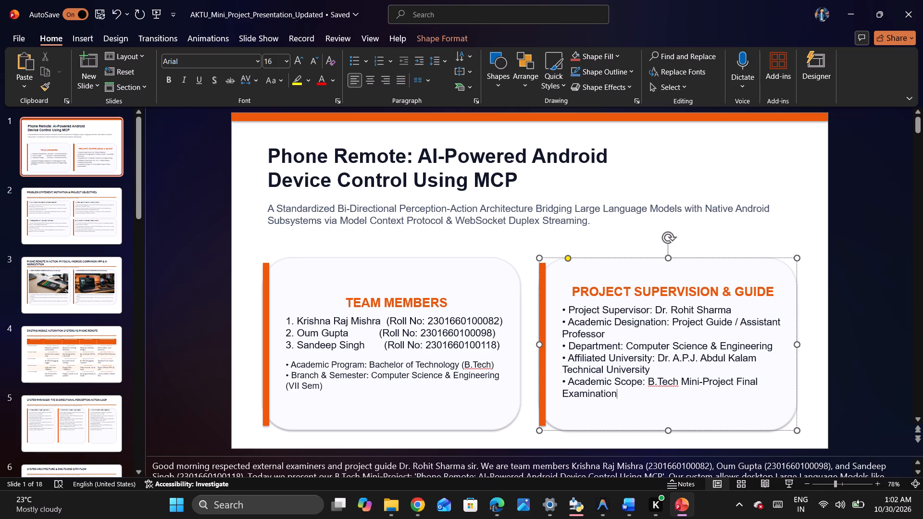
pyautogui.moveTo(650, 372); pyautogui.dragTo(643, 372)
pyautogui.moveTo(643, 372); pyautogui.dragTo(563, 358)
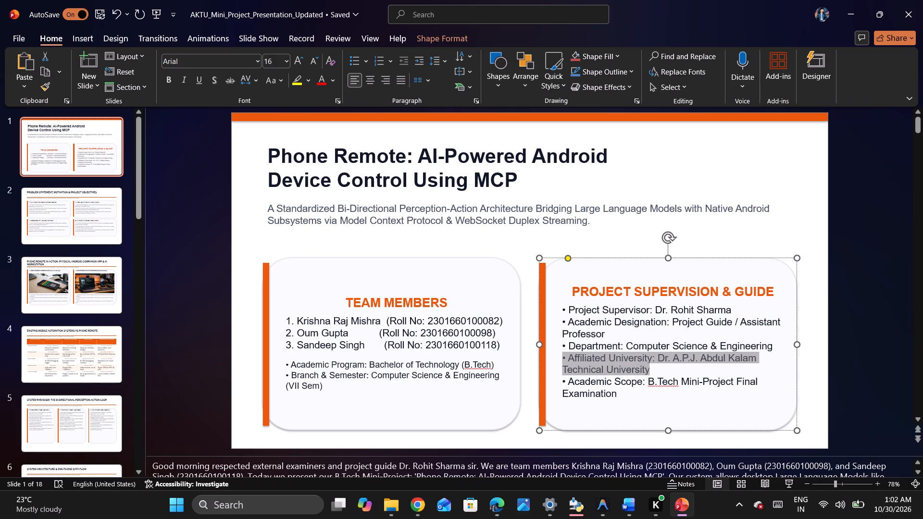
pyautogui.moveTo(563, 358); pyautogui.dragTo(562, 357)
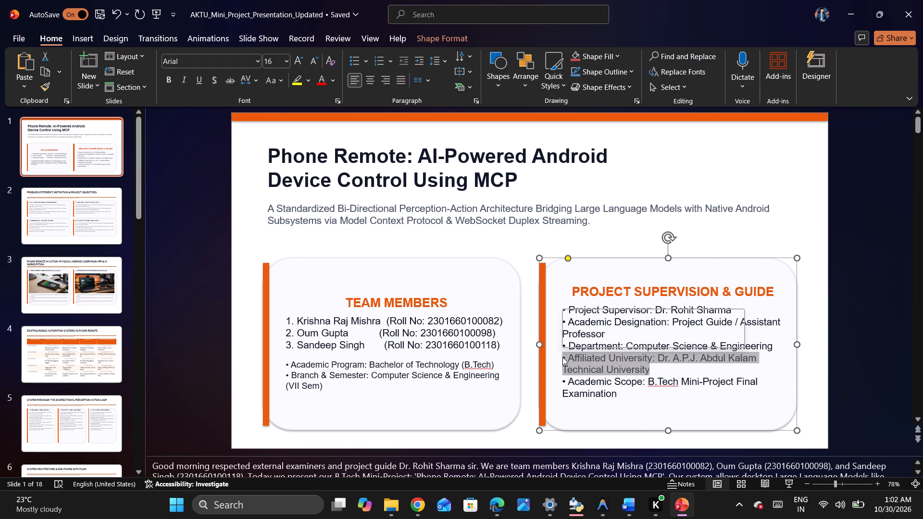
pyautogui.press('BackSpace')
pyautogui.press('BackSpace')
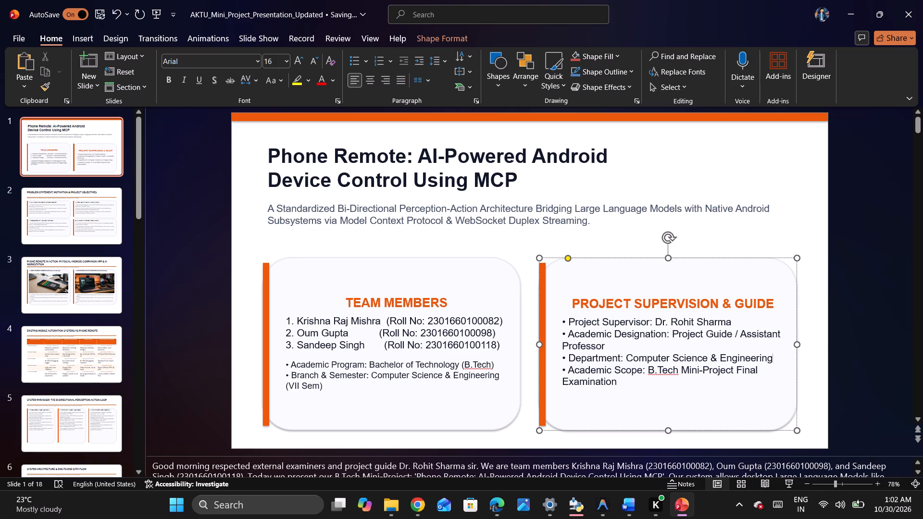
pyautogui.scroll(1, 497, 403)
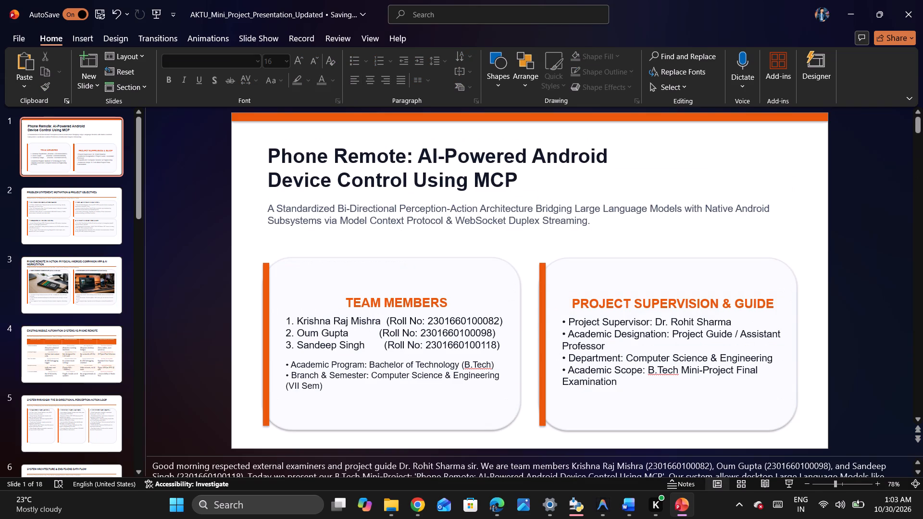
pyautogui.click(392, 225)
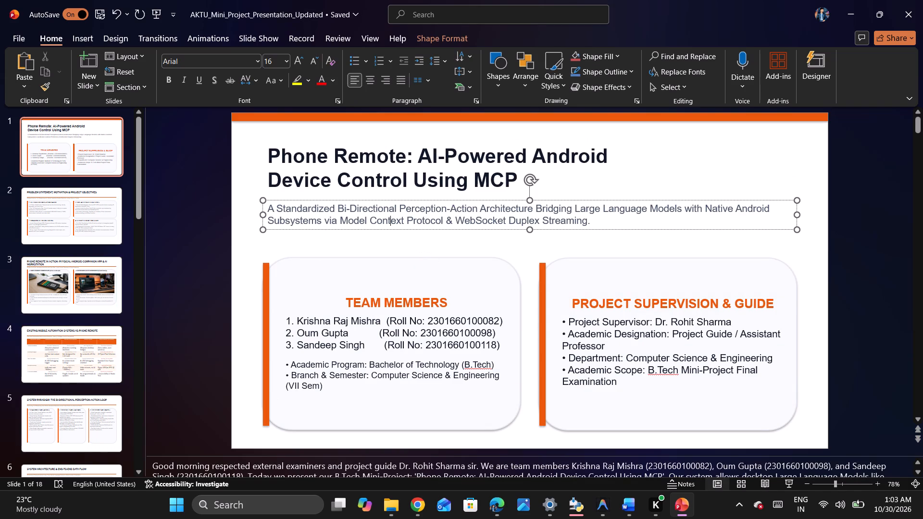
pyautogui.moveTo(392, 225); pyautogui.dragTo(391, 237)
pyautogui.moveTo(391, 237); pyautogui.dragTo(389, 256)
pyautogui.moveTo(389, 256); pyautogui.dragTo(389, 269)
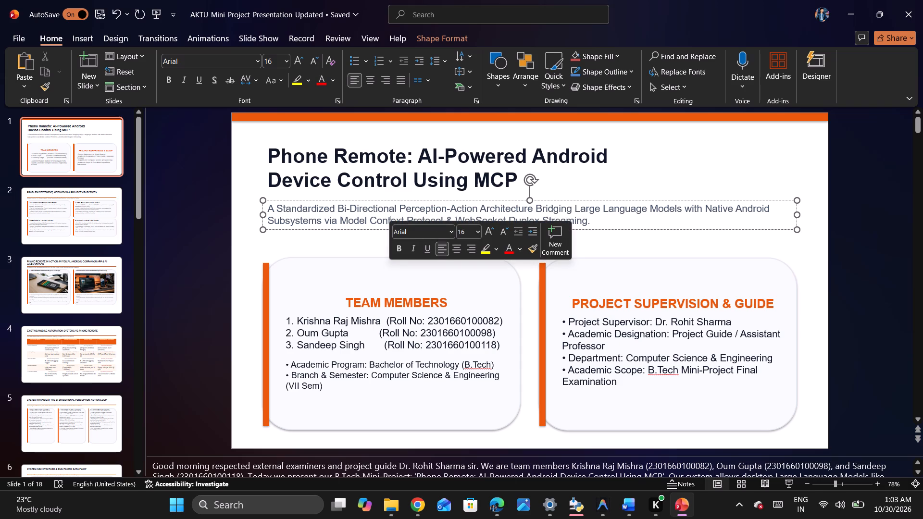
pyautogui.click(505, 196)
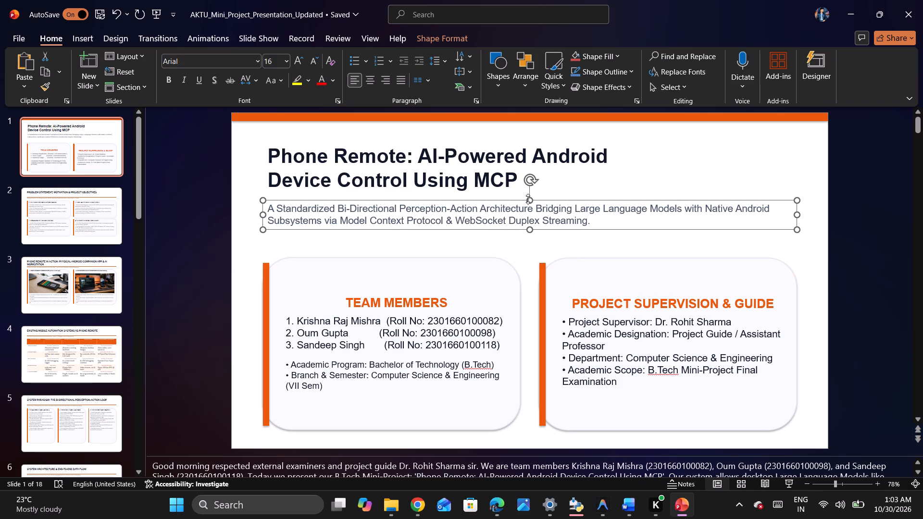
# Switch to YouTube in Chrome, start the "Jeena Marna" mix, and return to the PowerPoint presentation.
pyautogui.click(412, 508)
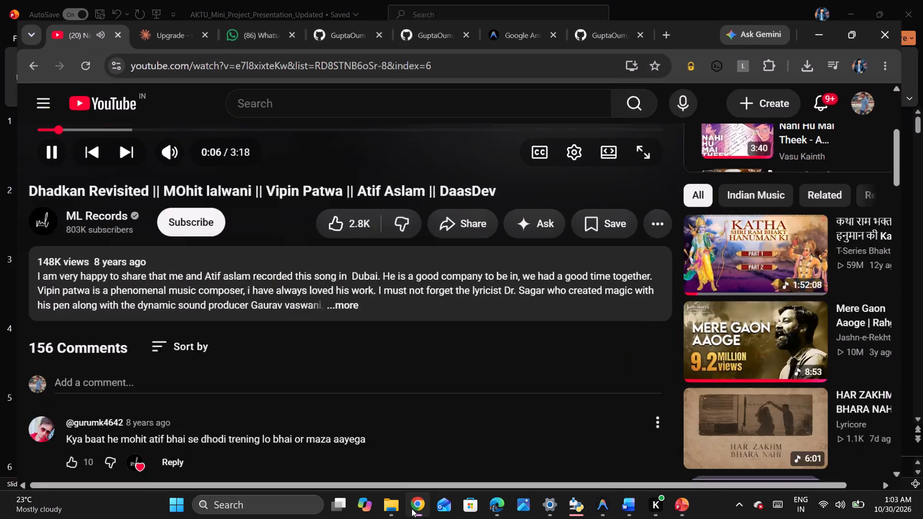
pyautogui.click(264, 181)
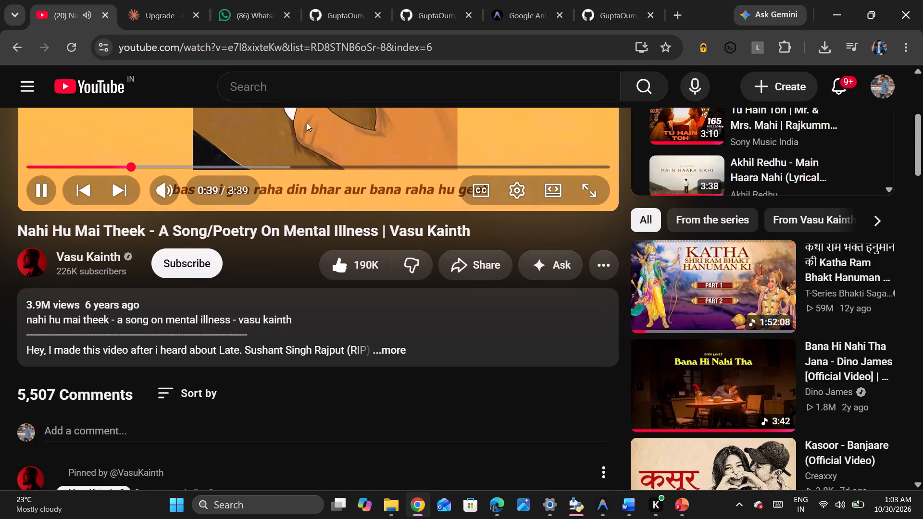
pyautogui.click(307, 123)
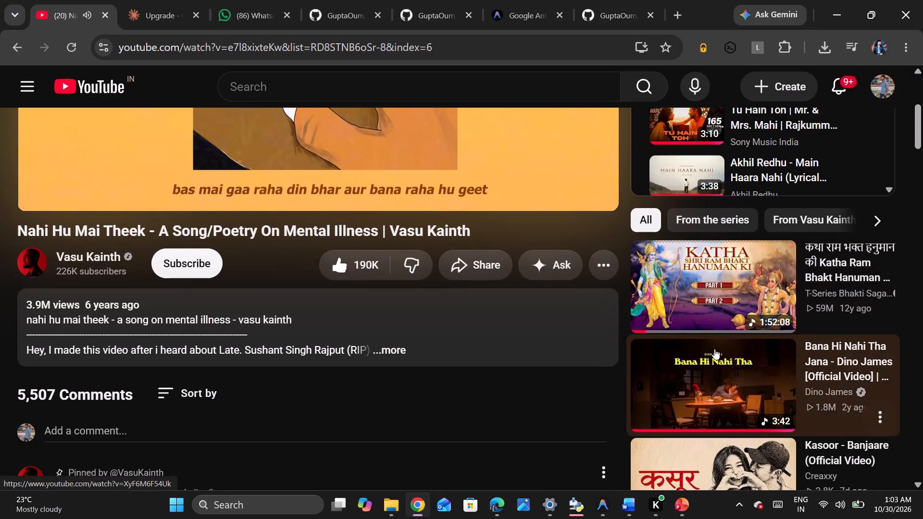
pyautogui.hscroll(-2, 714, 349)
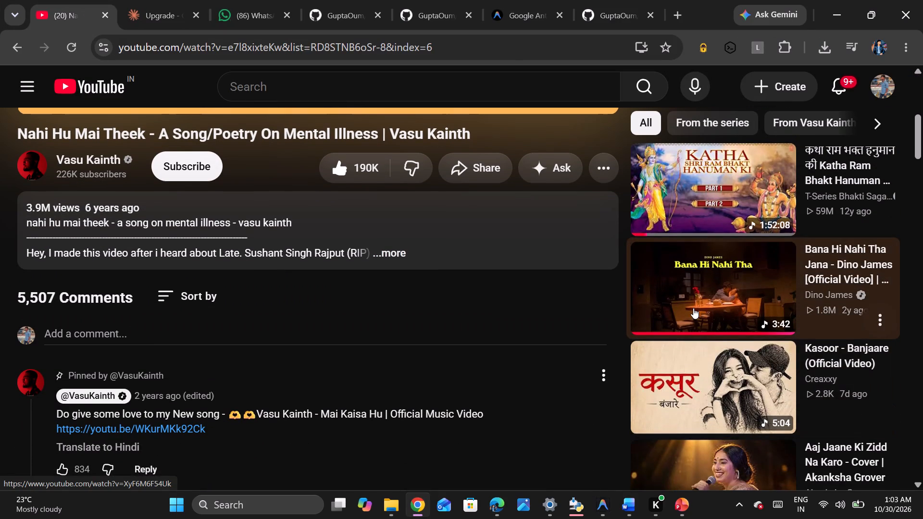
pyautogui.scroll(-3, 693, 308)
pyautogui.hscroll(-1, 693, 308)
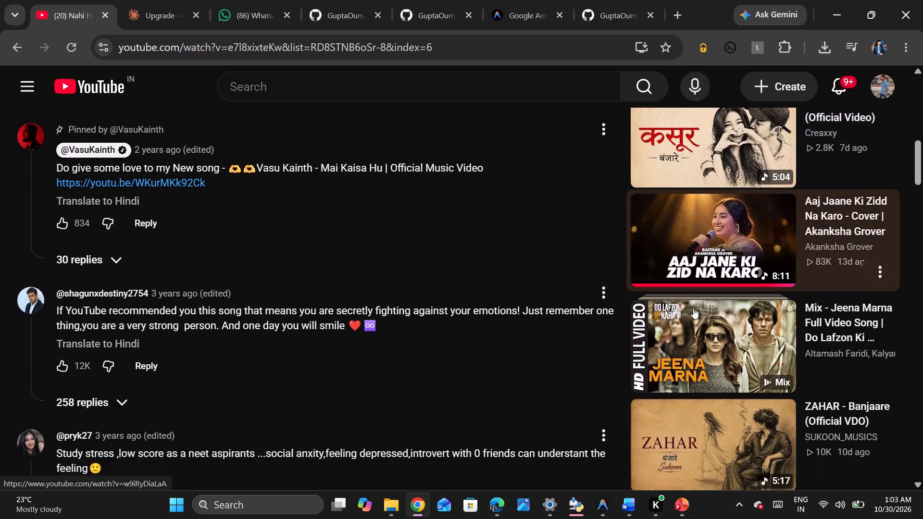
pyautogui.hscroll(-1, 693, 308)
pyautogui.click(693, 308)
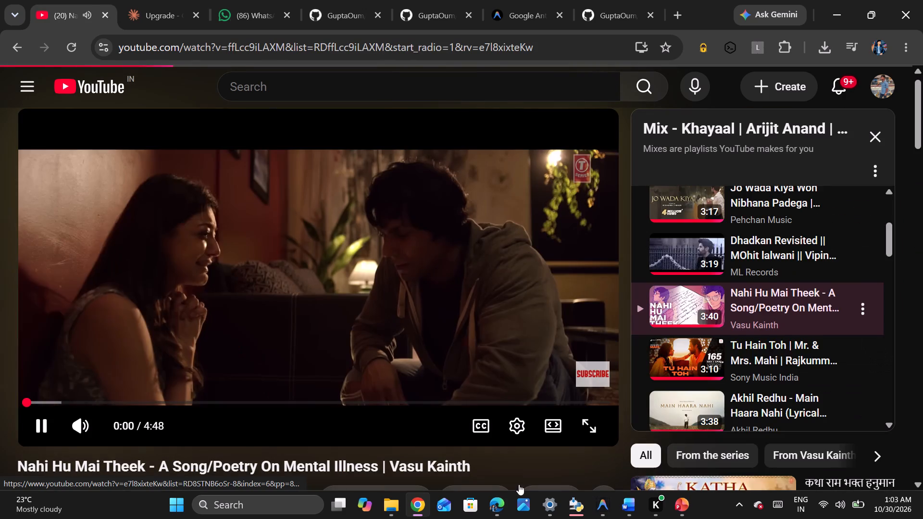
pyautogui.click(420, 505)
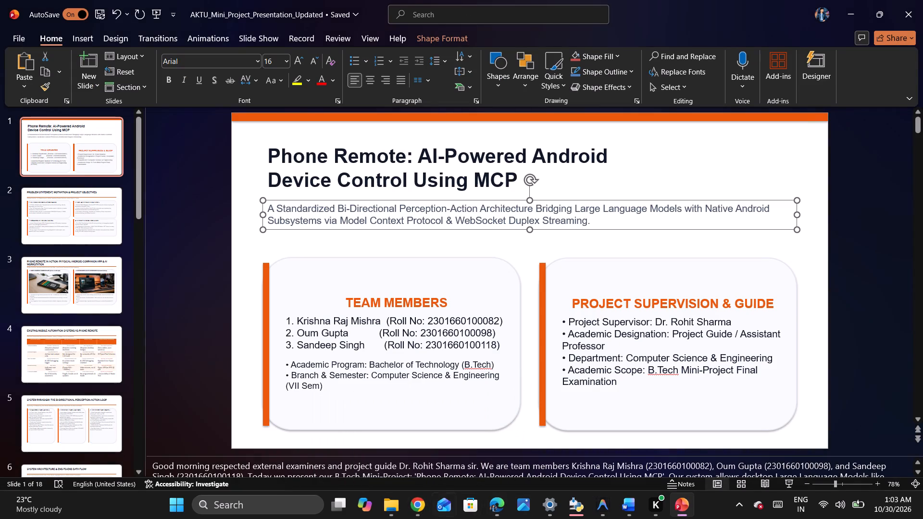
# Reposition the subtitle text box on slide 1 close beneath the title, trying a slightly lower position first.
pyautogui.click(531, 245)
pyautogui.click(524, 207)
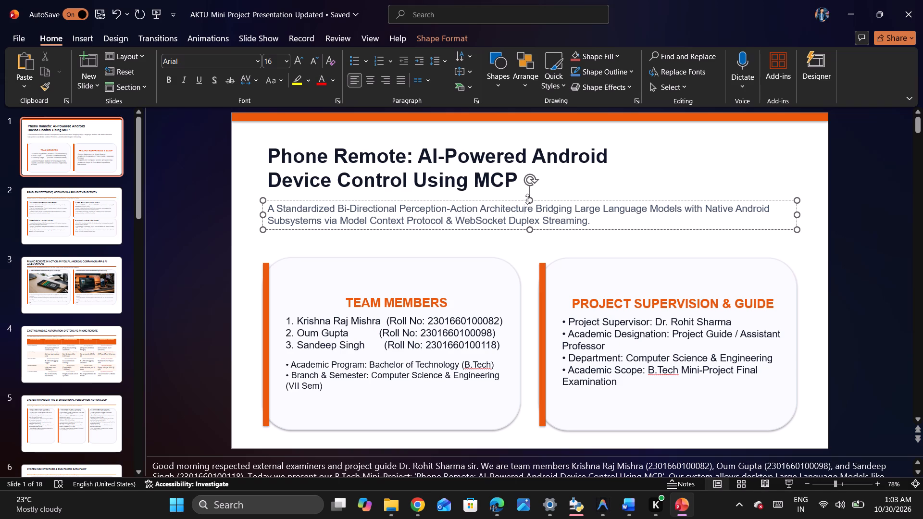
pyautogui.click(534, 212)
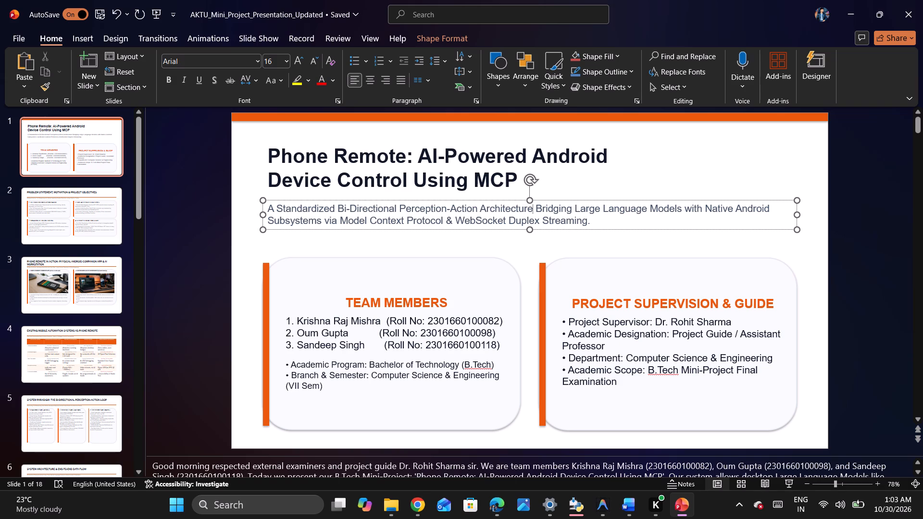
pyautogui.click(608, 224)
pyautogui.click(783, 215)
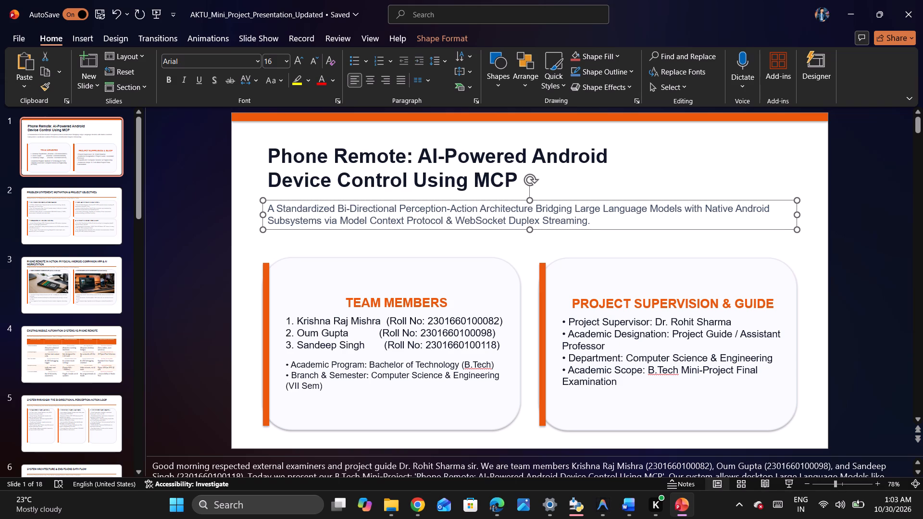
pyautogui.moveTo(783, 215); pyautogui.dragTo(783, 220)
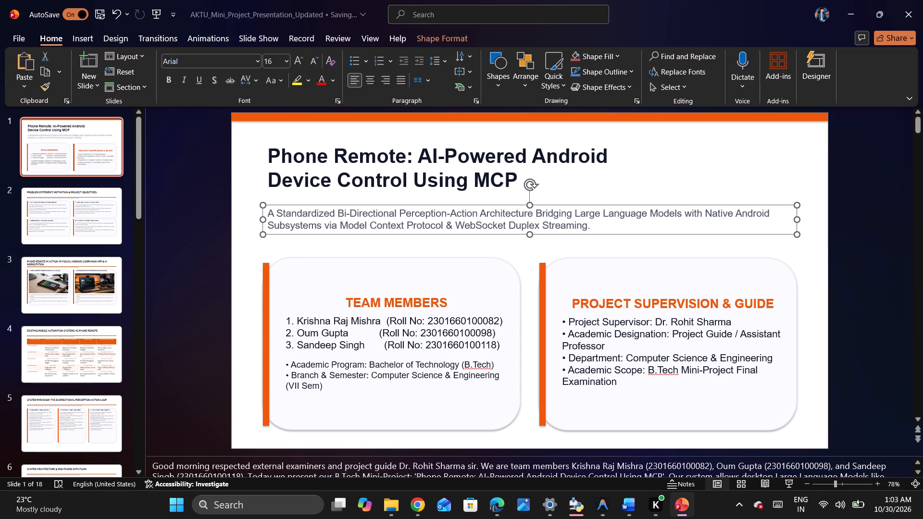
pyautogui.click(731, 189)
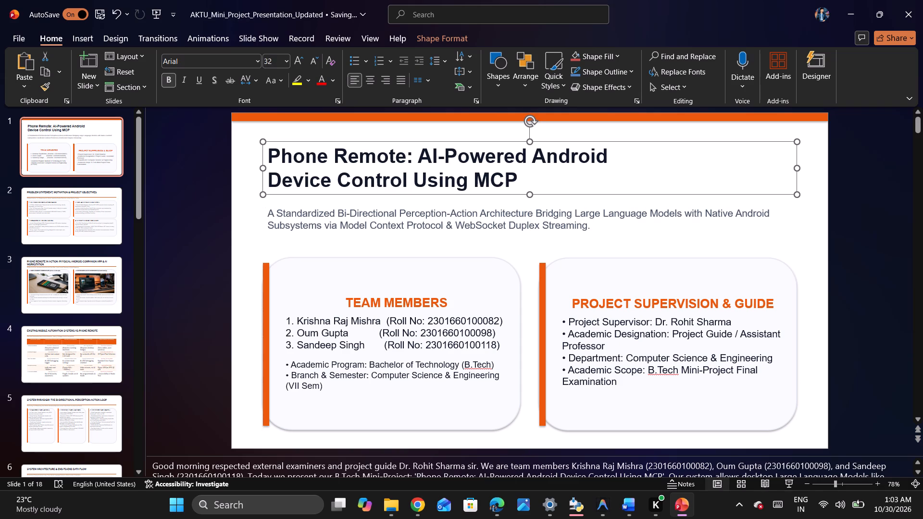
pyautogui.click(775, 227)
pyautogui.moveTo(775, 227); pyautogui.dragTo(774, 216)
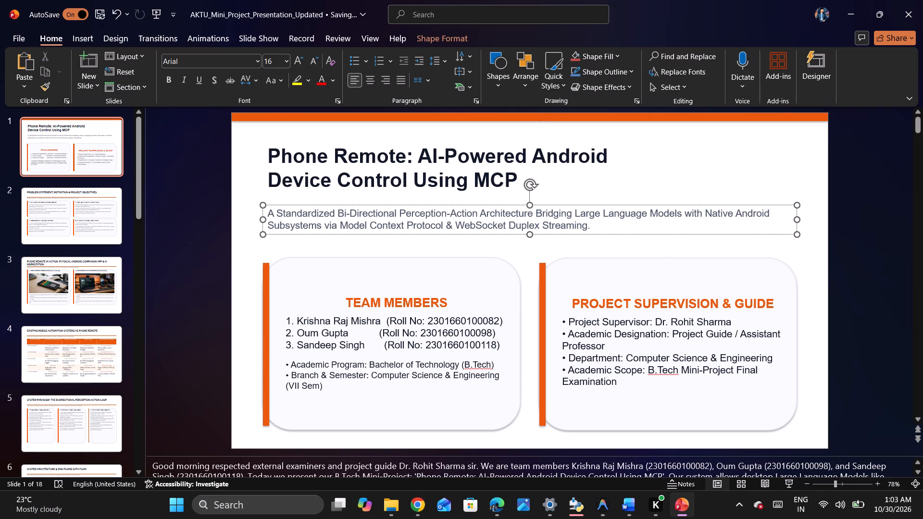
pyautogui.moveTo(774, 216); pyautogui.dragTo(770, 202)
pyautogui.moveTo(782, 219); pyautogui.dragTo(780, 212)
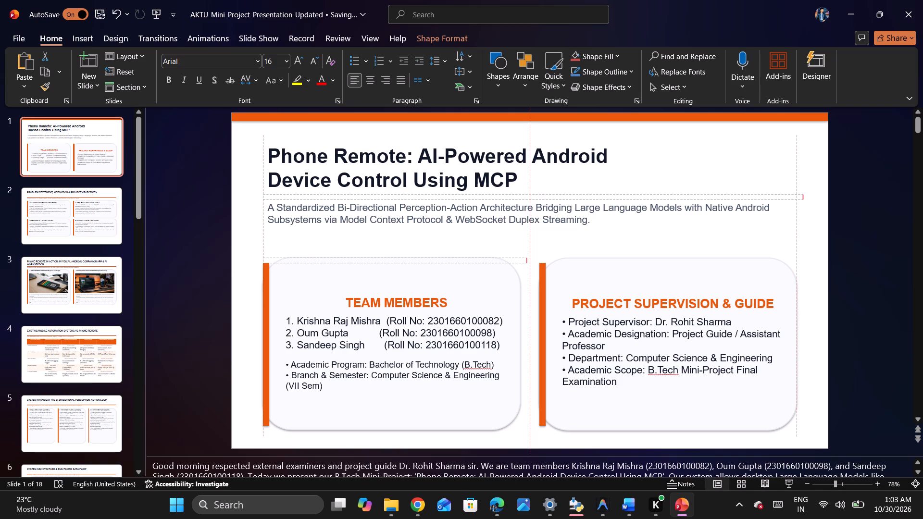
pyautogui.moveTo(780, 212); pyautogui.dragTo(780, 212)
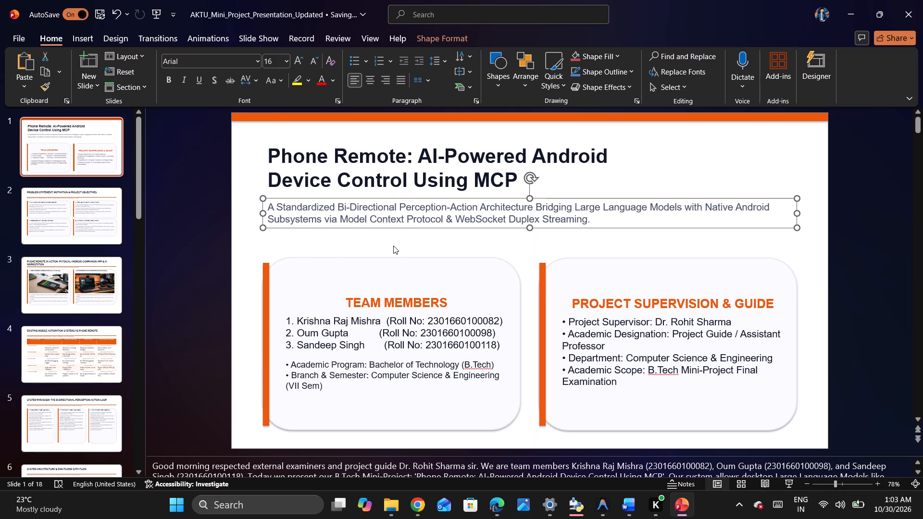
# Set the slide 2 title "PROBLEM STATEMENT, MOTIVATION & PROJECT OBJECTIVES" to font size 28, after comparing it with slide 1's title.
pyautogui.click(251, 251)
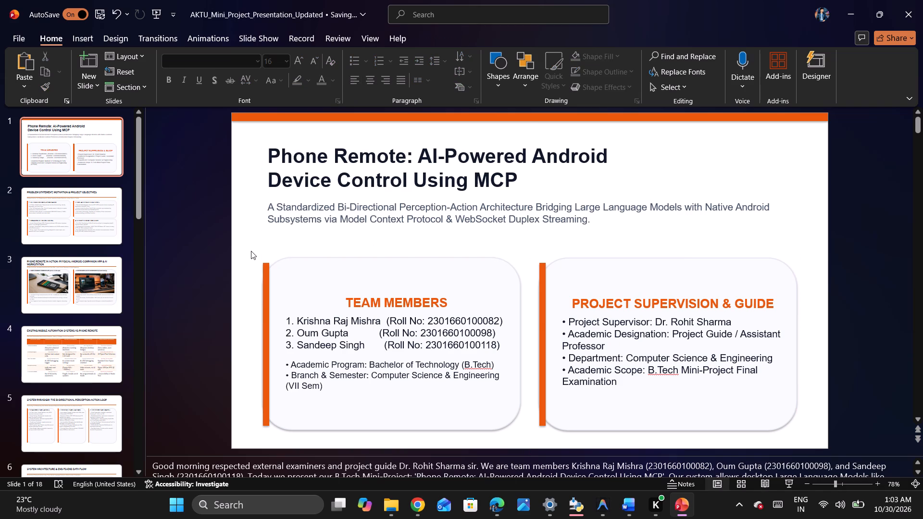
pyautogui.hscroll(-1, 251, 251)
pyautogui.click(57, 153)
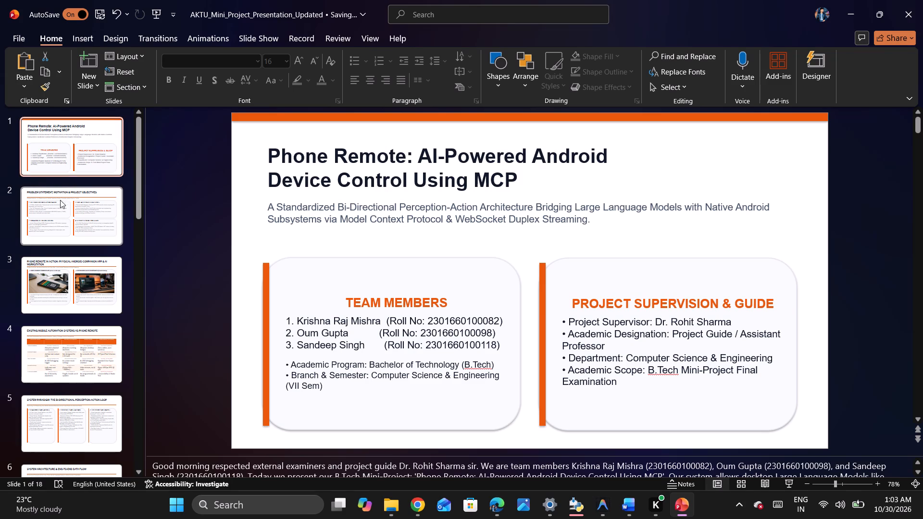
pyautogui.click(61, 214)
pyautogui.click(72, 150)
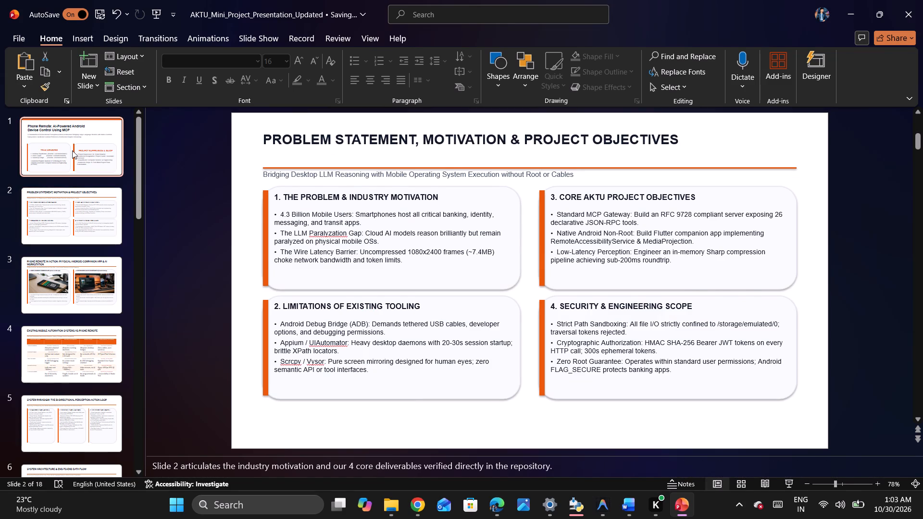
pyautogui.click(287, 155)
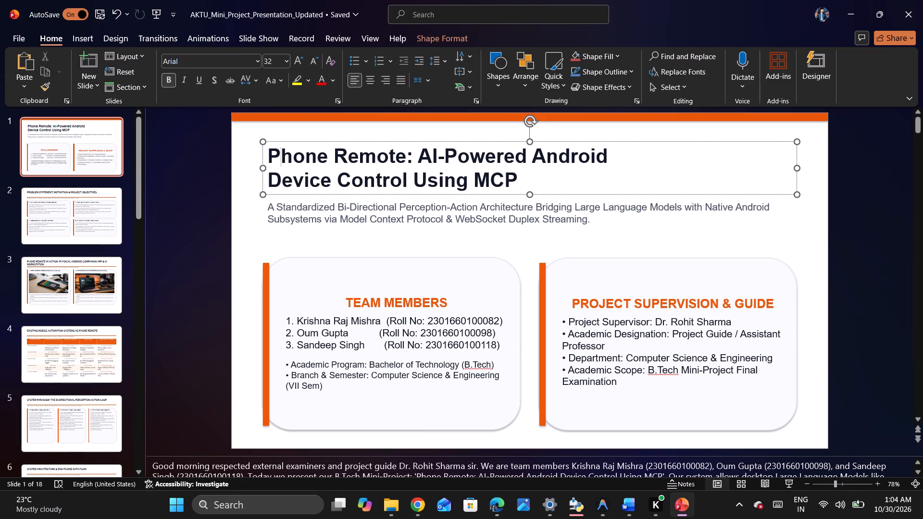
pyautogui.click(87, 198)
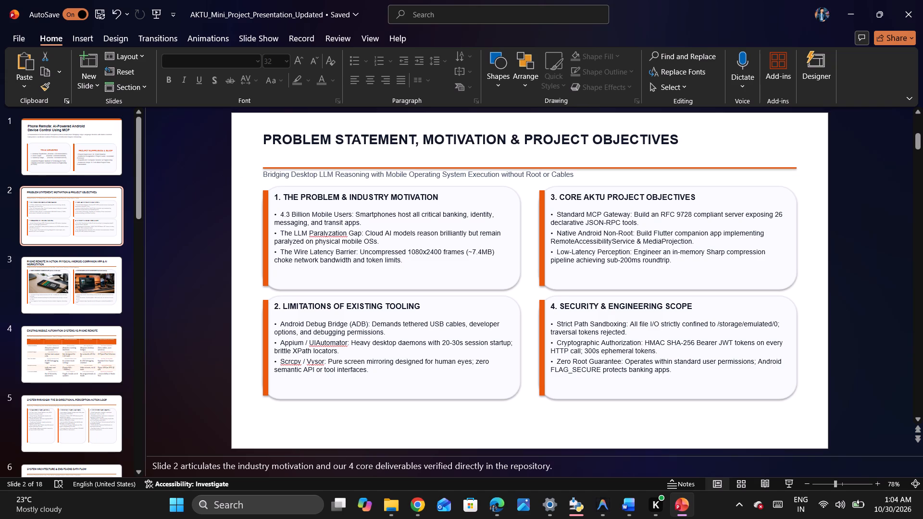
pyautogui.click(270, 139)
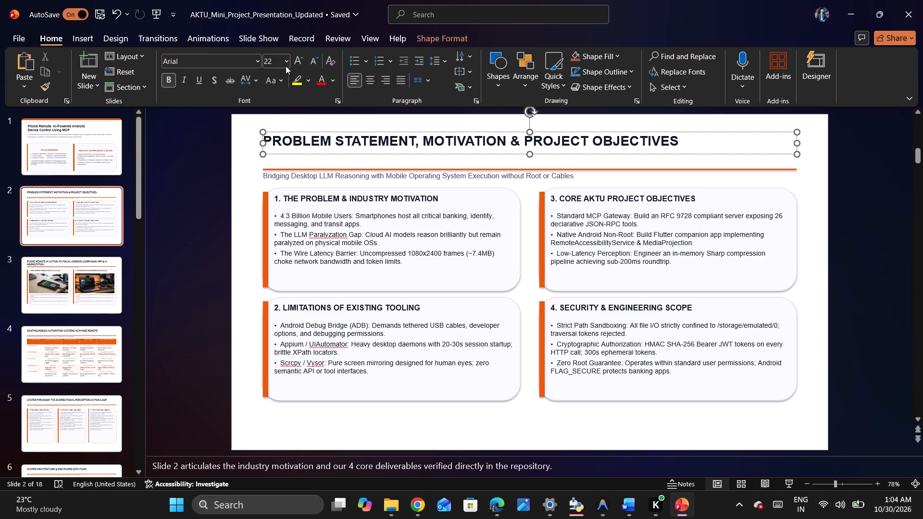
pyautogui.click(286, 66)
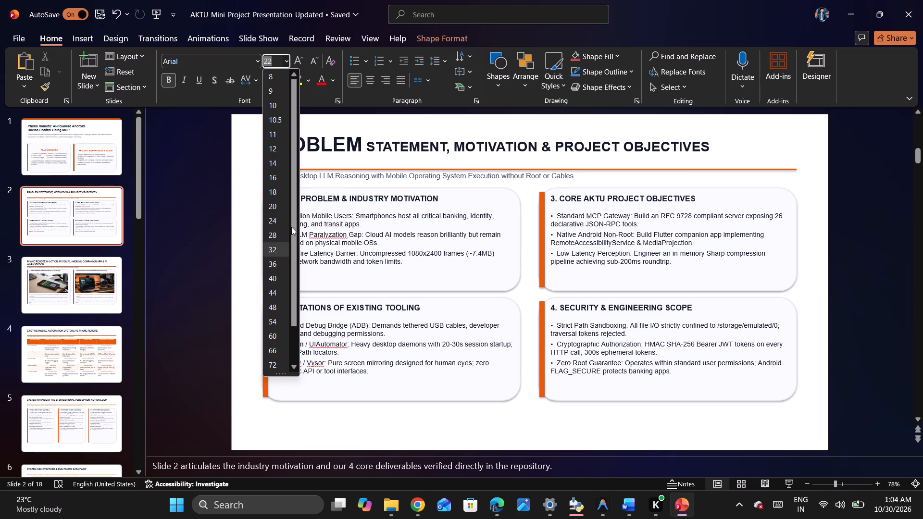
pyautogui.click(679, 139)
pyautogui.moveTo(678, 142); pyautogui.dragTo(621, 139)
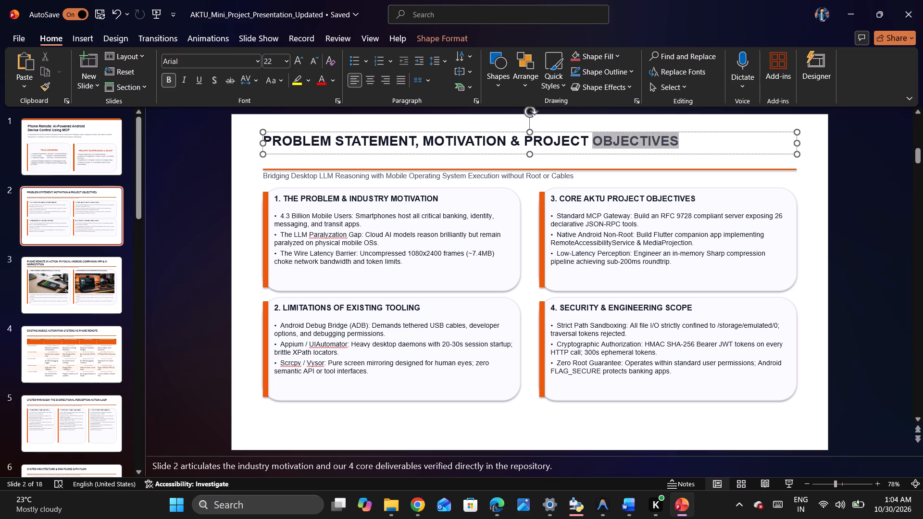
pyautogui.moveTo(621, 139); pyautogui.dragTo(316, 159)
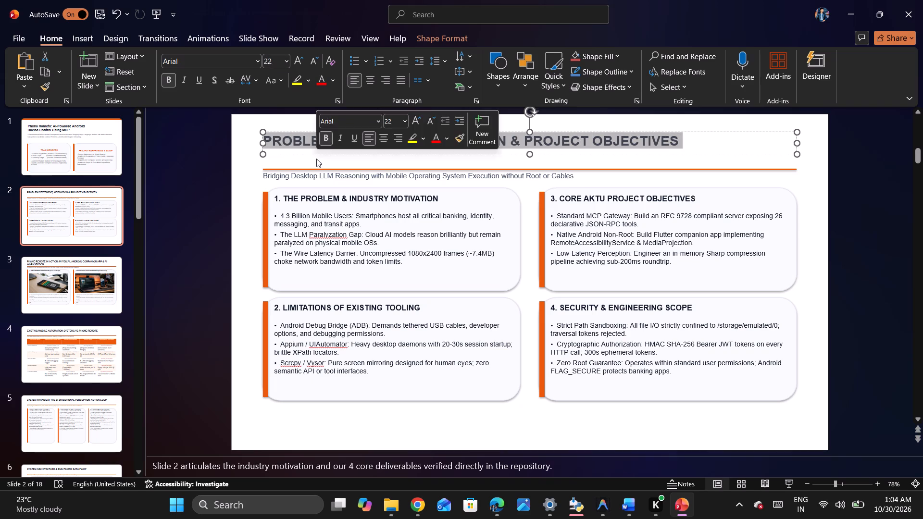
pyautogui.click(284, 60)
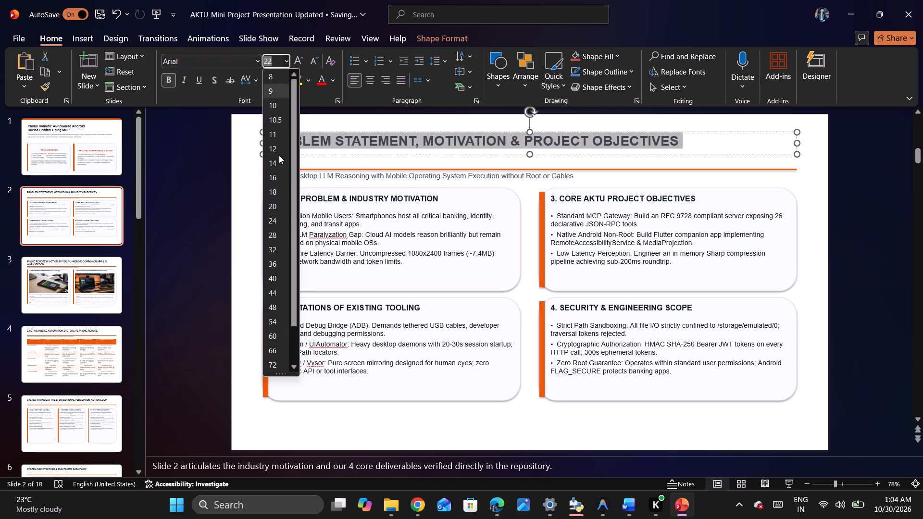
pyautogui.click(275, 236)
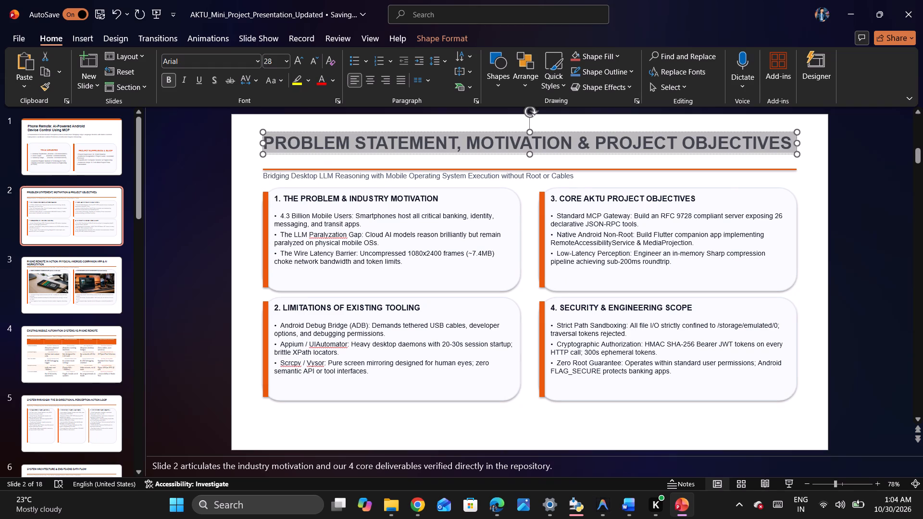
# Move the orange divider line on slide 2 up so it sits just beneath the title.
pyautogui.scroll(2, 68, 177)
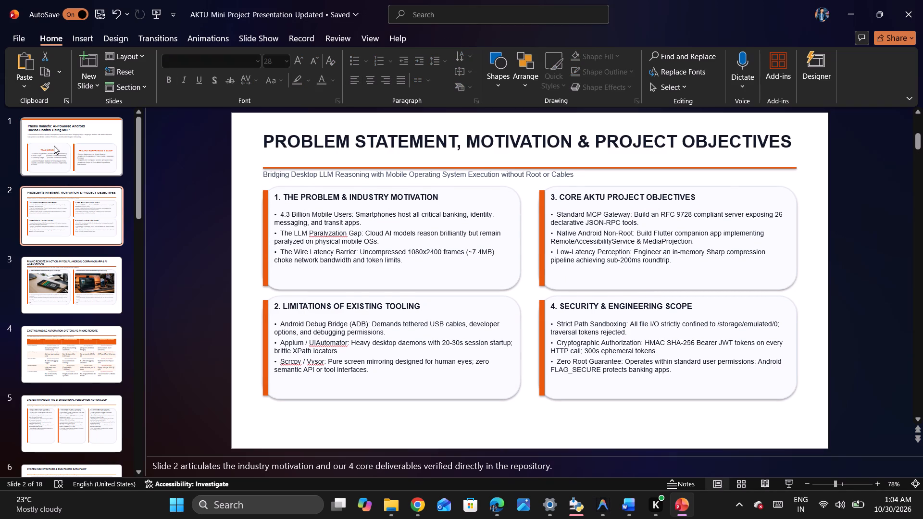
pyautogui.click(54, 146)
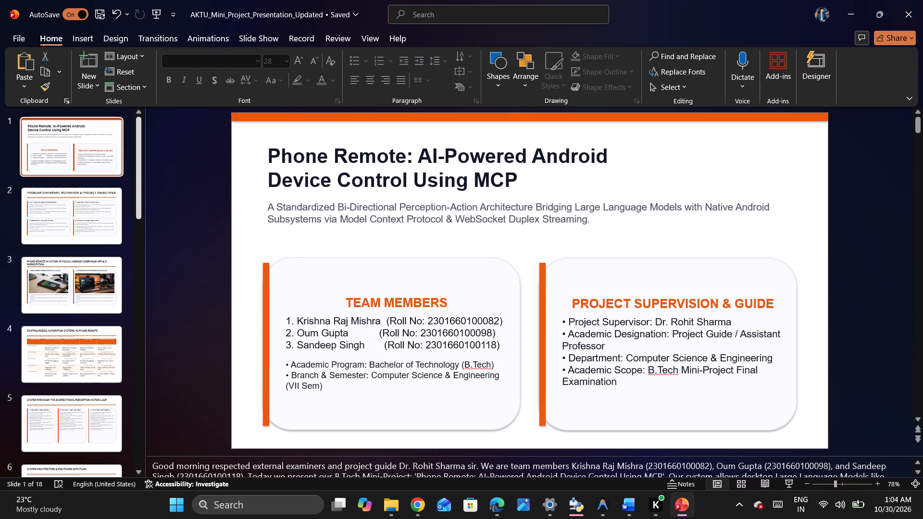
pyautogui.click(105, 221)
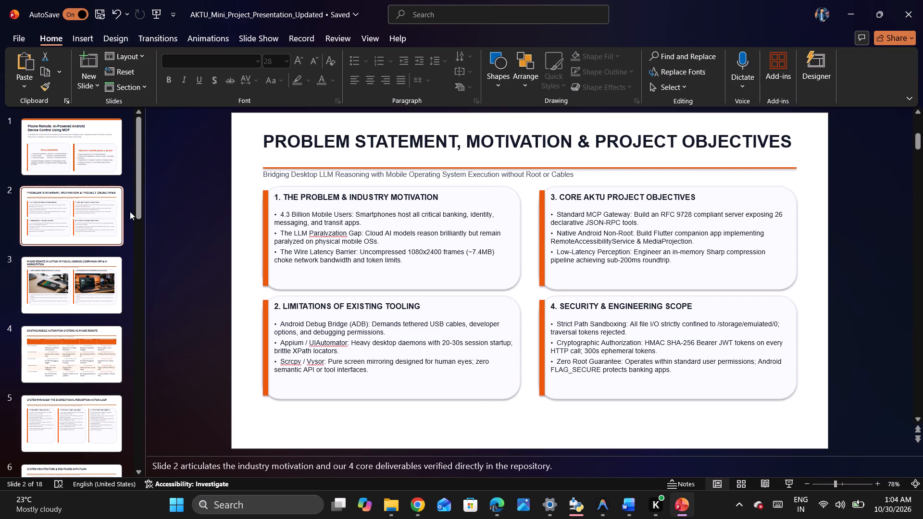
pyautogui.click(261, 174)
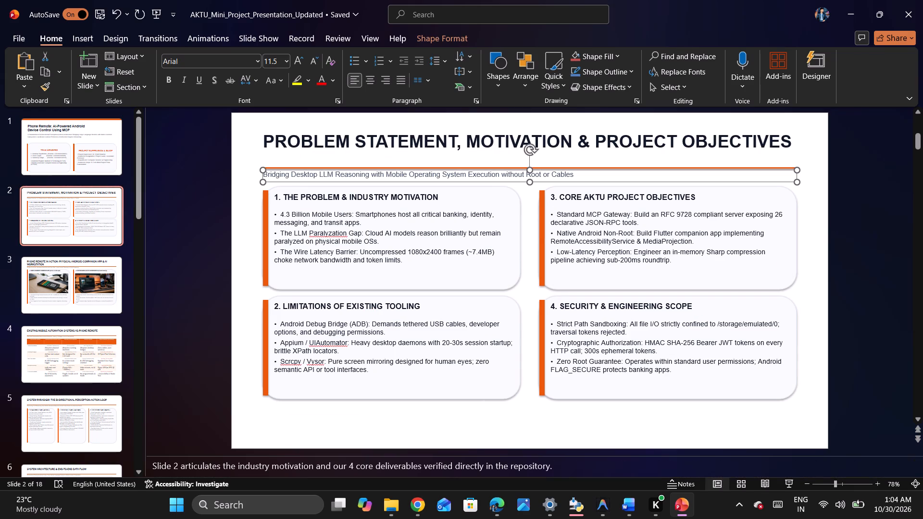
pyautogui.click(578, 175)
pyautogui.click(578, 175)
pyautogui.click(588, 167)
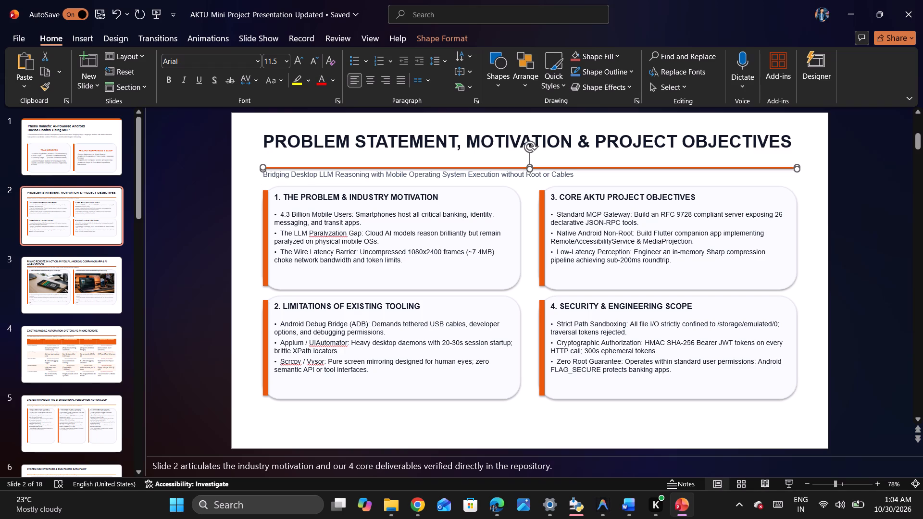
pyautogui.moveTo(588, 167); pyautogui.dragTo(587, 161)
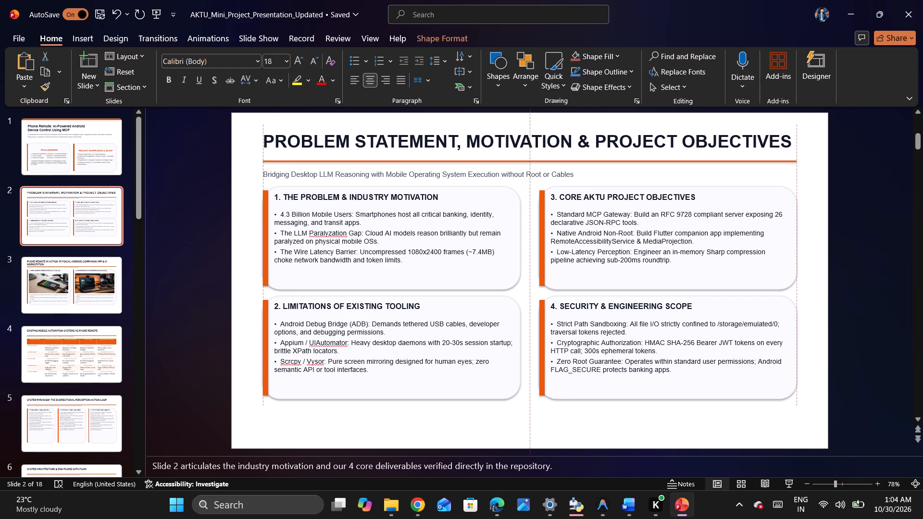
pyautogui.moveTo(587, 161); pyautogui.dragTo(586, 158)
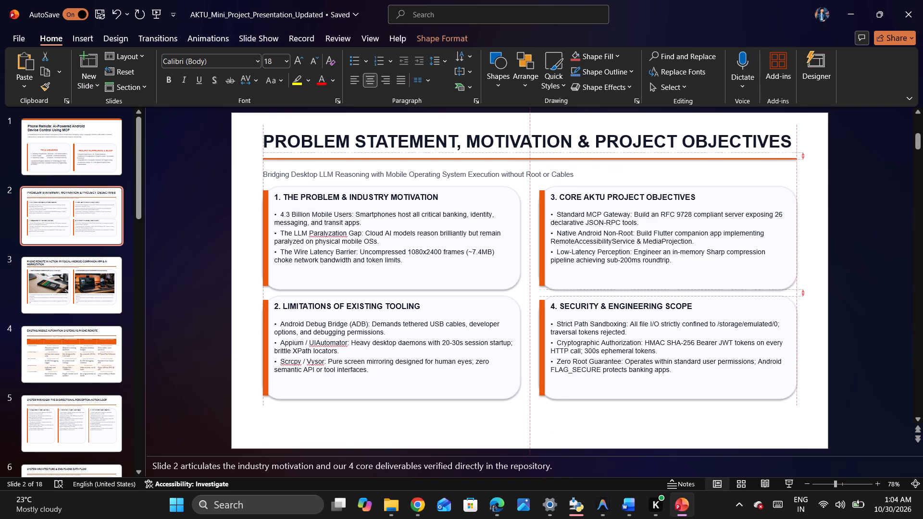
pyautogui.moveTo(586, 158); pyautogui.dragTo(586, 156)
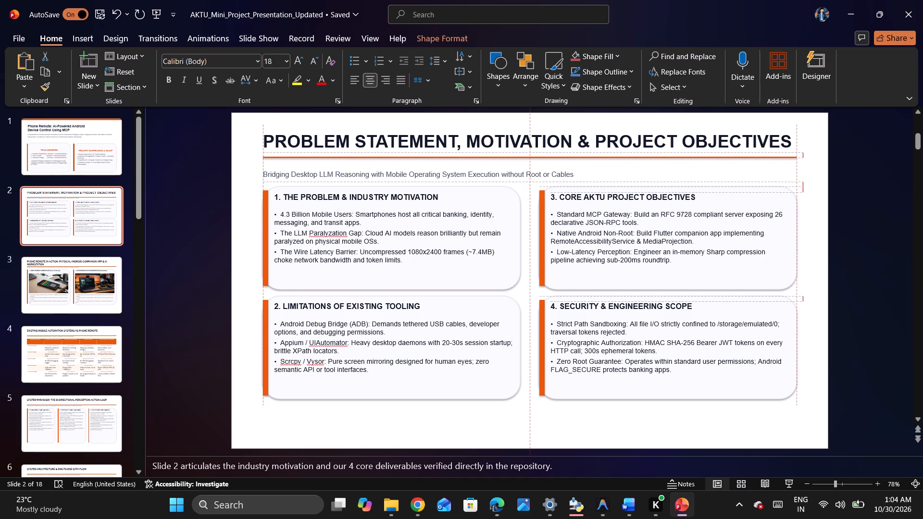
pyautogui.moveTo(586, 156); pyautogui.dragTo(586, 155)
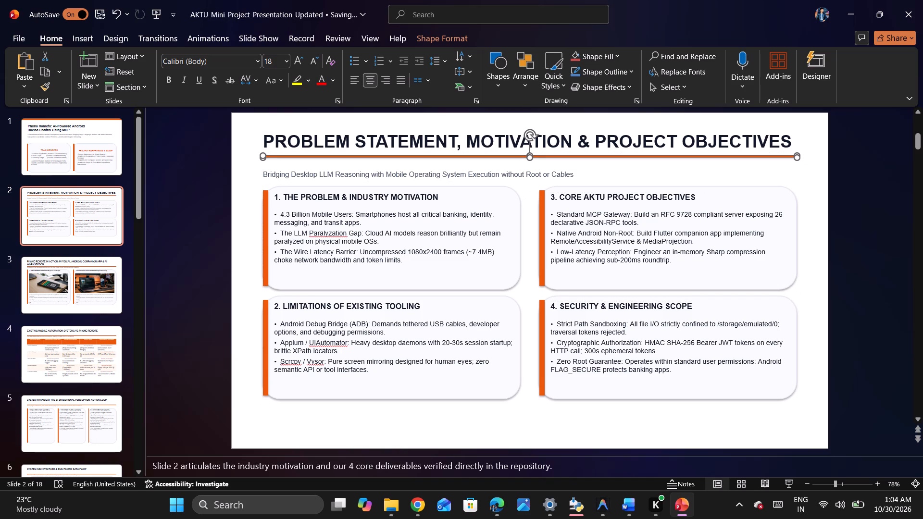
# Move the "Bridging Desktop LLM Reasoning" subtitle text box on slide 2 slightly up, closer to the orange line.
pyautogui.click(562, 173)
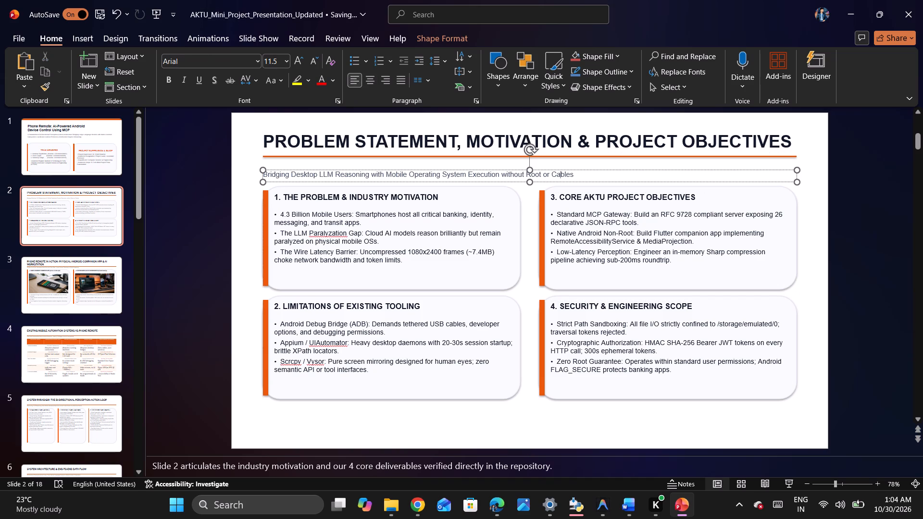
pyautogui.click(590, 174)
pyautogui.click(579, 174)
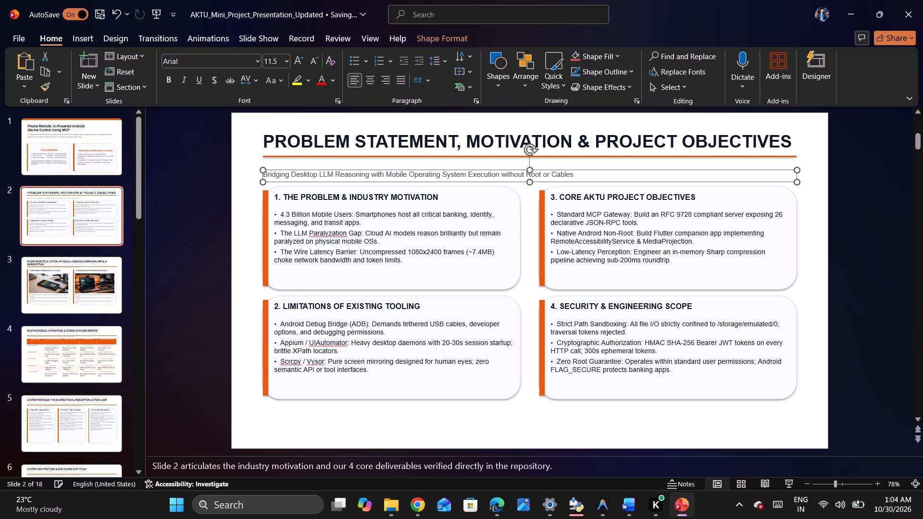
pyautogui.click(244, 174)
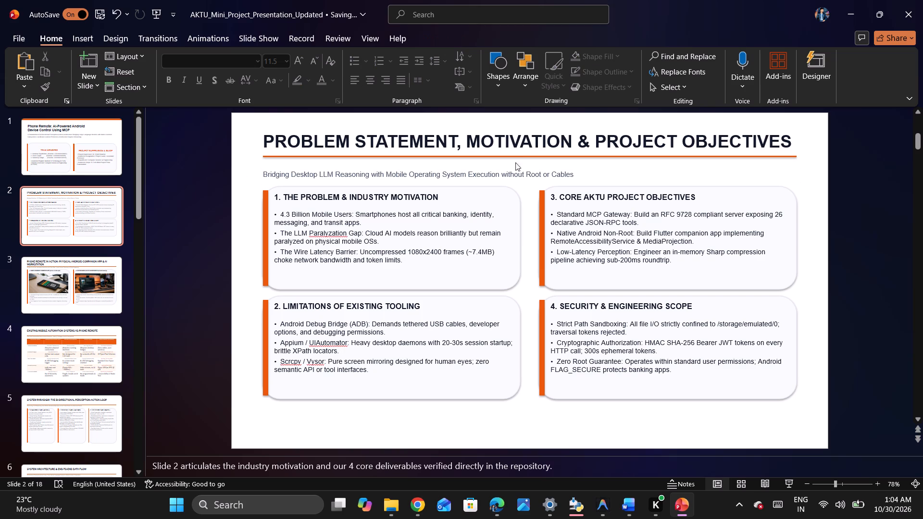
pyautogui.click(532, 174)
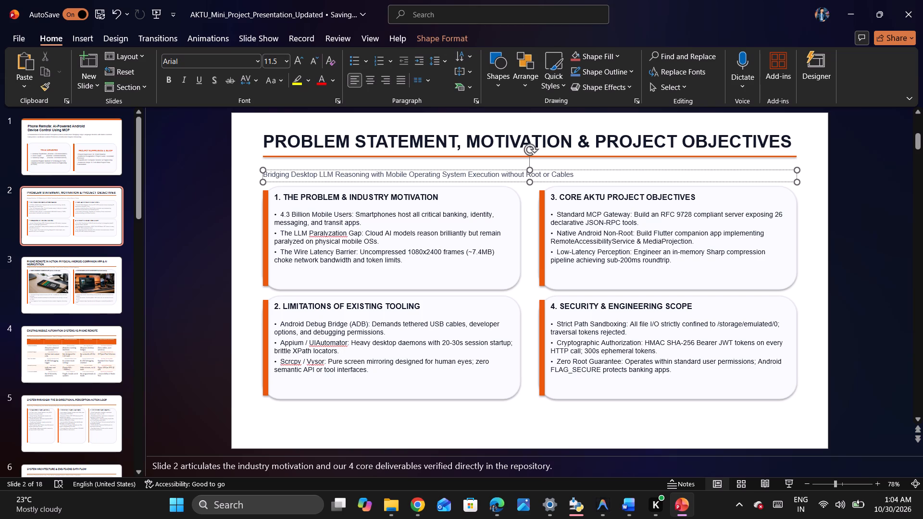
pyautogui.tripleClick(576, 174)
pyautogui.doubleClick(582, 173)
pyautogui.moveTo(582, 173); pyautogui.dragTo(581, 169)
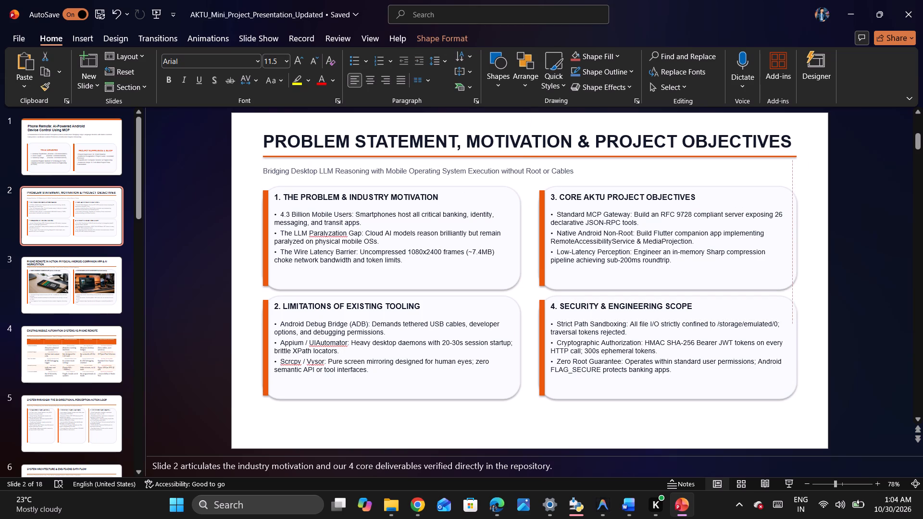
pyautogui.moveTo(581, 169); pyautogui.dragTo(582, 168)
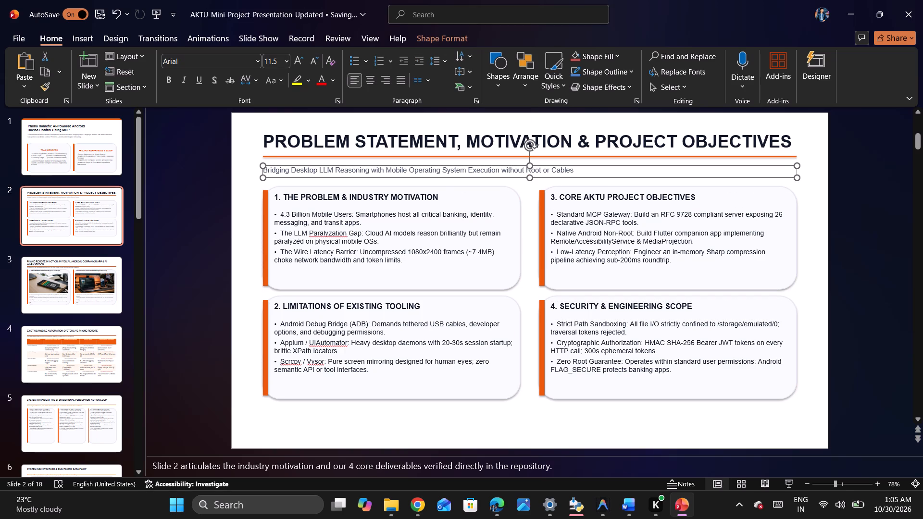
# Set the whole subtitle text on slide 2 to font size 16.
pyautogui.click(573, 170)
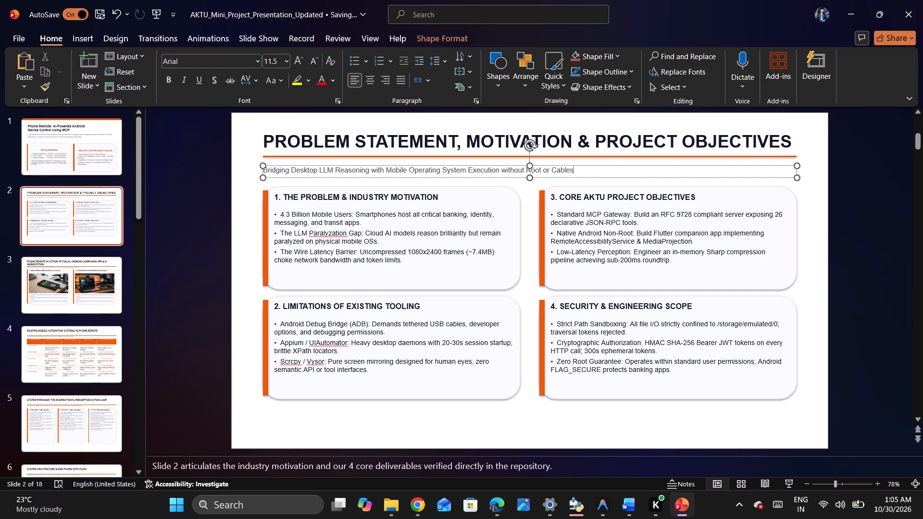
pyautogui.hotkey('ctrl', 'a')
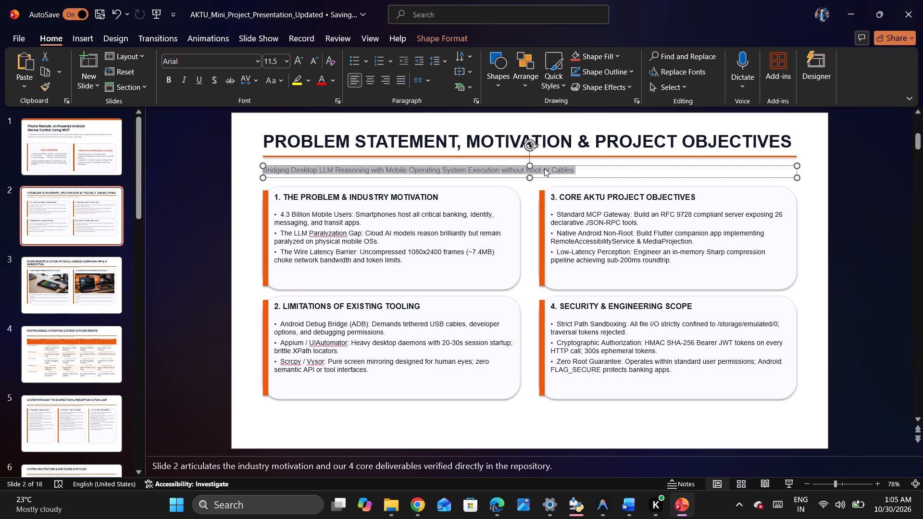
pyautogui.rightClick(544, 168)
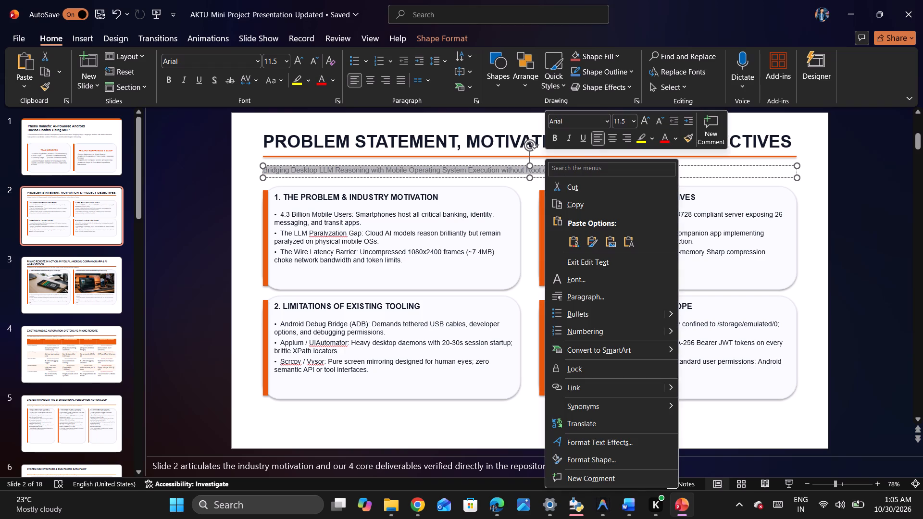
pyautogui.click(634, 119)
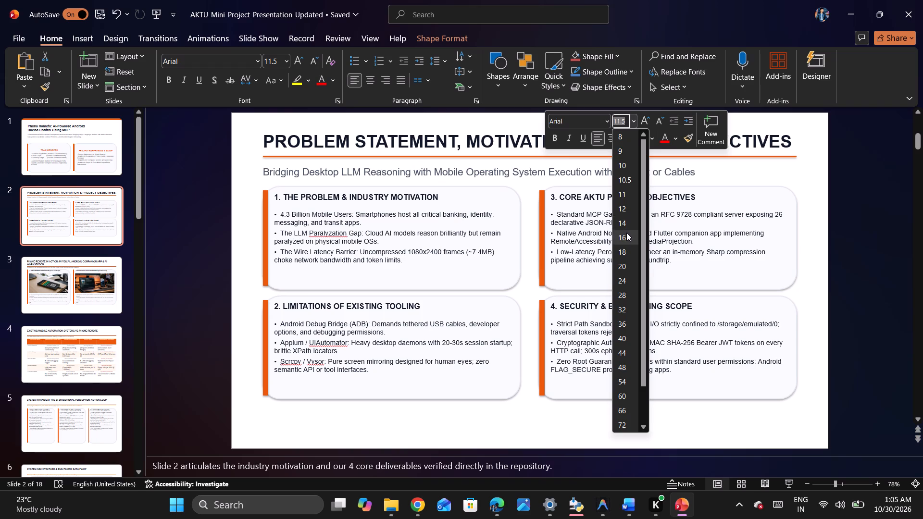
pyautogui.click(626, 233)
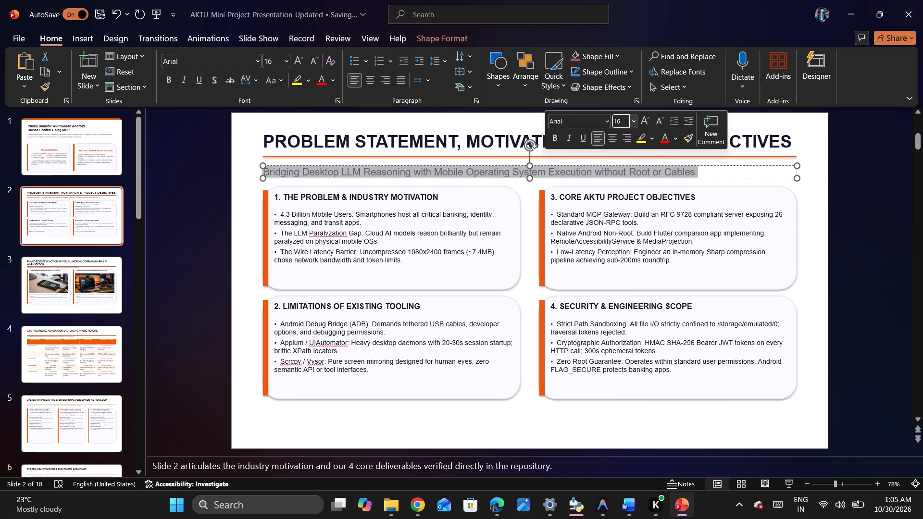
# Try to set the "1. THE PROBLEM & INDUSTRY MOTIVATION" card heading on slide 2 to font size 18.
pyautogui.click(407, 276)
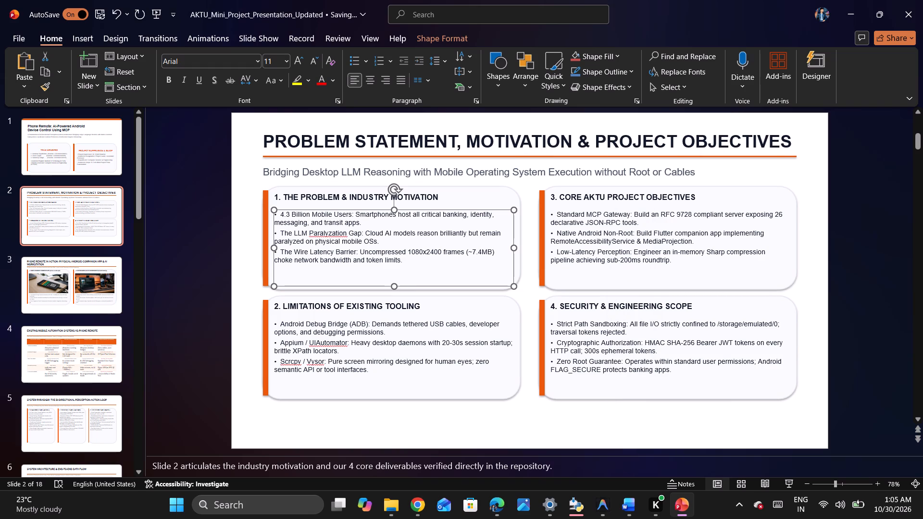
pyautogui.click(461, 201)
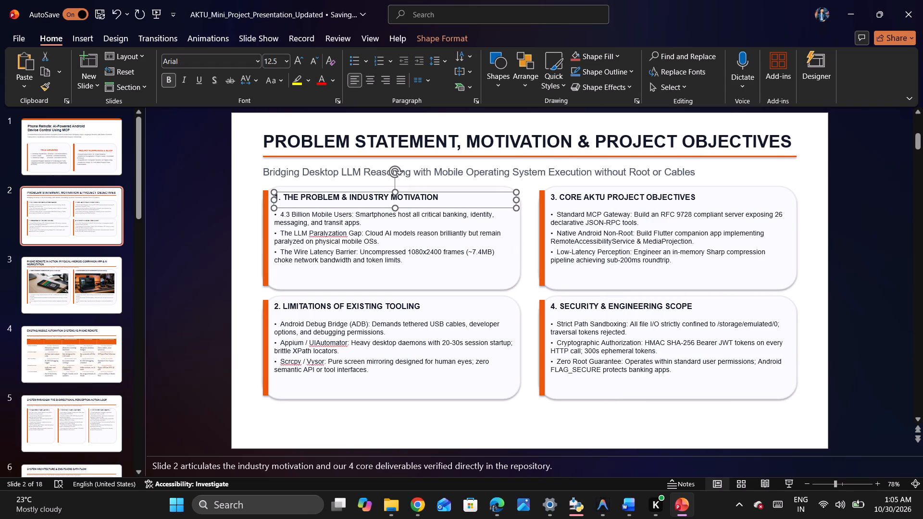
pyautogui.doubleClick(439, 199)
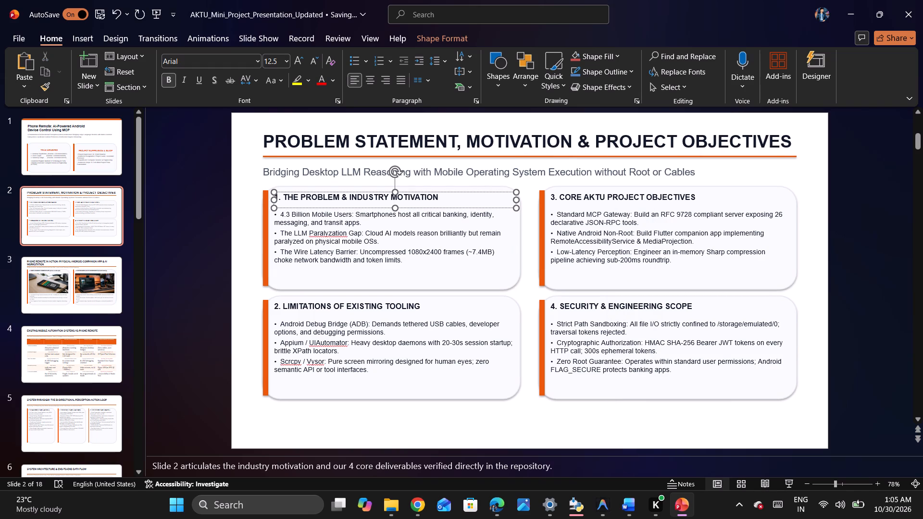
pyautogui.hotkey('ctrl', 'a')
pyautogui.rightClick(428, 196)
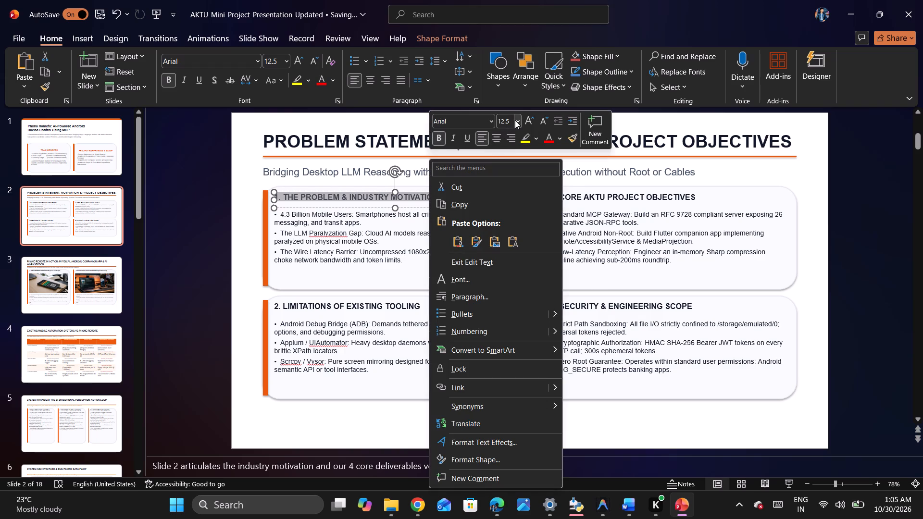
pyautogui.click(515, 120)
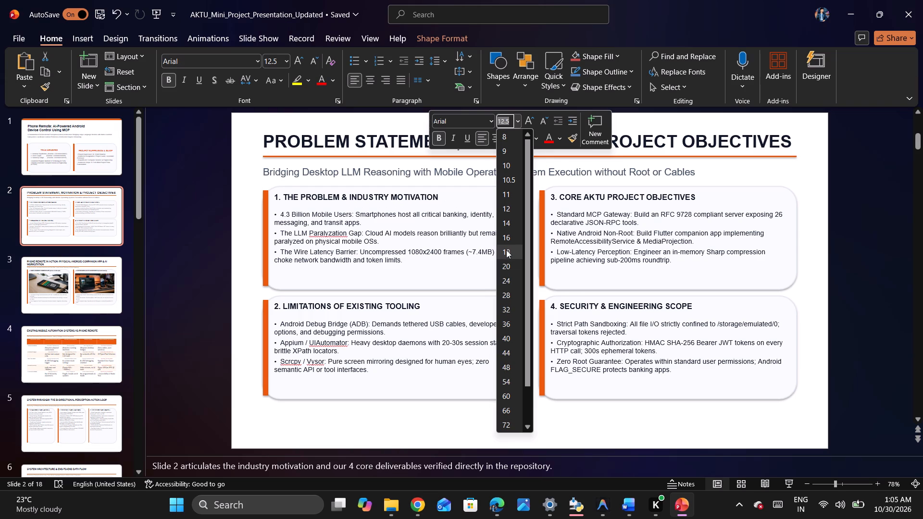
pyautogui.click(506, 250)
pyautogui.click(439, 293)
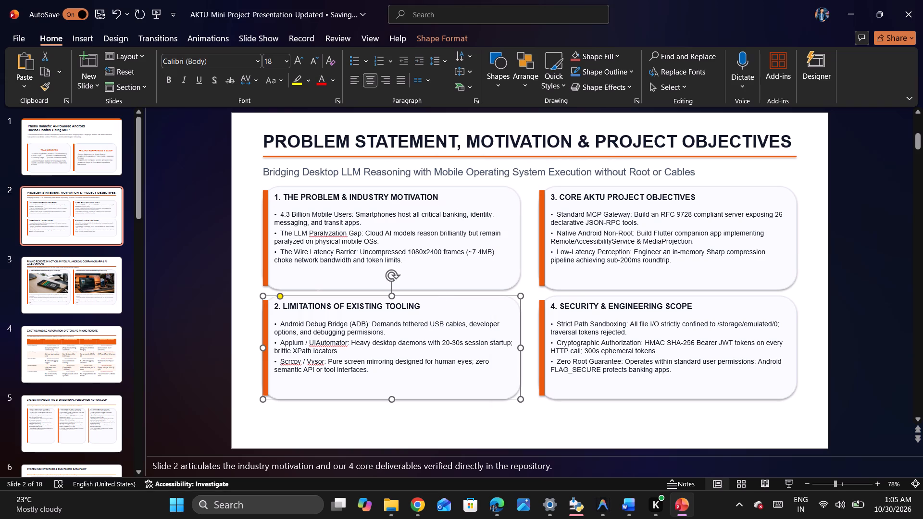
# Set all the bullet text in the "1. THE PROBLEM & INDUSTRY MOTIVATION" card to font size 14.
pyautogui.click(415, 264)
pyautogui.doubleClick(404, 260)
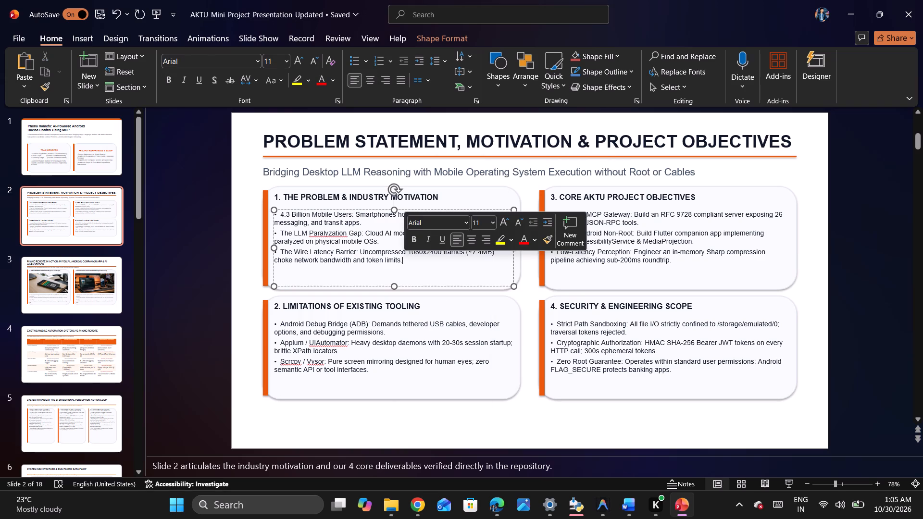
pyautogui.hotkey('ctrl', 'a')
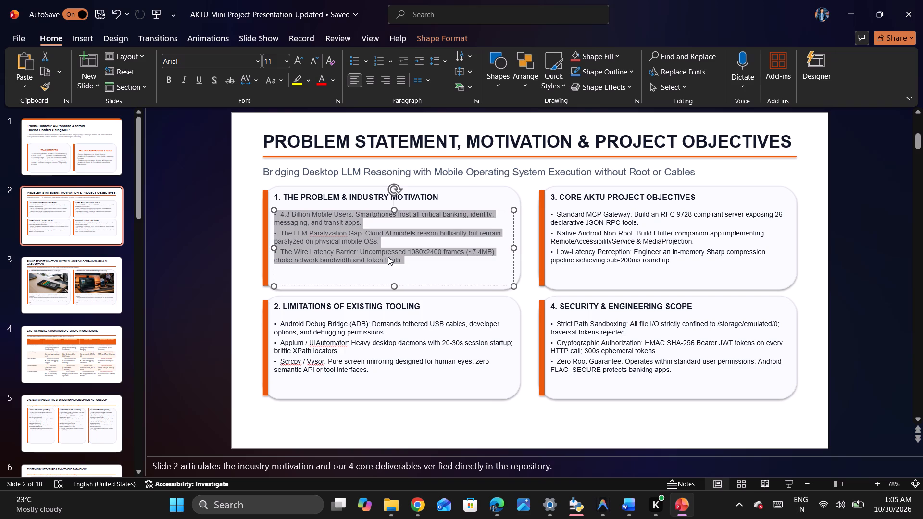
pyautogui.rightClick(356, 242)
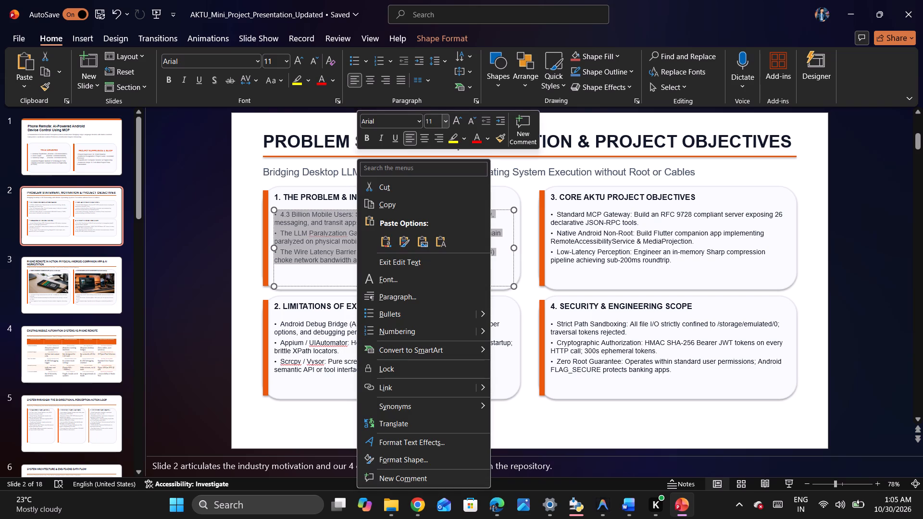
pyautogui.click(442, 119)
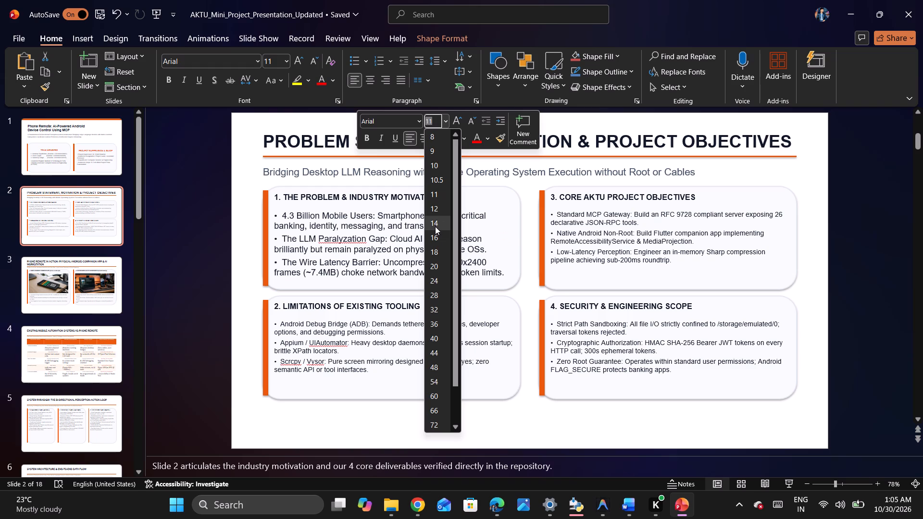
pyautogui.click(435, 226)
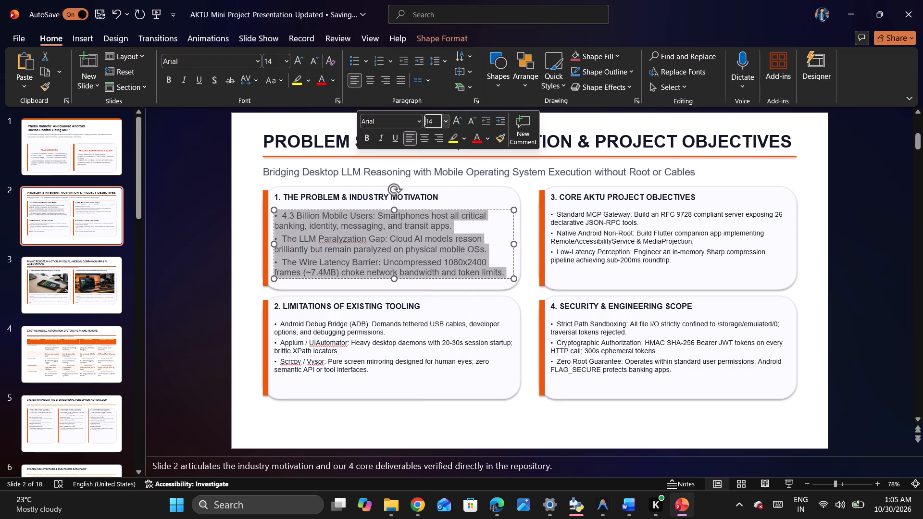
pyautogui.click(240, 221)
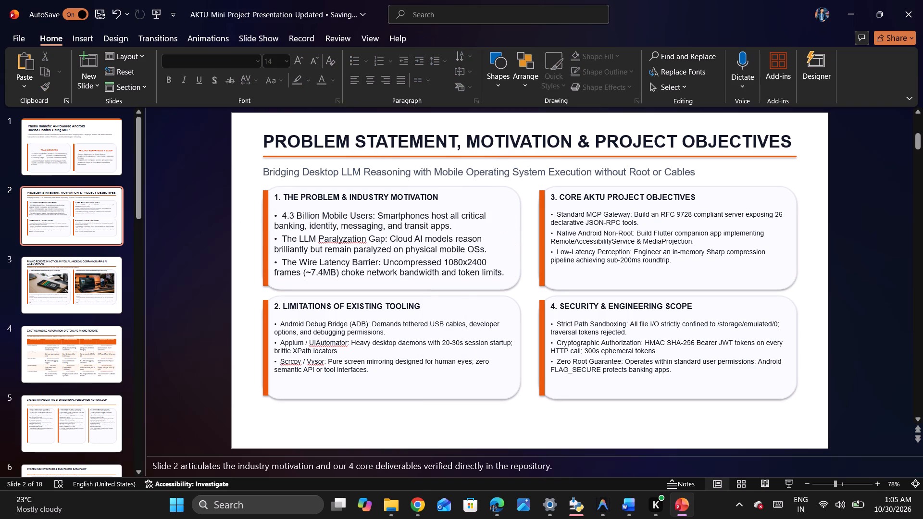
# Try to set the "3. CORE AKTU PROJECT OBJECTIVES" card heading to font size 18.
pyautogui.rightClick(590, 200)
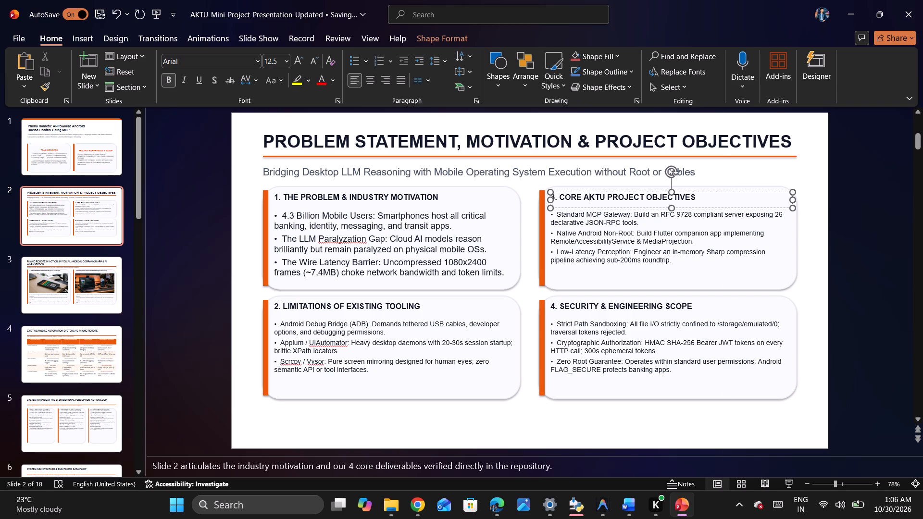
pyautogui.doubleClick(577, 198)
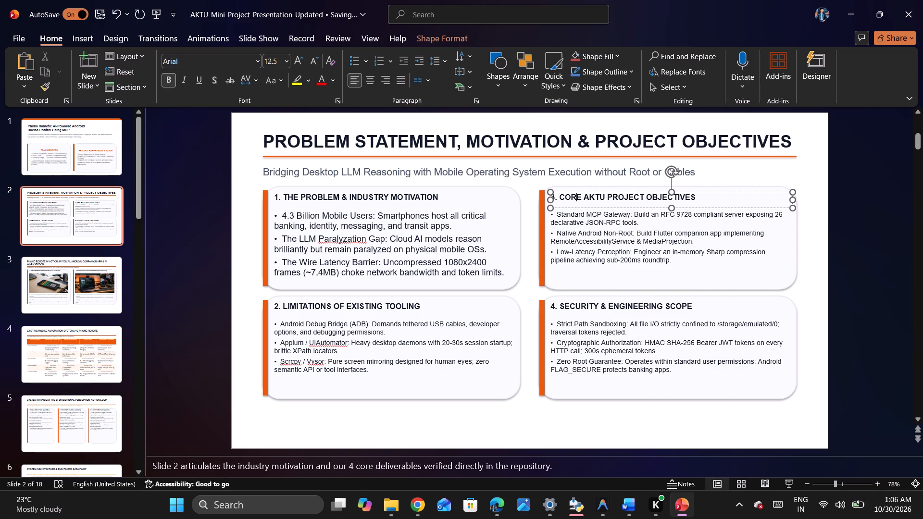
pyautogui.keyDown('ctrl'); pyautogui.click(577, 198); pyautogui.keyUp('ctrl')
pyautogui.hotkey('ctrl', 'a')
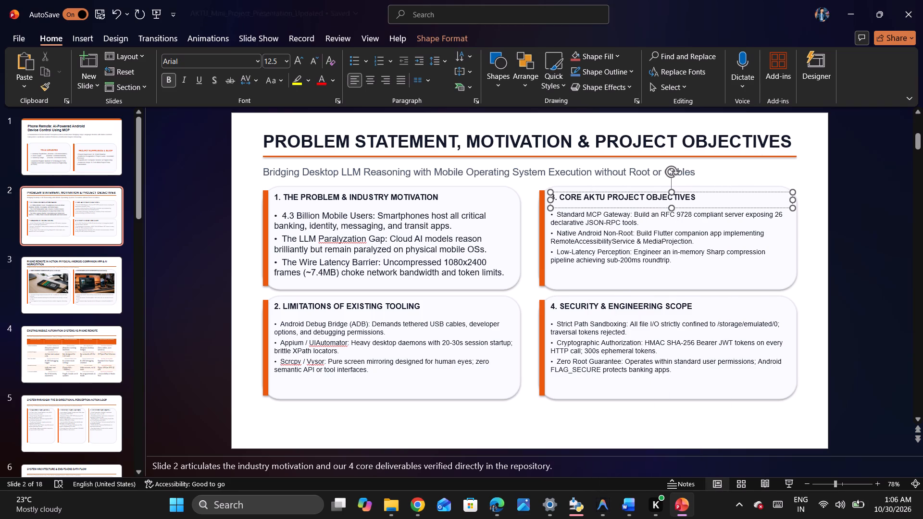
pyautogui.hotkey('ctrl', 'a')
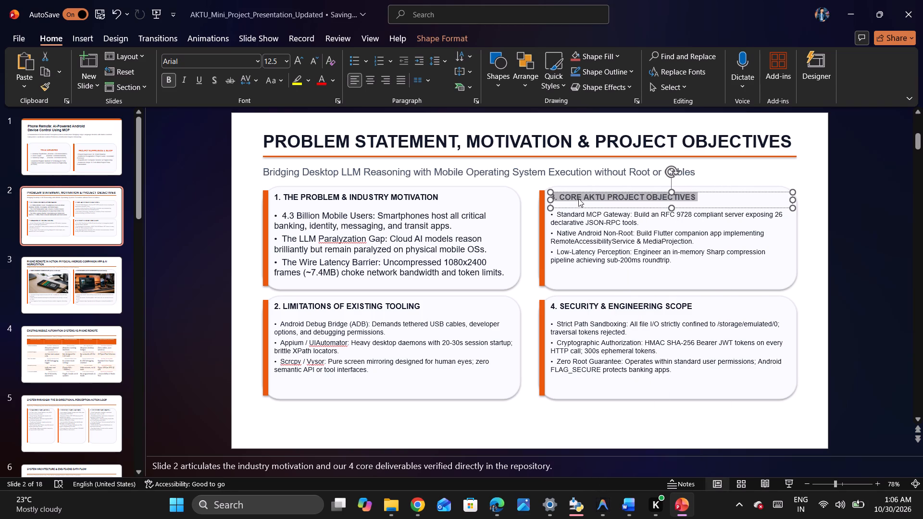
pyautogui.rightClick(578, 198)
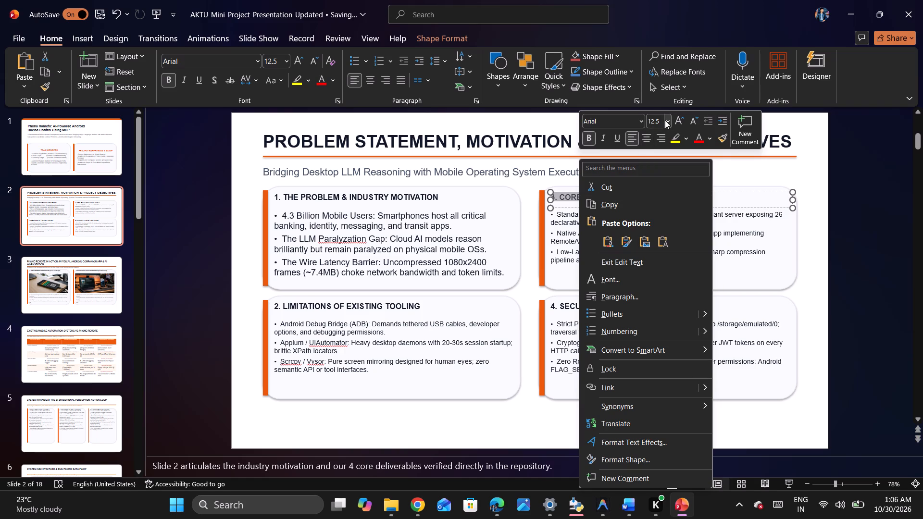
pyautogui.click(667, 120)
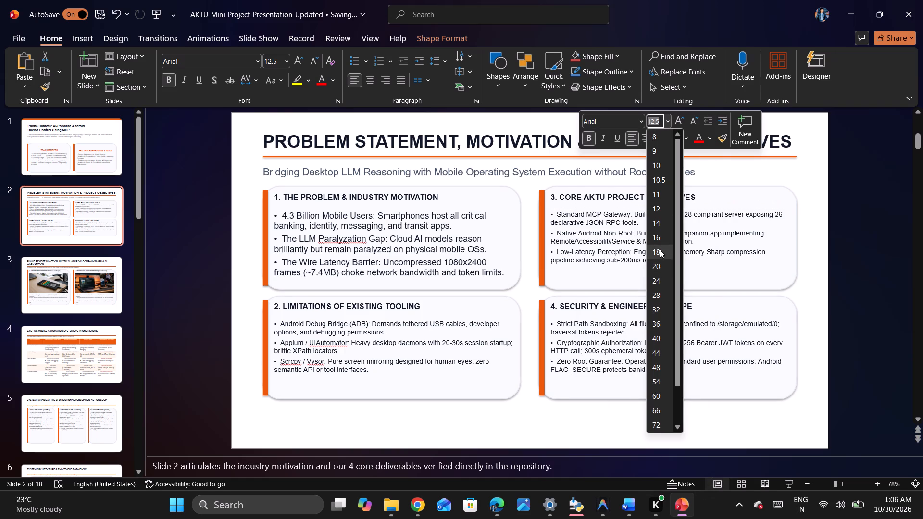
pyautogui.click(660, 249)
# Set all the bullet text in the "3. CORE AKTU PROJECT OBJECTIVES" card to font size 14.
pyautogui.click(593, 217)
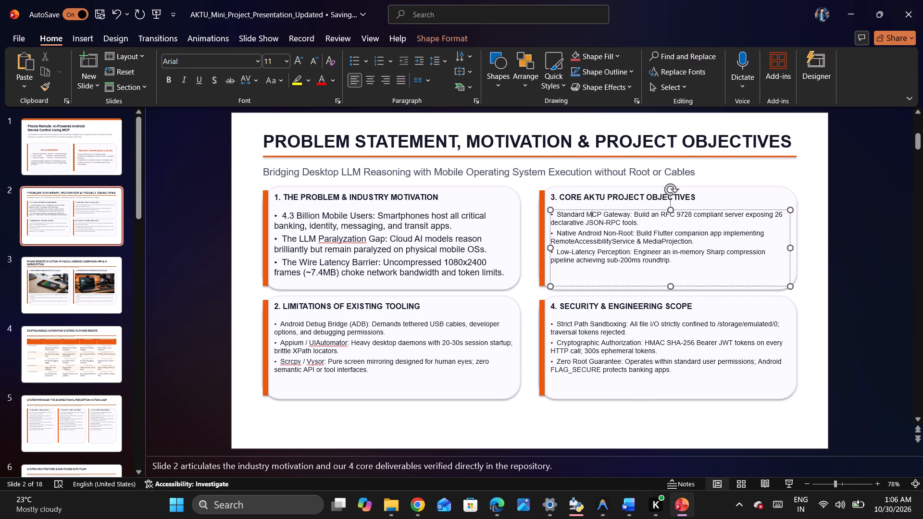
pyautogui.hotkey('ctrl', 'a')
pyautogui.rightClick(593, 217)
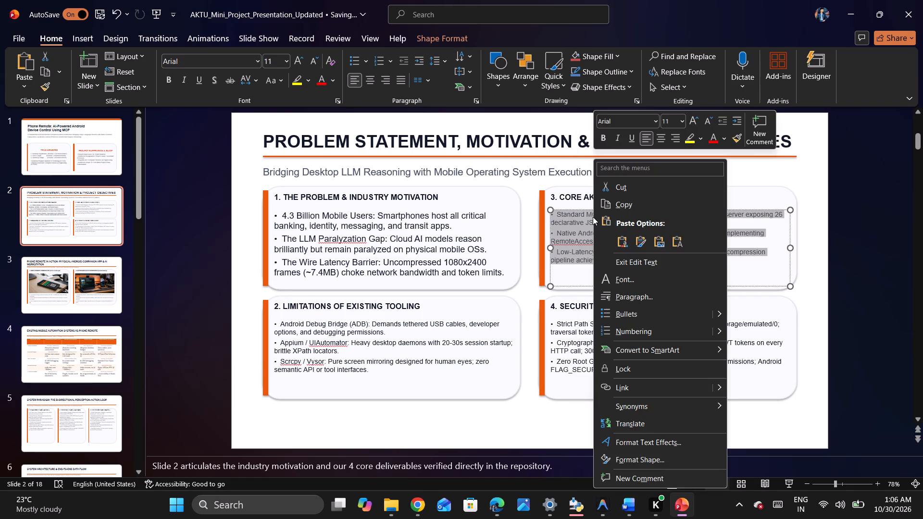
pyautogui.click(681, 119)
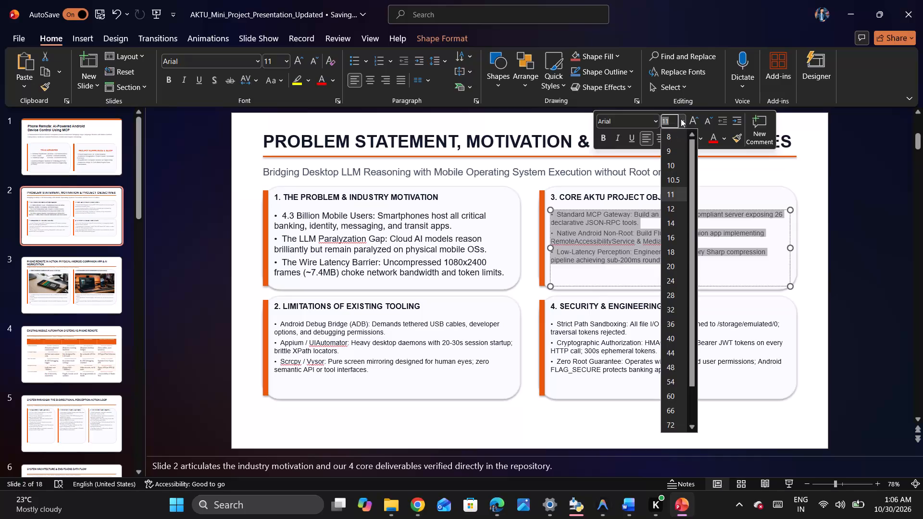
pyautogui.click(669, 226)
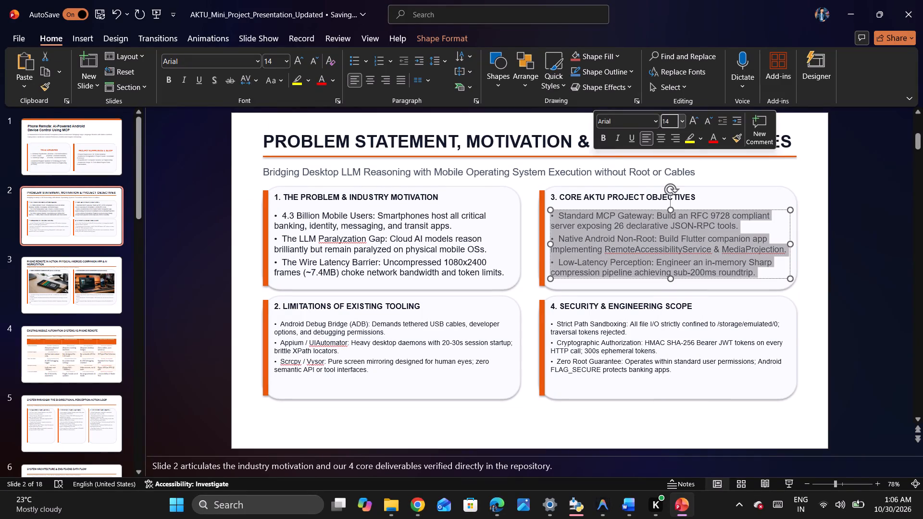
pyautogui.click(467, 337)
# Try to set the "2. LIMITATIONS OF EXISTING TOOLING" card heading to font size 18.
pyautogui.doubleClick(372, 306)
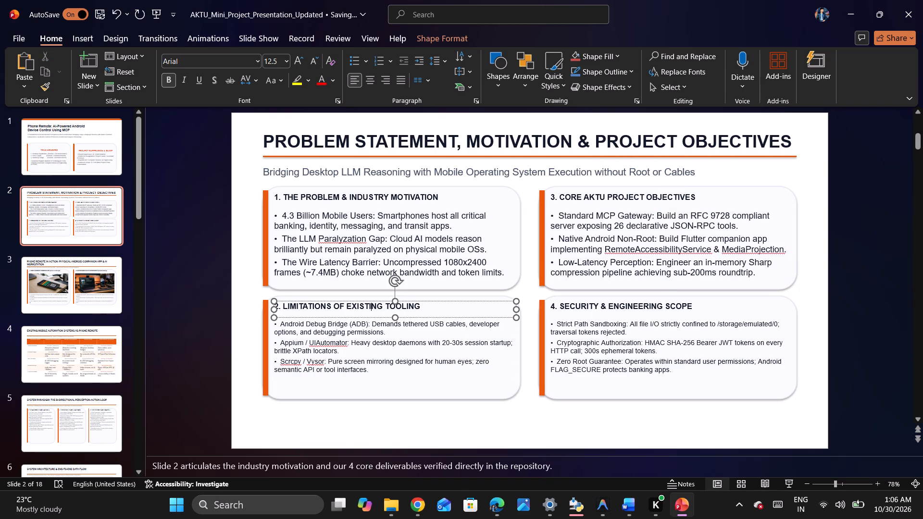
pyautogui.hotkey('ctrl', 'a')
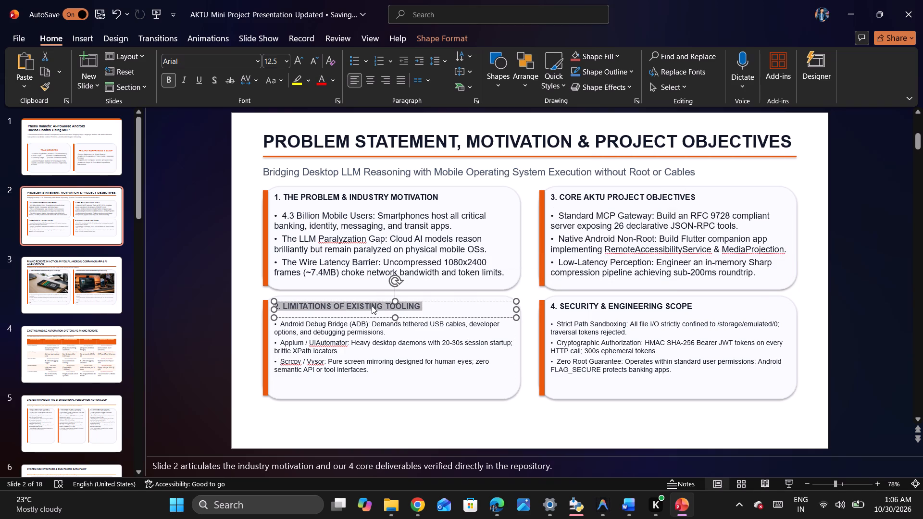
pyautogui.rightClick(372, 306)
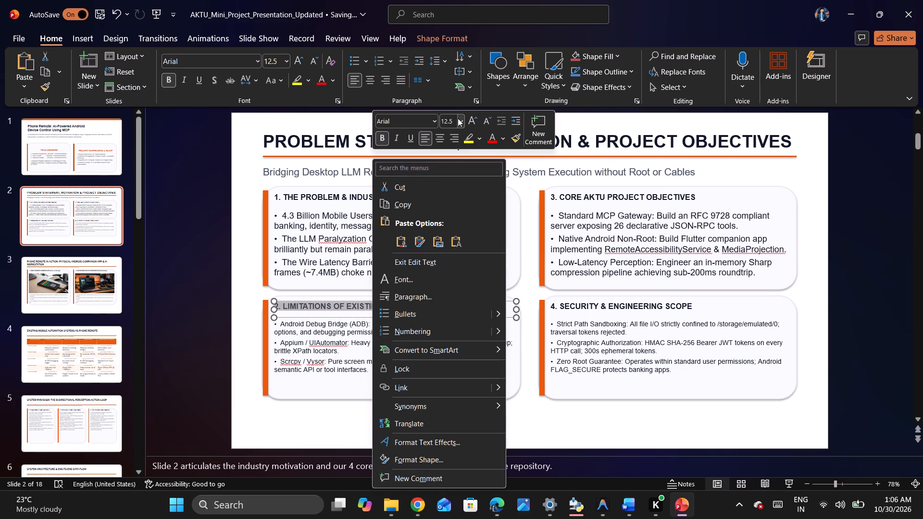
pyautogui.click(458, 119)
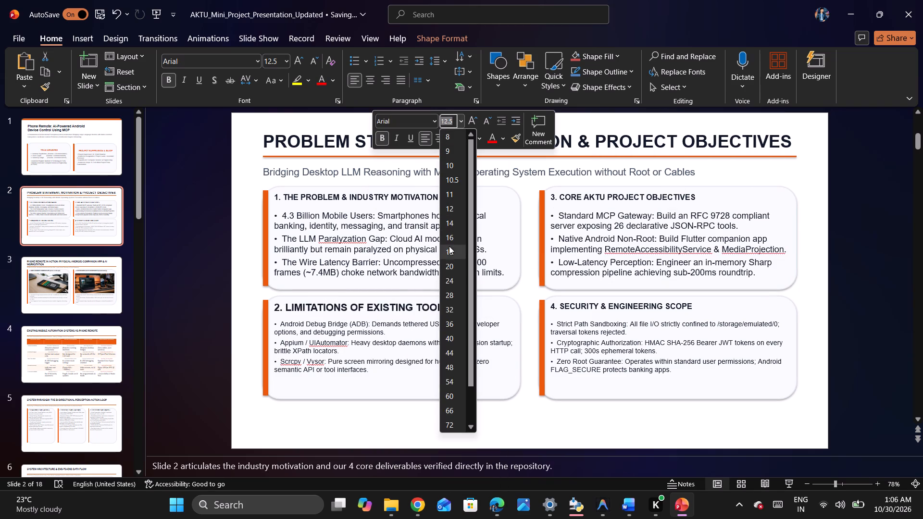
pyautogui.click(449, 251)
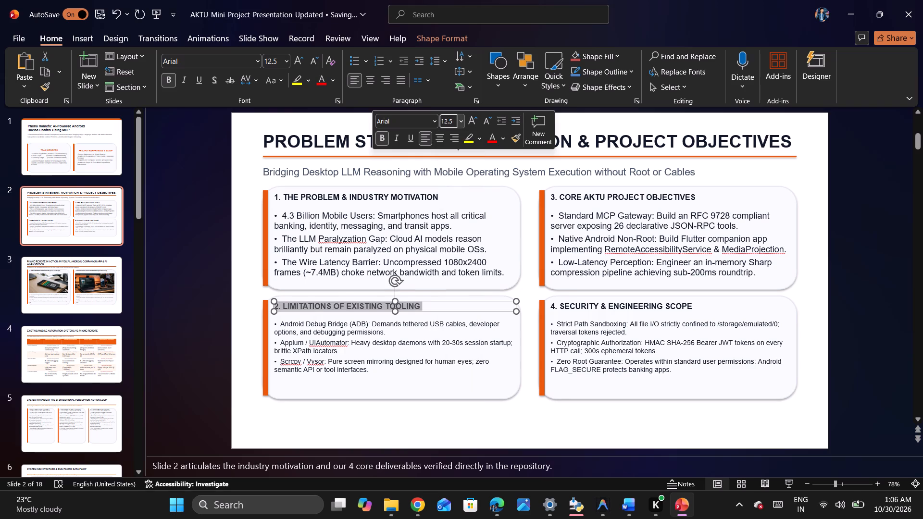
# Set all the bullet text in the "2. LIMITATIONS OF EXISTING TOOLING" card to font size 14.
pyautogui.click(388, 339)
pyautogui.rightClick(388, 339)
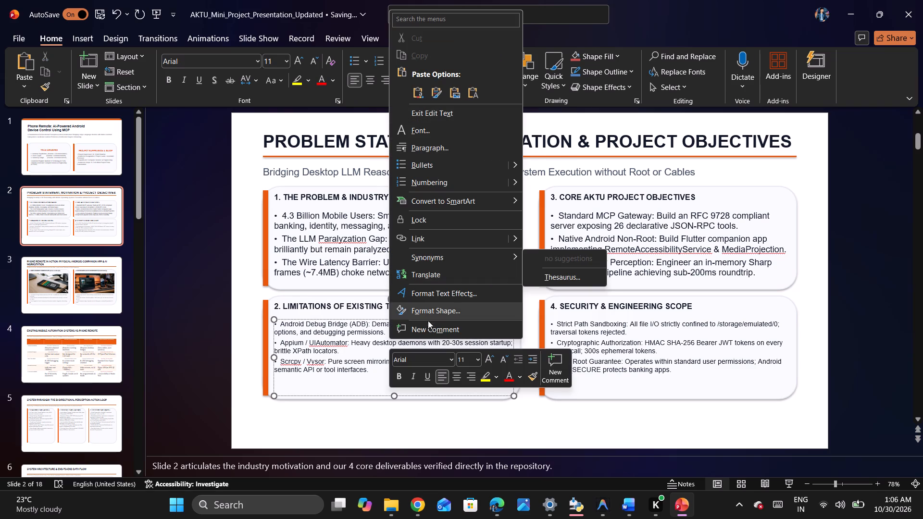
pyautogui.click(348, 349)
pyautogui.click(341, 342)
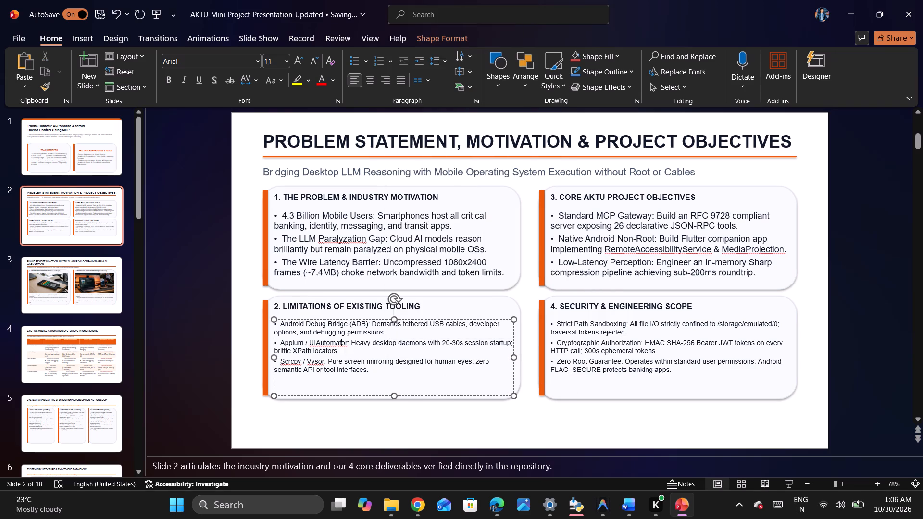
pyautogui.hotkey('ctrl', 'a')
pyautogui.rightClick(341, 342)
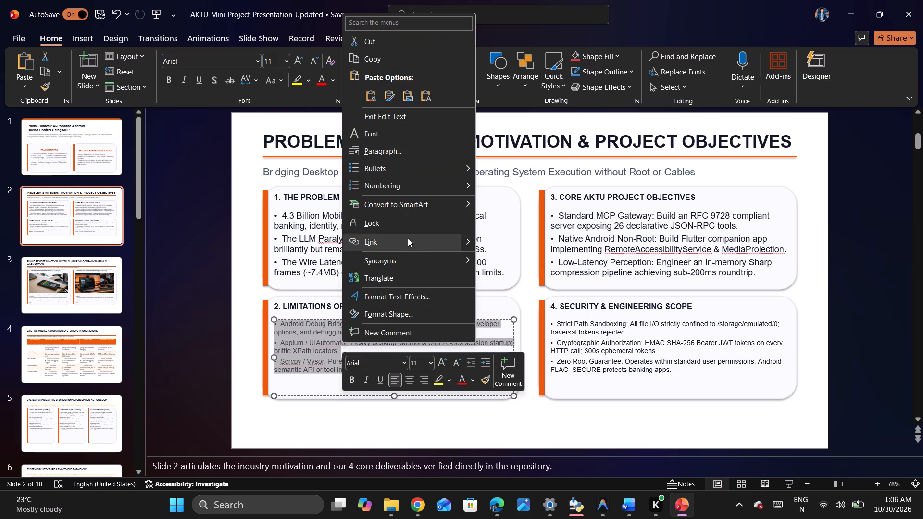
pyautogui.click(428, 362)
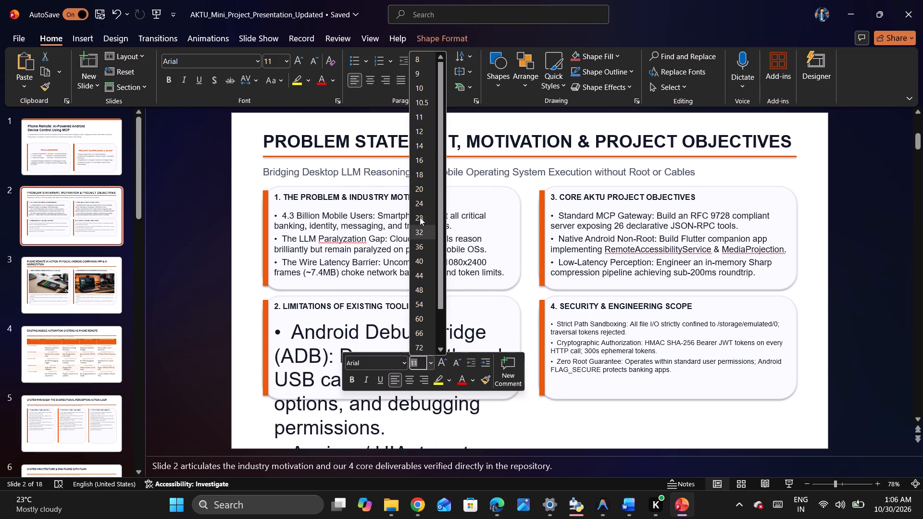
pyautogui.click(419, 147)
pyautogui.click(572, 263)
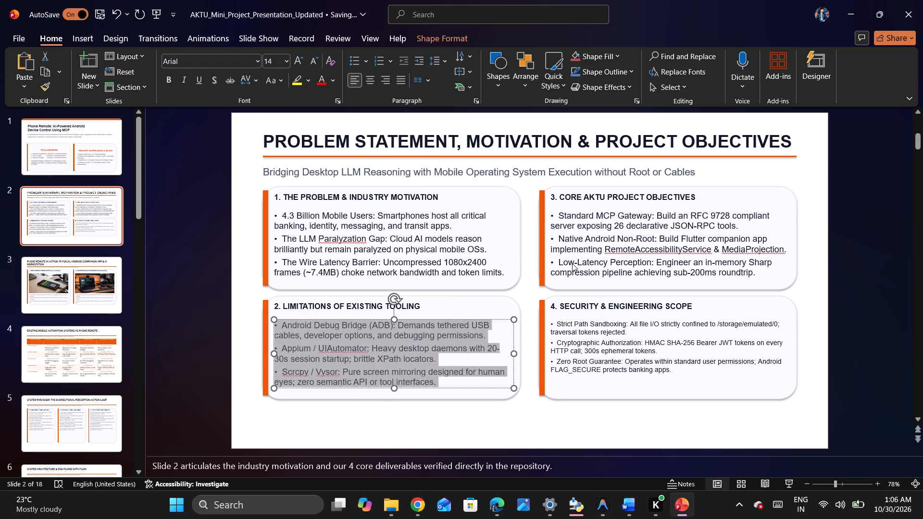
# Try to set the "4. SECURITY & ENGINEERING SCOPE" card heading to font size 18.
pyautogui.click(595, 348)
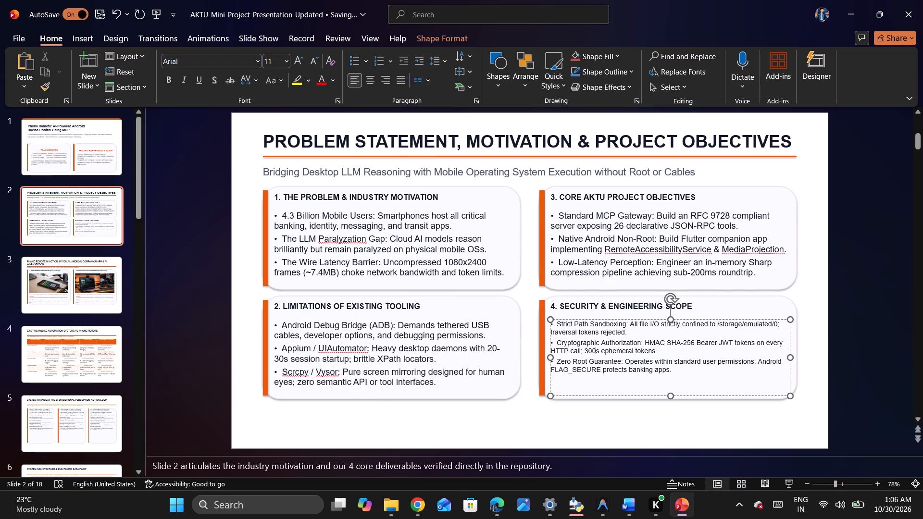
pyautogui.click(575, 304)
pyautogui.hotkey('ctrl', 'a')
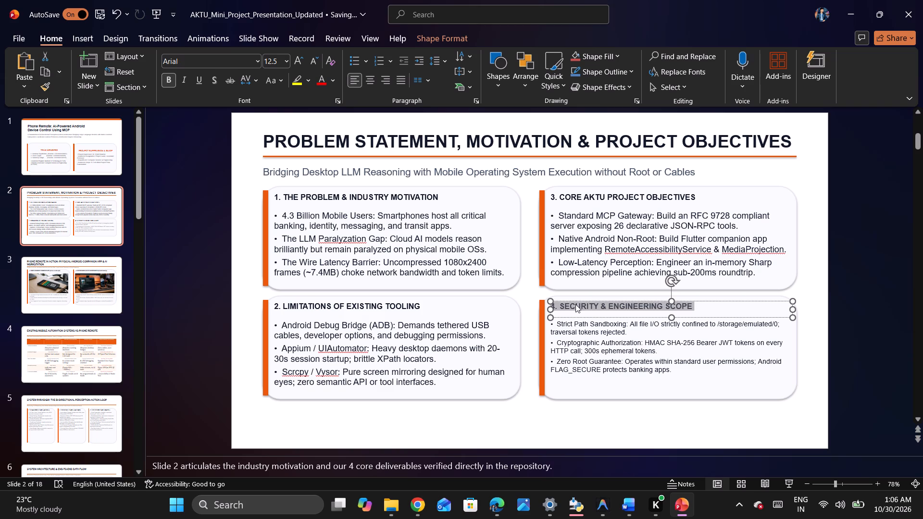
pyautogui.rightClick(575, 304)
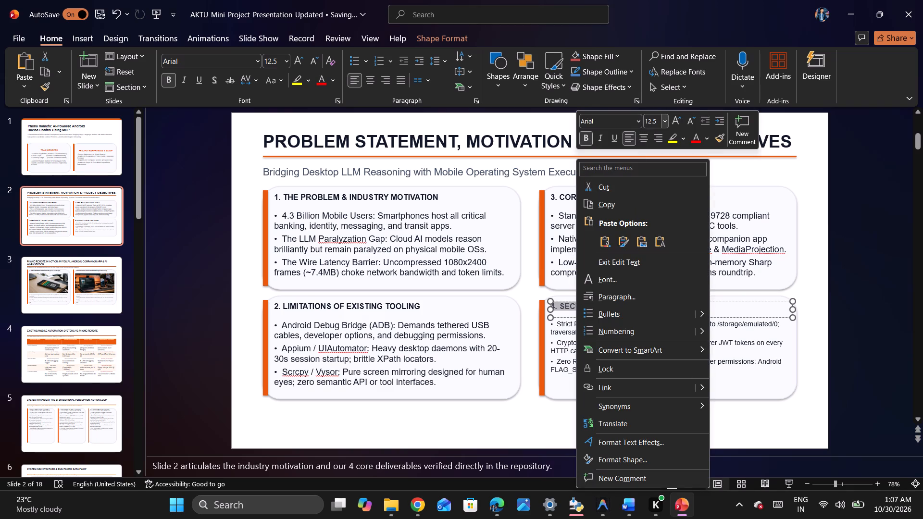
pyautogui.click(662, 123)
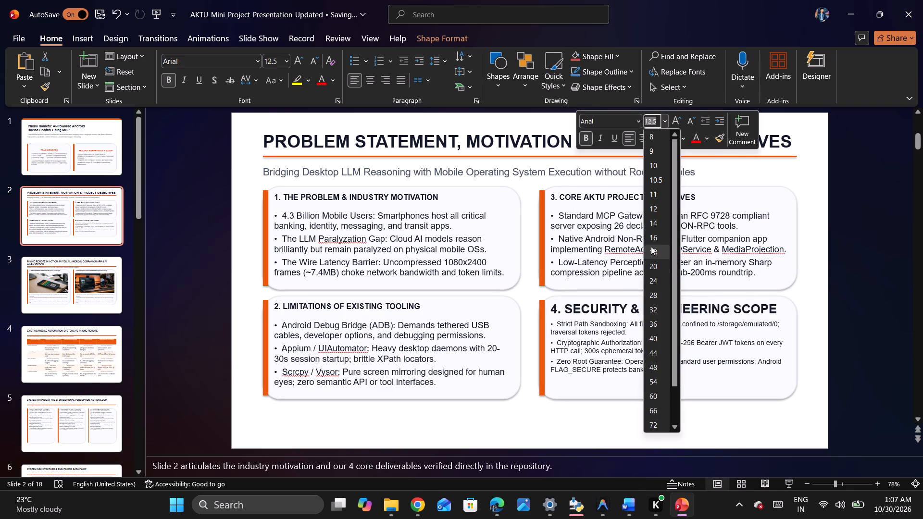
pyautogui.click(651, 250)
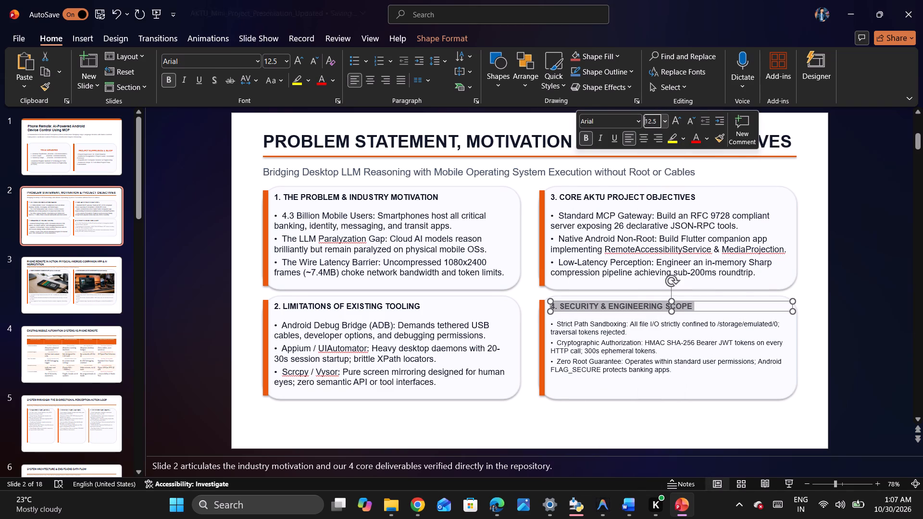
# Set all the bullet text in the "4. SECURITY & ENGINEERING SCOPE" card to font size 14.
pyautogui.click(645, 362)
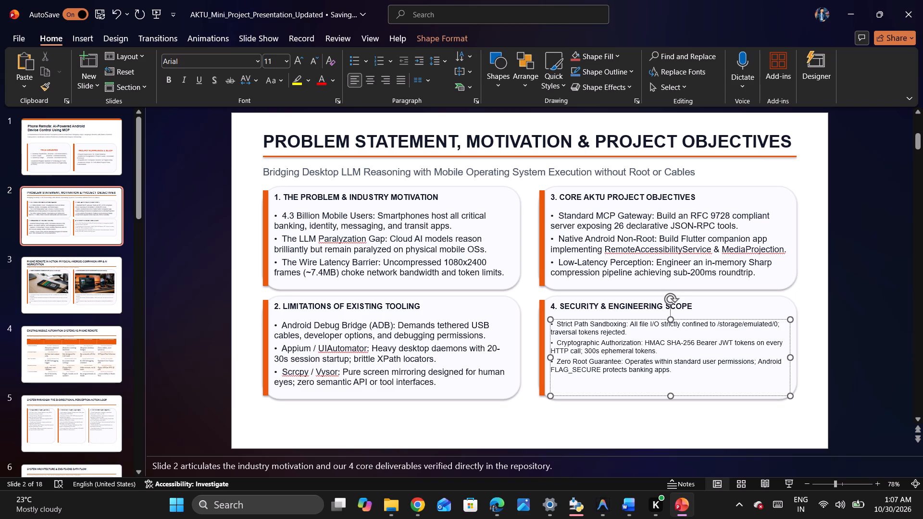
pyautogui.hotkey('ctrl', 'a')
pyautogui.rightClick(645, 362)
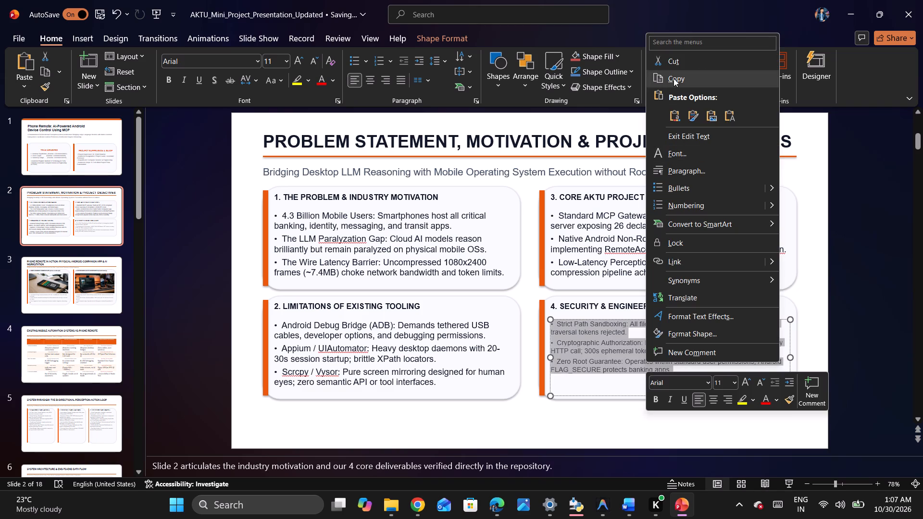
pyautogui.click(731, 385)
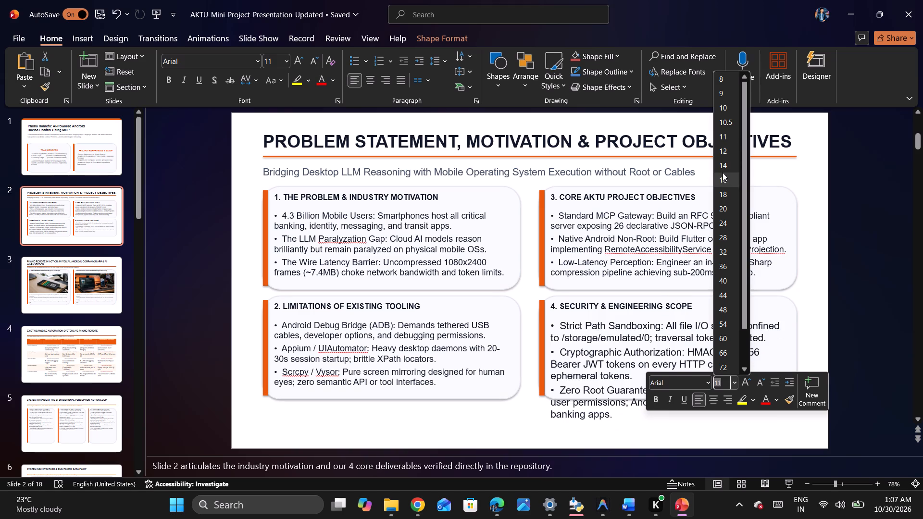
pyautogui.click(722, 168)
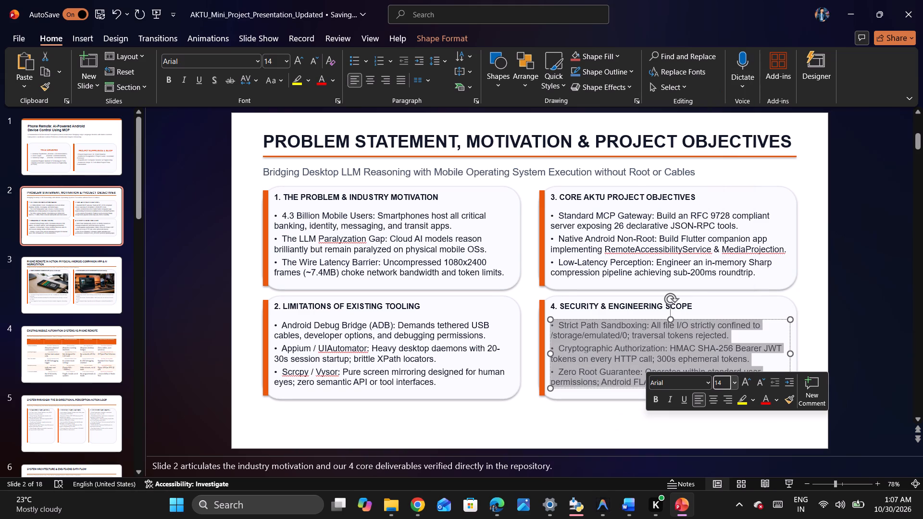
pyautogui.click(240, 270)
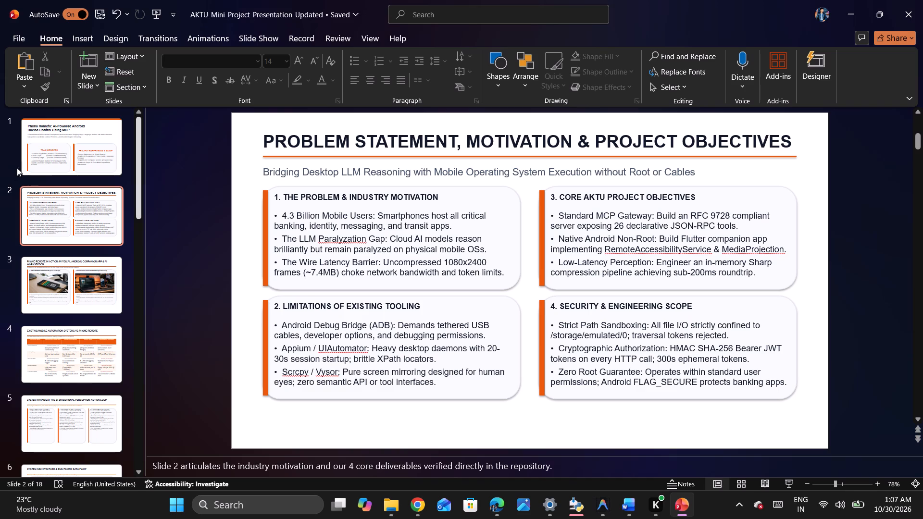
# On slide 3, set the subtitle "Verified Multi-Tier Hardware Execution with Zero Root..." to font size 14.
pyautogui.click(37, 154)
pyautogui.click(62, 219)
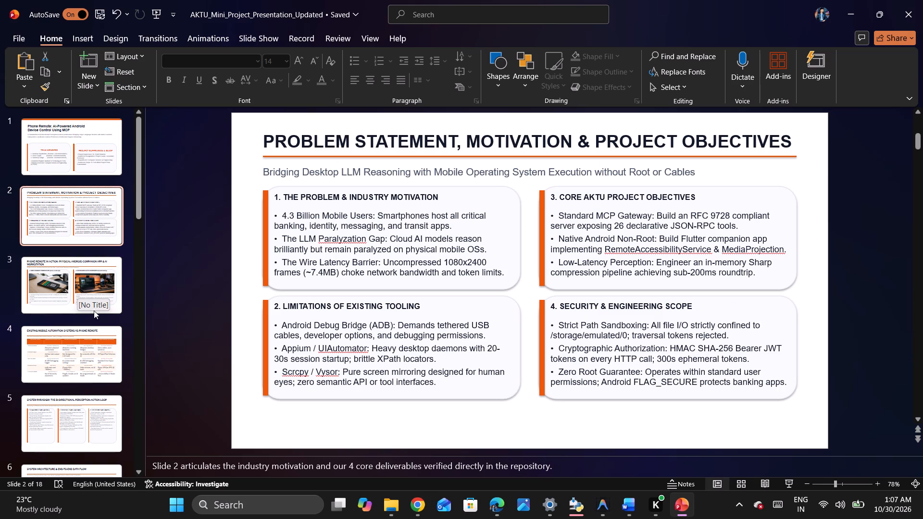
pyautogui.click(83, 300)
pyautogui.click(90, 295)
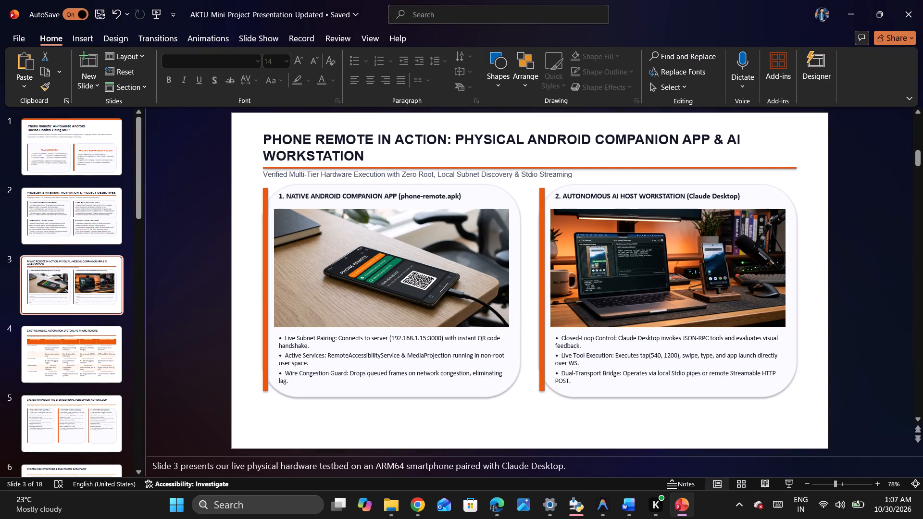
pyautogui.click(589, 176)
pyautogui.click(589, 176)
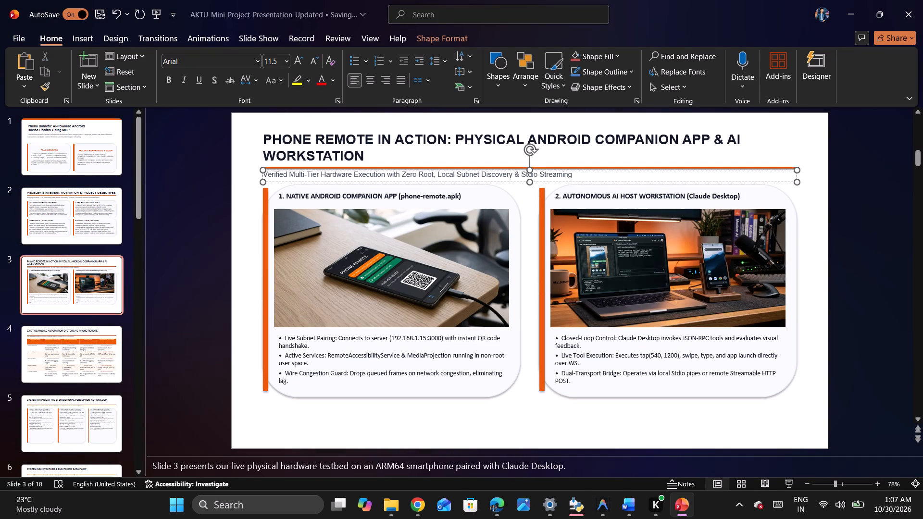
pyautogui.hotkey('ctrl', 'a')
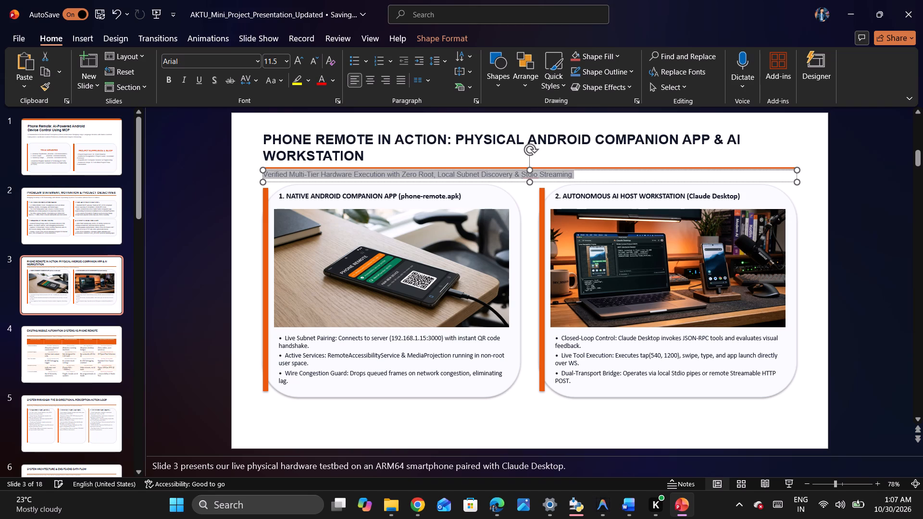
pyautogui.rightClick(511, 173)
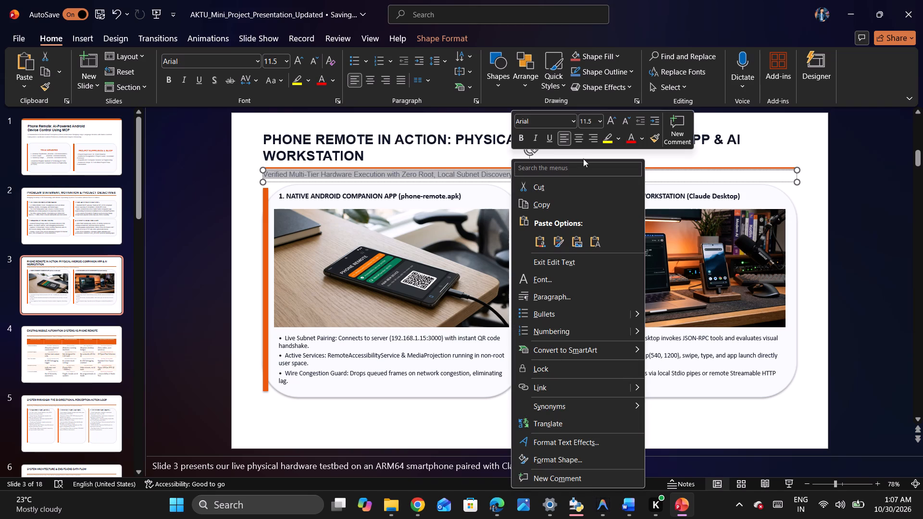
pyautogui.click(598, 124)
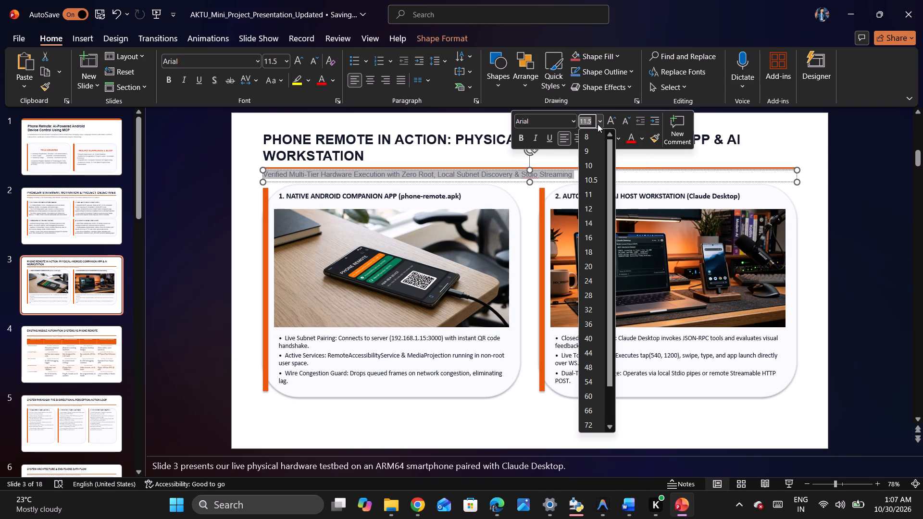
pyautogui.click(593, 223)
# Set the slide 3 title "PHONE REMOTE IN ACTION: PHYSICAL ANDROID COMPANION APP & AI WORKSTATION" to font size 28.
pyautogui.click(374, 140)
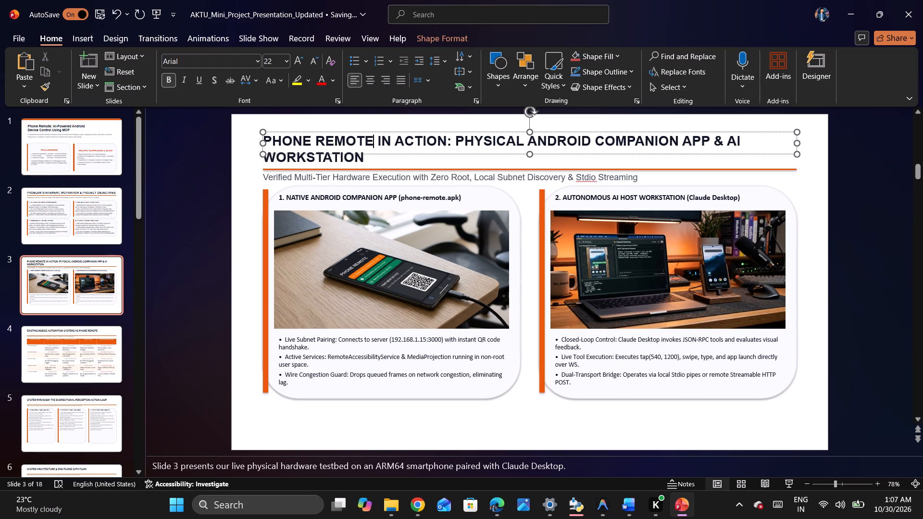
pyautogui.click(363, 161)
pyautogui.click(363, 161)
pyautogui.moveTo(363, 161); pyautogui.dragTo(292, 142)
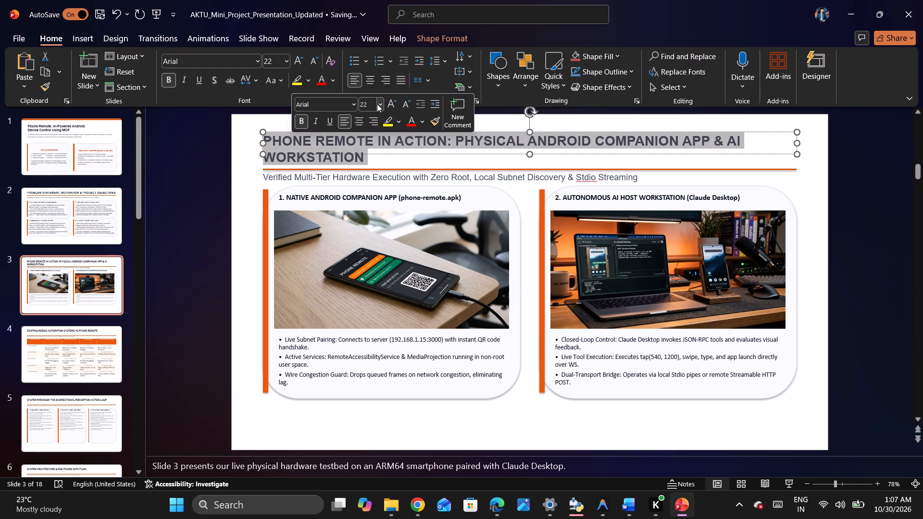
pyautogui.click(377, 104)
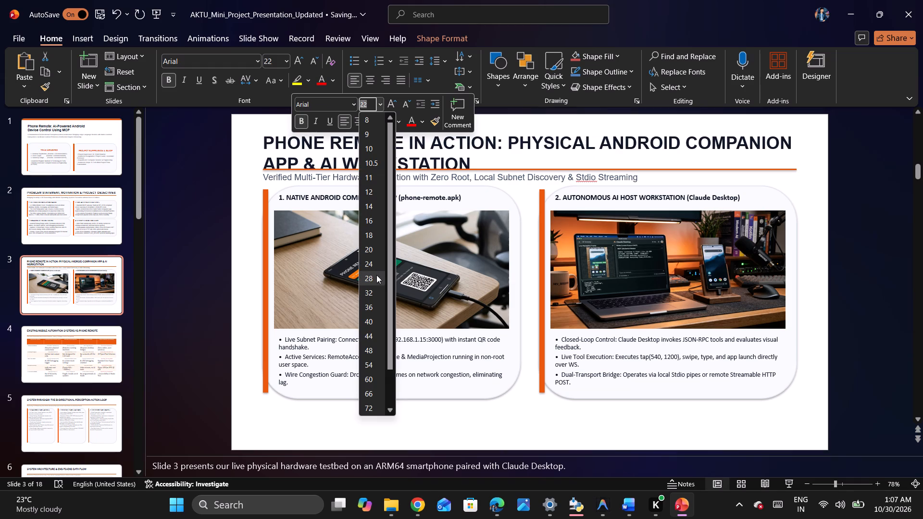
pyautogui.click(376, 275)
pyautogui.click(463, 250)
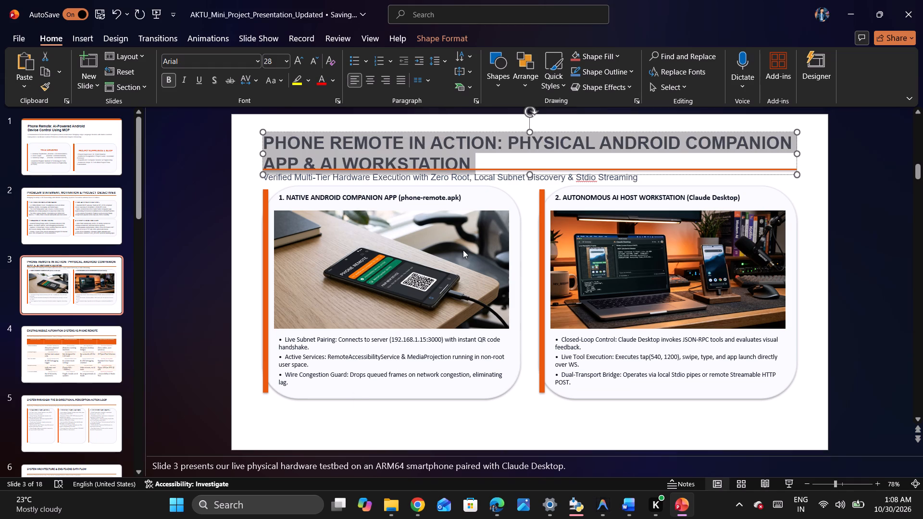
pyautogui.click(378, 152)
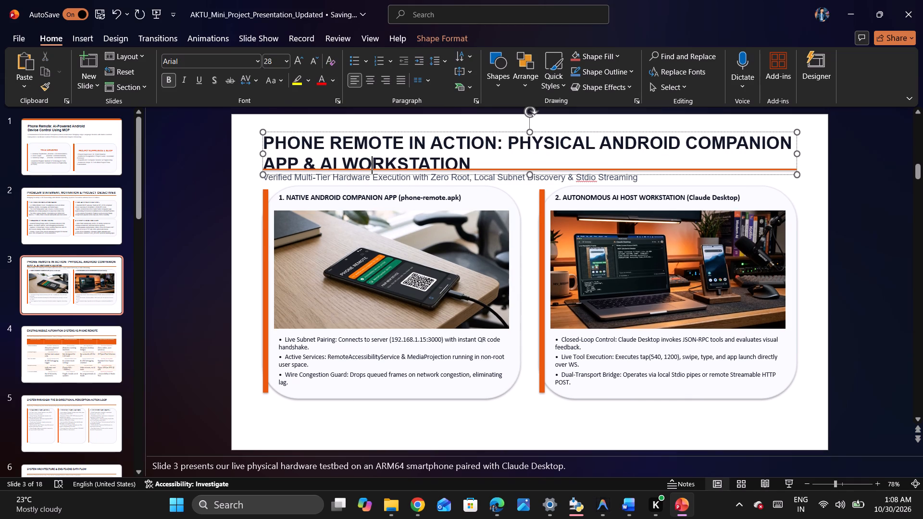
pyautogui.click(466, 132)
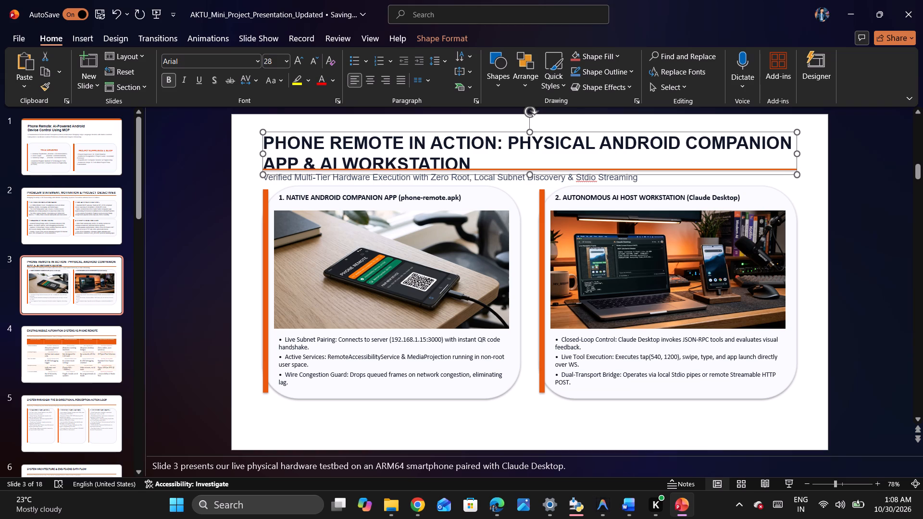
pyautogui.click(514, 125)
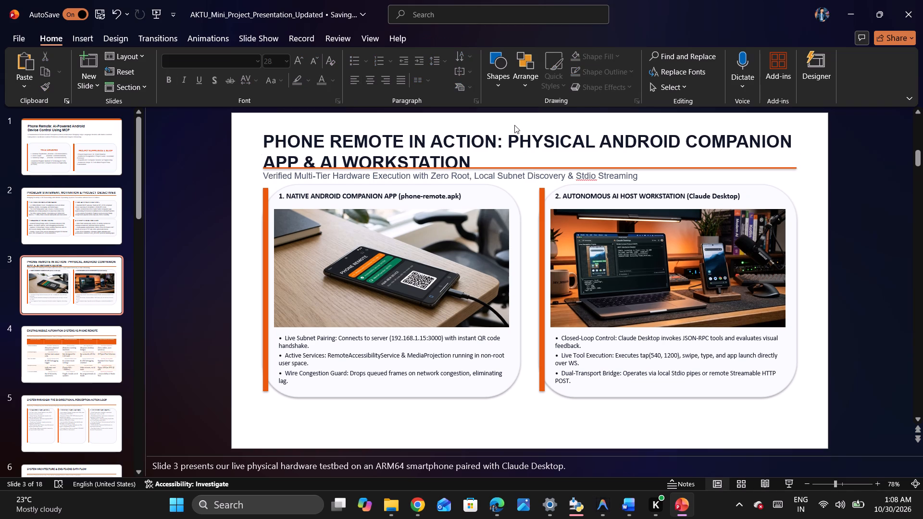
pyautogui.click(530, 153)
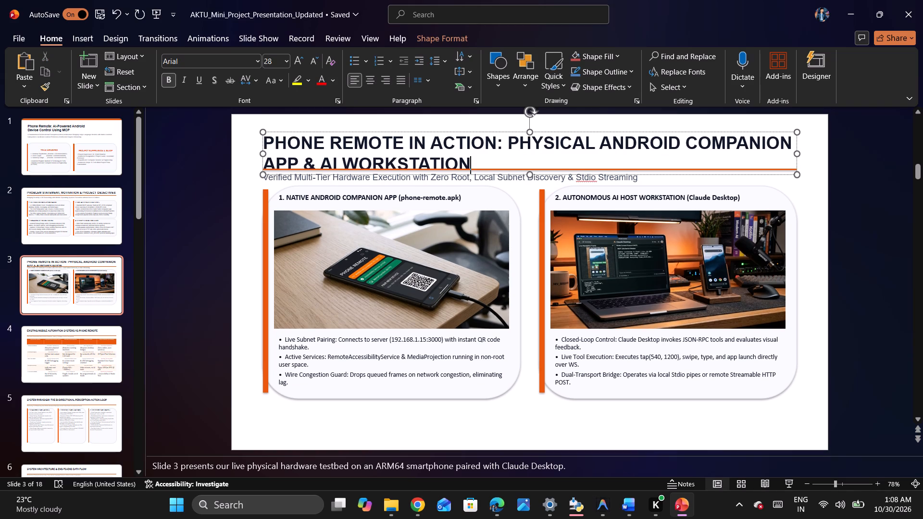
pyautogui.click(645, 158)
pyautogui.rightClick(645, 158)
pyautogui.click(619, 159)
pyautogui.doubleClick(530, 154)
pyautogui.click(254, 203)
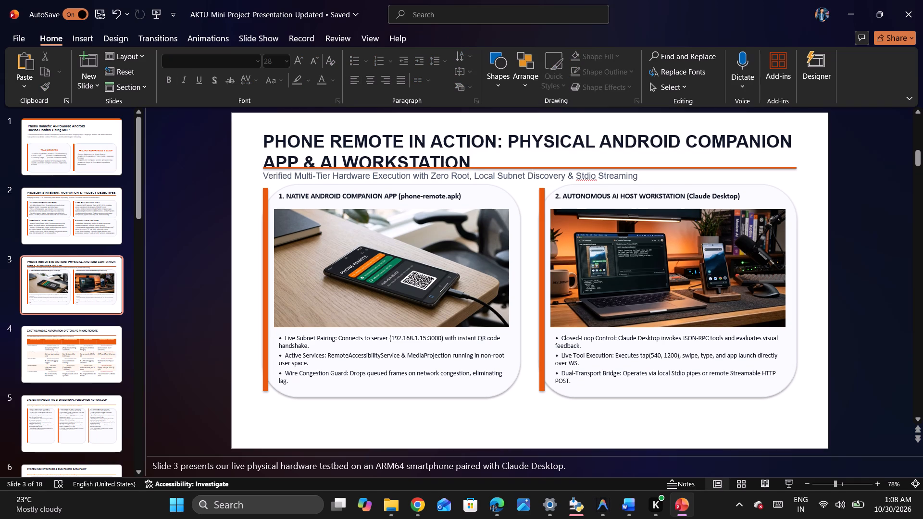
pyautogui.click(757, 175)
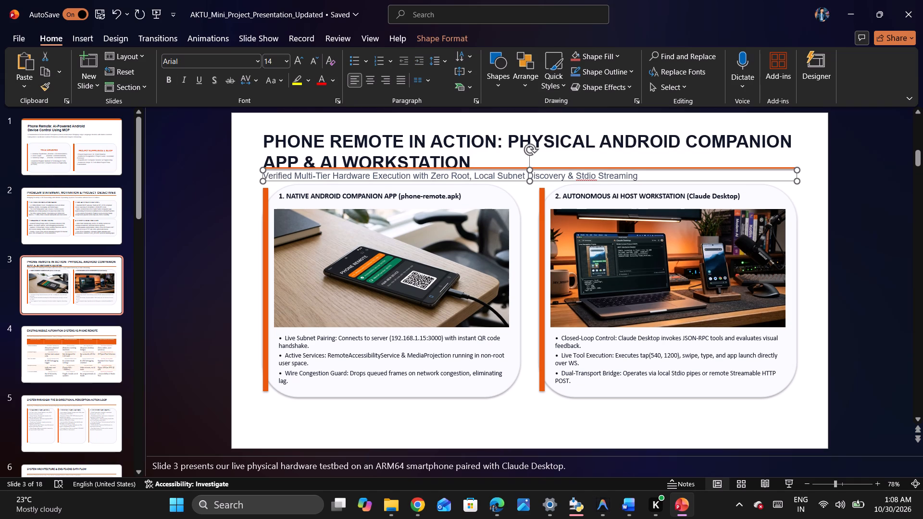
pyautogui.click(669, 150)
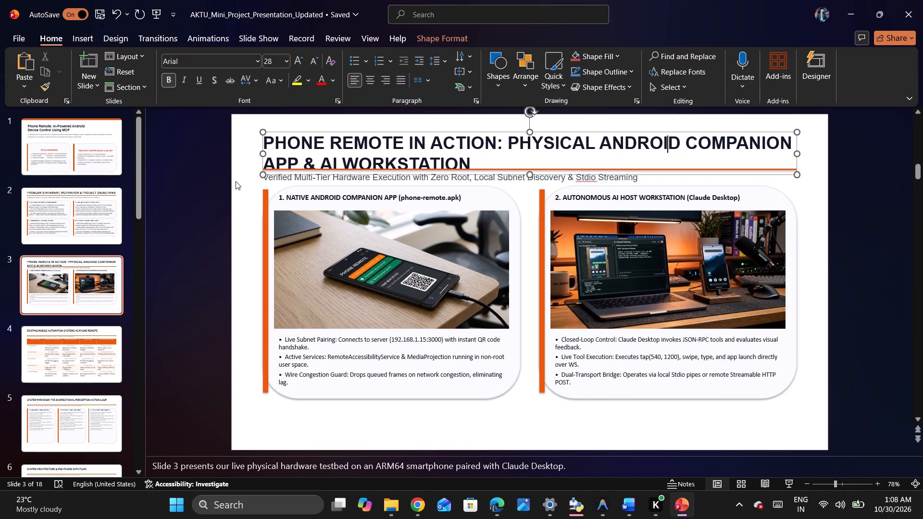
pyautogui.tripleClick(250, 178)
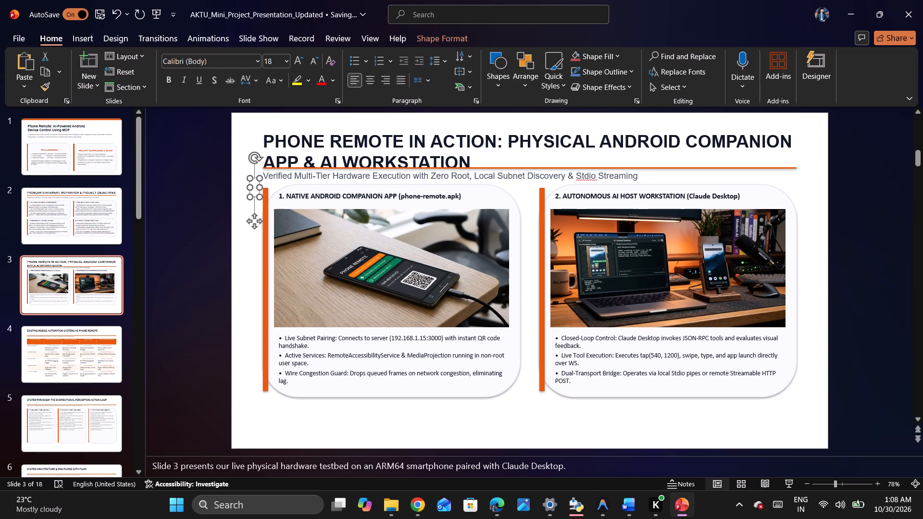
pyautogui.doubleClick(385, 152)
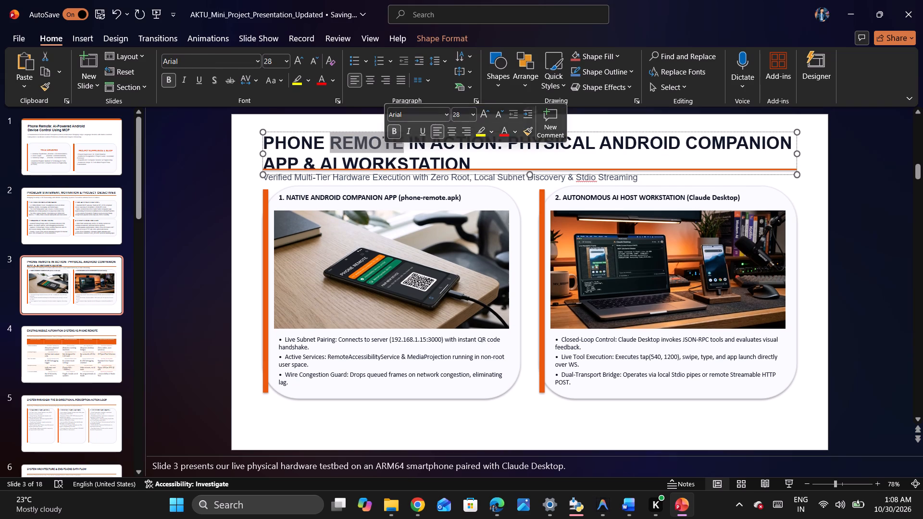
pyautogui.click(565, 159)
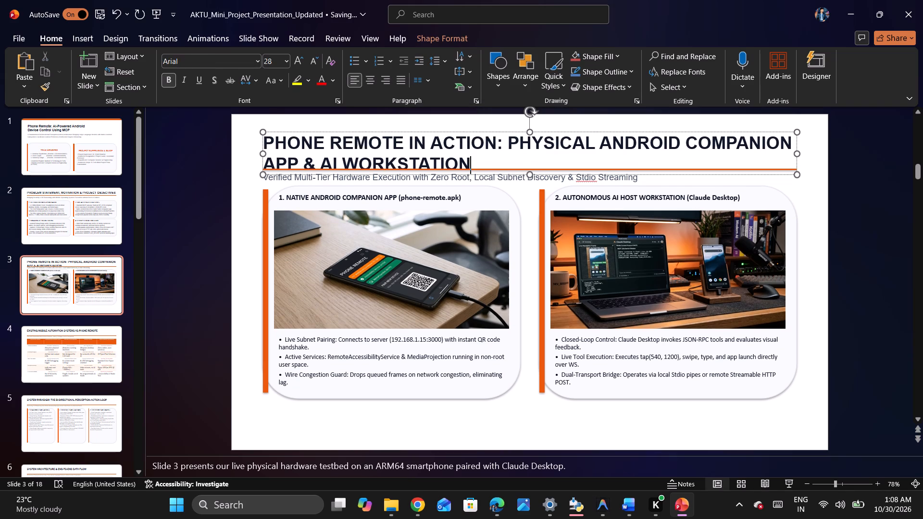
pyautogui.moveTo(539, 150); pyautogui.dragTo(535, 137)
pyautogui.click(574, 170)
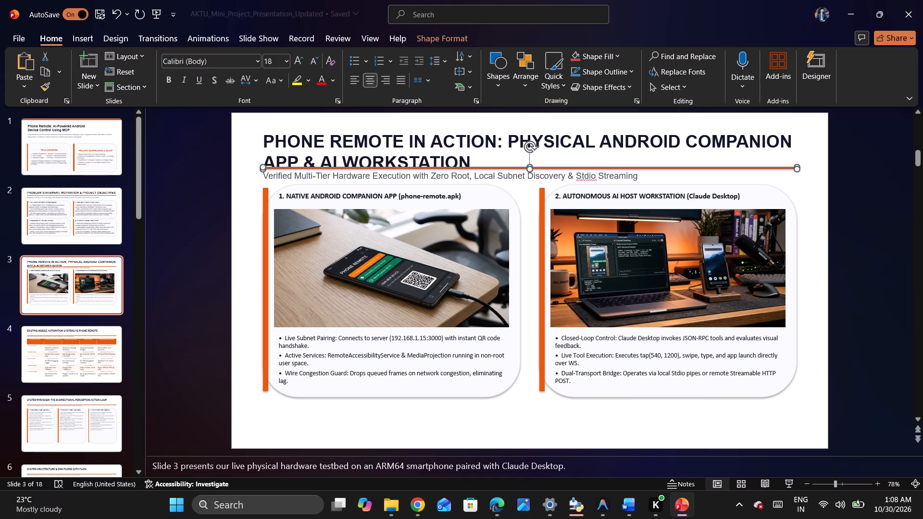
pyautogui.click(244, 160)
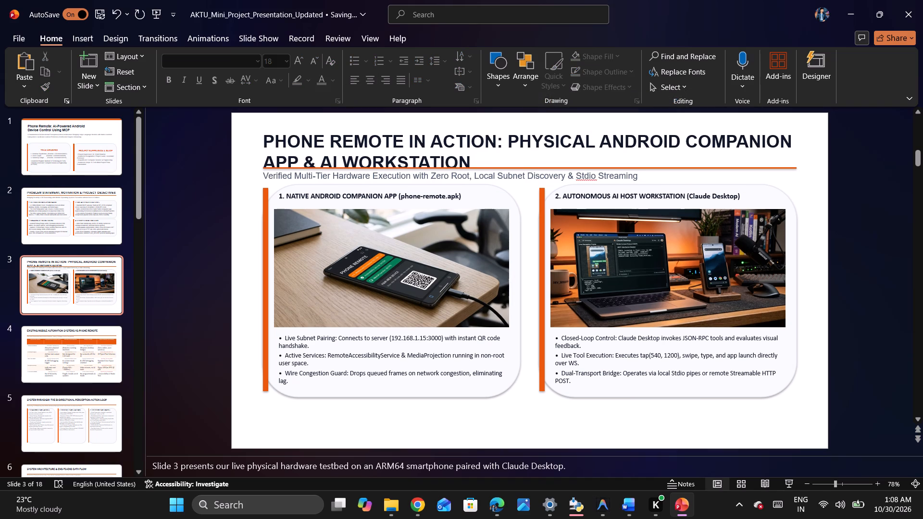
# Move the slide 3 title box up slightly so its second line sits above the orange divider line.
pyautogui.click(527, 161)
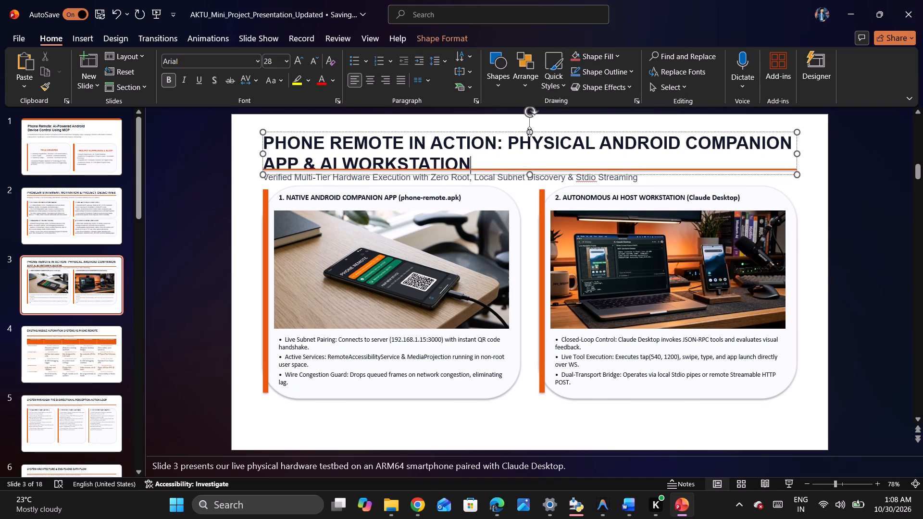
pyautogui.moveTo(529, 132); pyautogui.dragTo(528, 125)
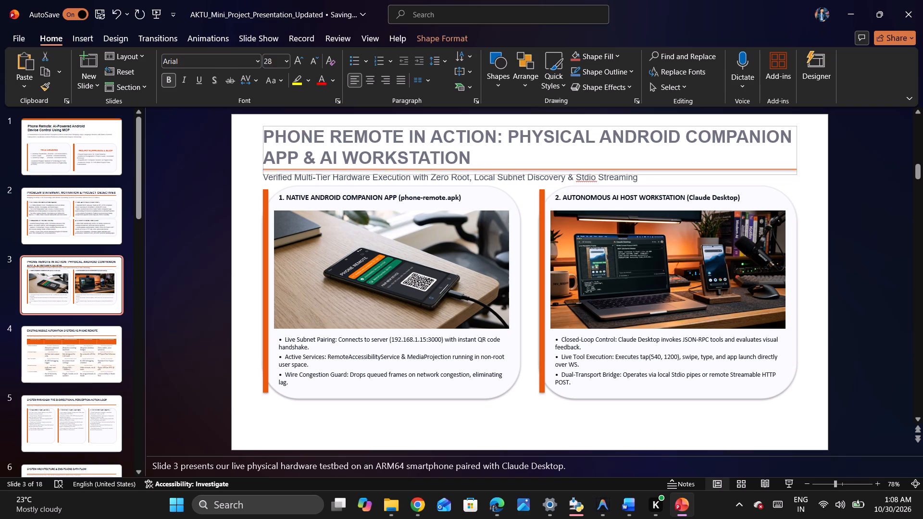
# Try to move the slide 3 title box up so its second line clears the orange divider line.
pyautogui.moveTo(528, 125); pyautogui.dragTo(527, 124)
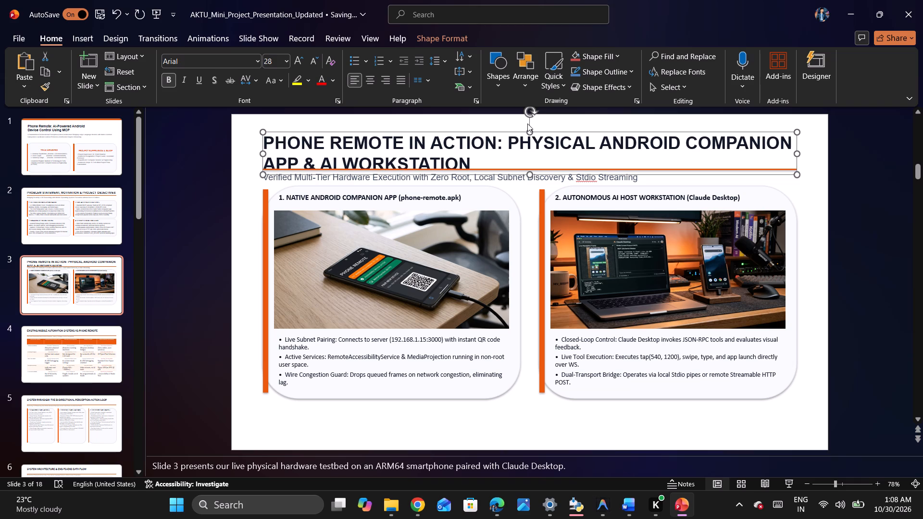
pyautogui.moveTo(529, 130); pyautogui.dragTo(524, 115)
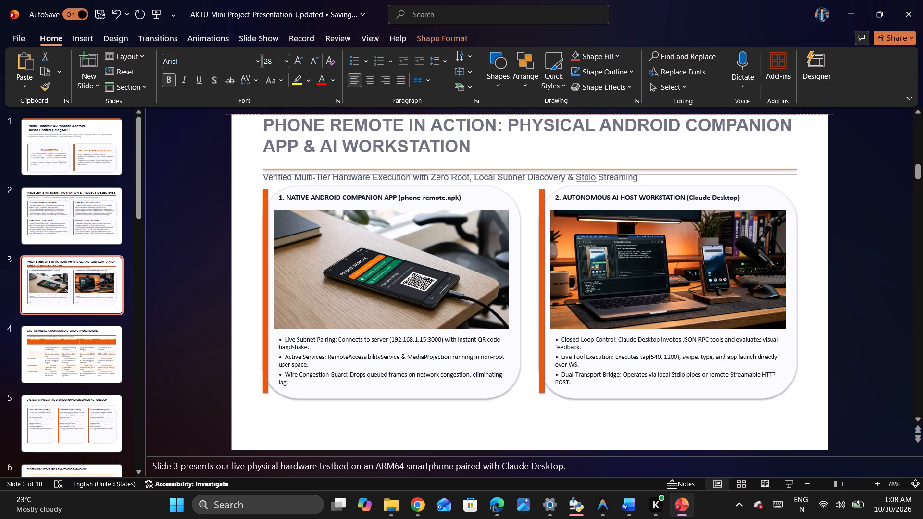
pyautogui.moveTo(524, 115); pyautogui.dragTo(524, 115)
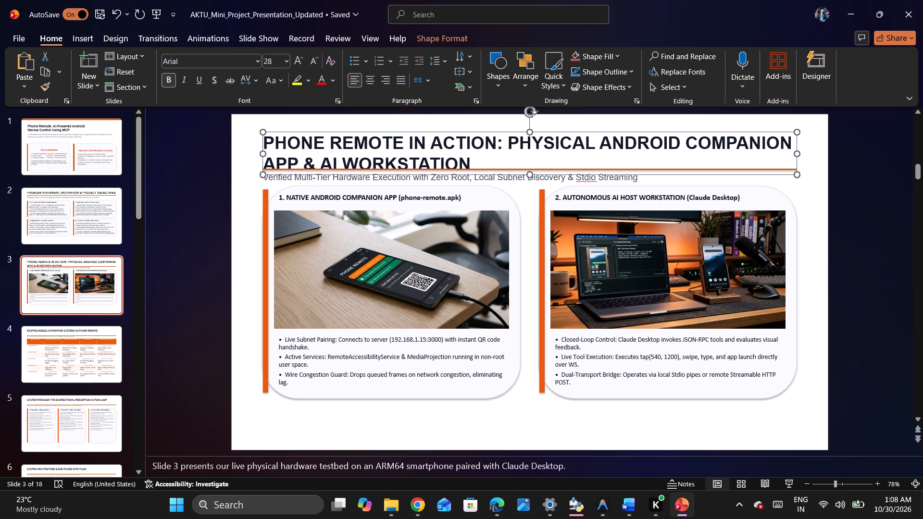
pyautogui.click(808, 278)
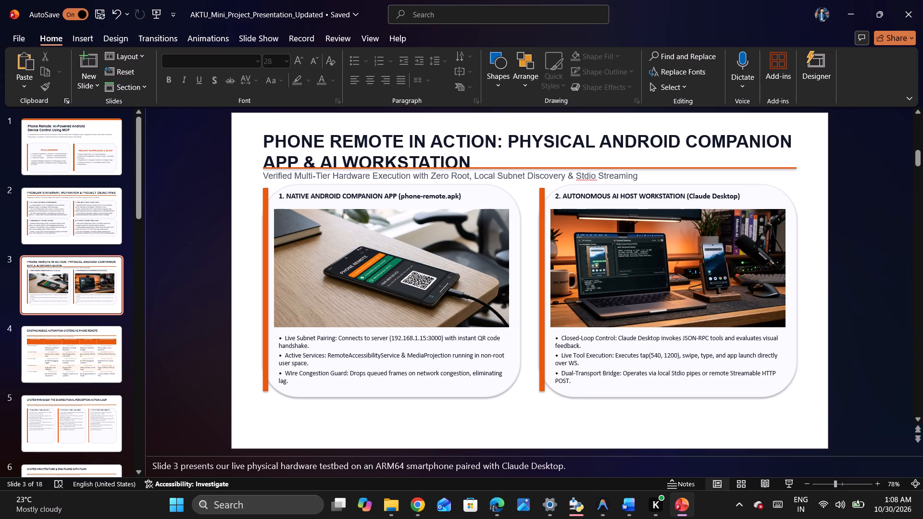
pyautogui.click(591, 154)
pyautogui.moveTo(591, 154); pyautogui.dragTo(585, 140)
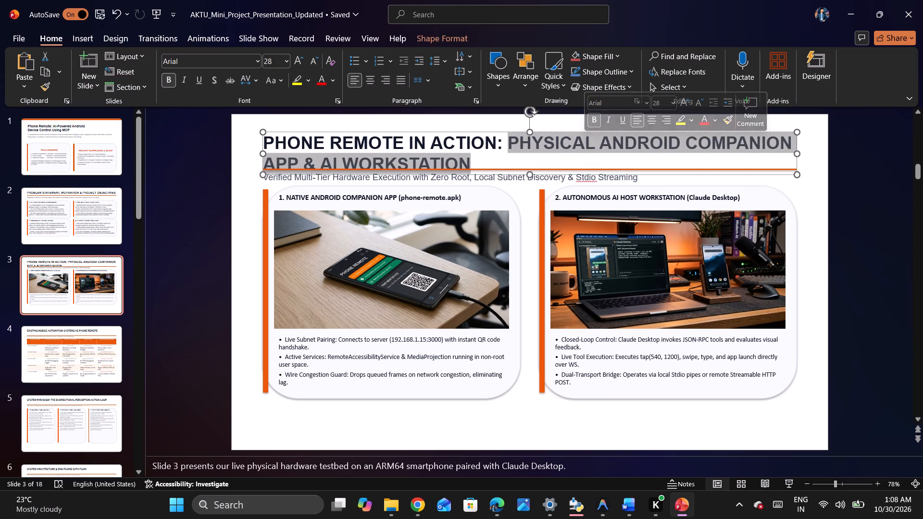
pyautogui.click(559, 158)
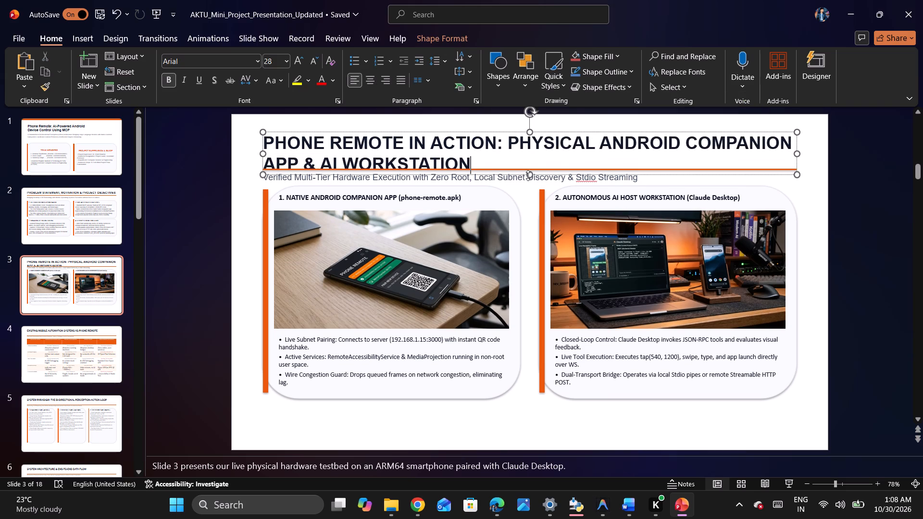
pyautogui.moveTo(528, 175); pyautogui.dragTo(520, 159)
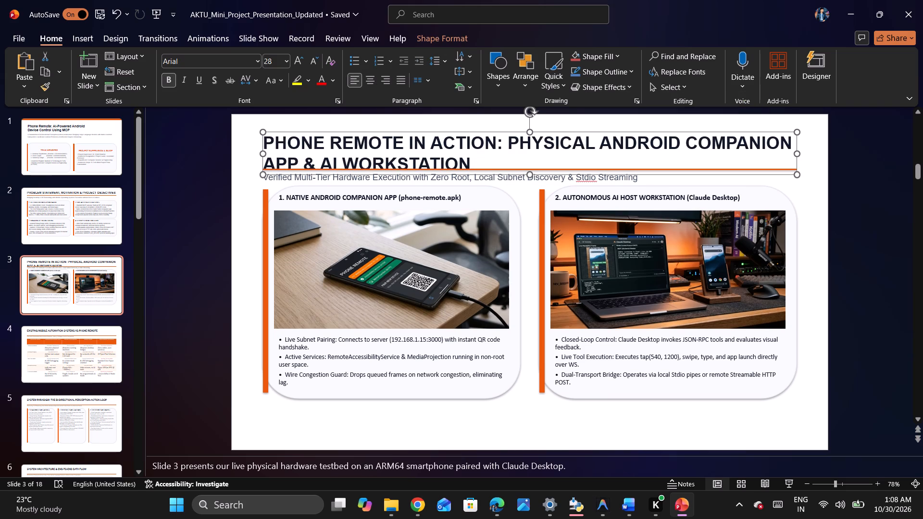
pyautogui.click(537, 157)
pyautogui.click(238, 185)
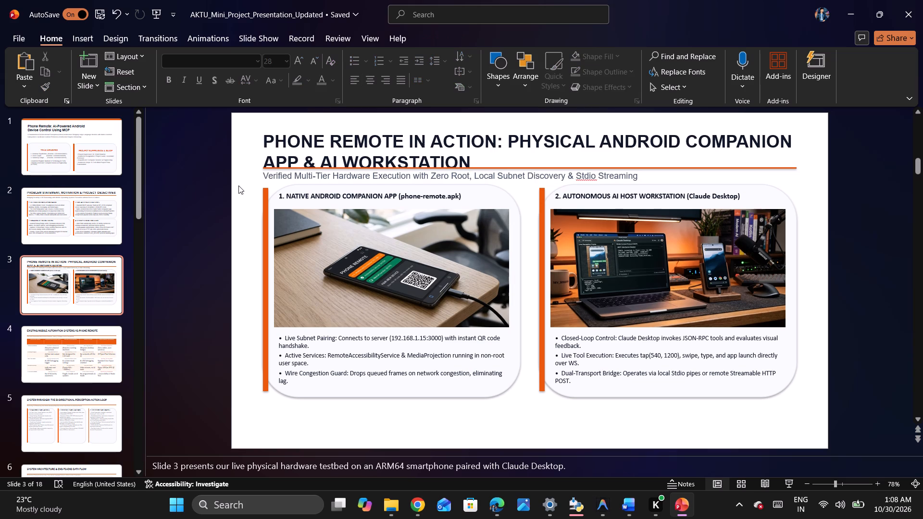
# Set the whole slide 3 title "PHONE REMOTE IN ACTION: PHYSICAL ANDROID COMPANION APP & AI WORKSTATION" to font size 24.
pyautogui.rightClick(373, 153)
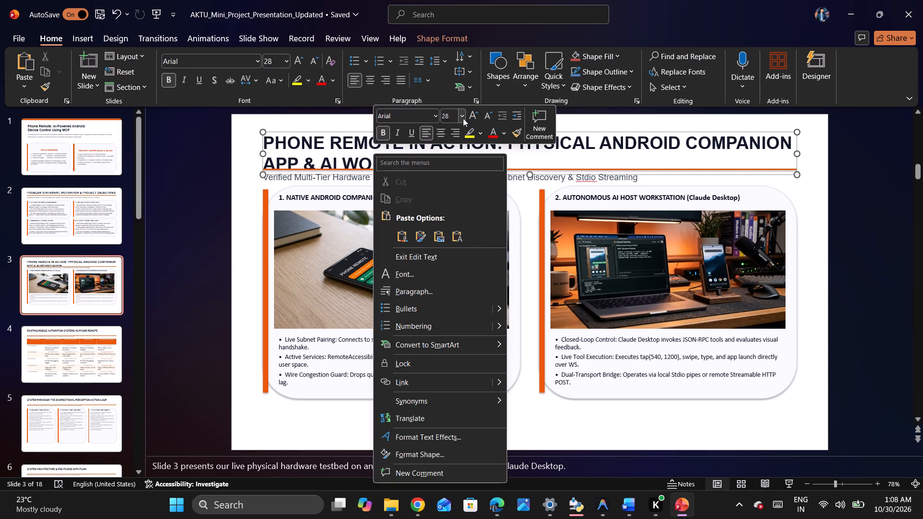
pyautogui.click(463, 118)
pyautogui.click(380, 153)
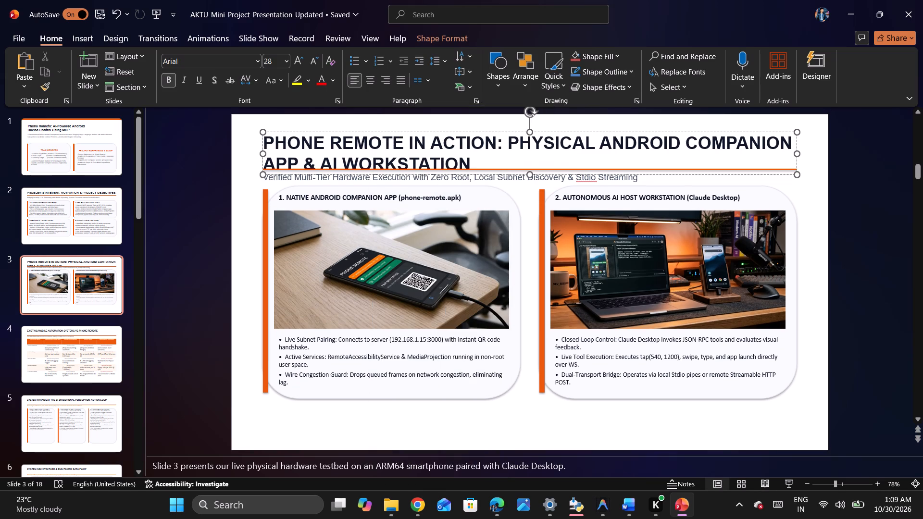
pyautogui.hotkey('ctrl', 'a')
pyautogui.rightClick(380, 153)
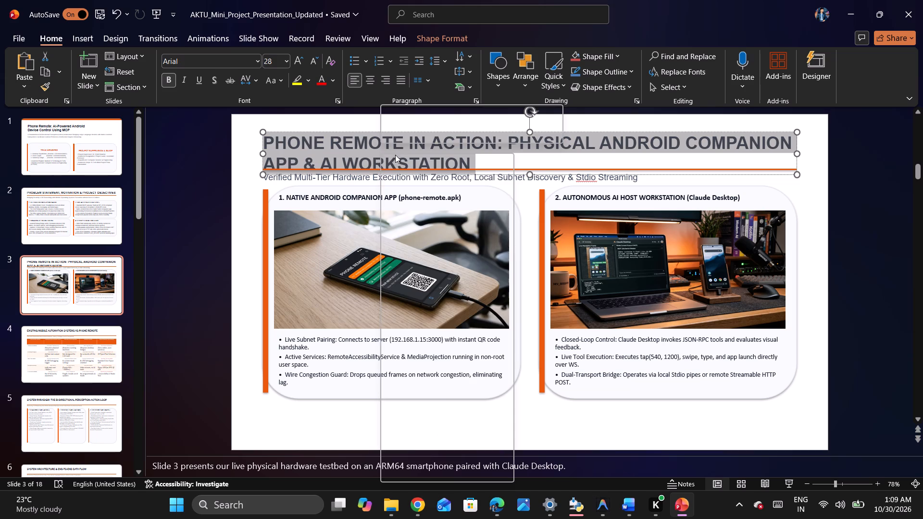
pyautogui.click(467, 116)
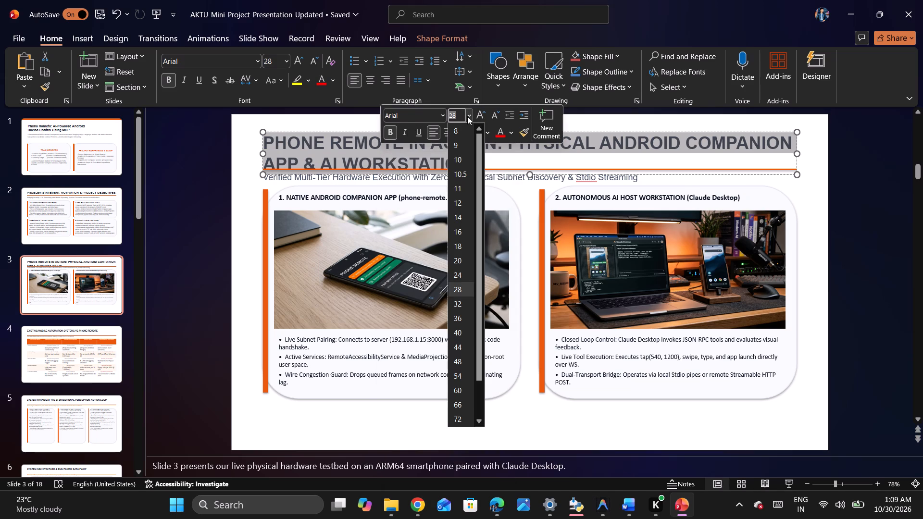
pyautogui.click(460, 277)
pyautogui.click(235, 195)
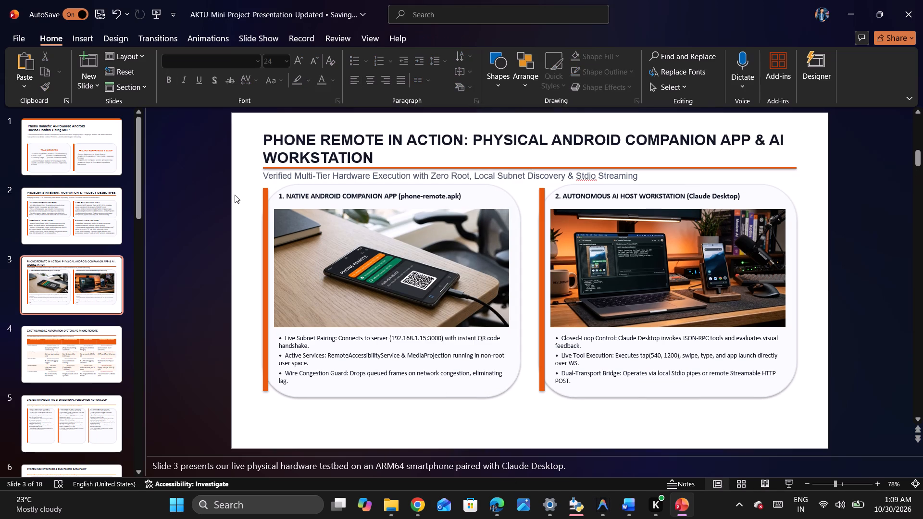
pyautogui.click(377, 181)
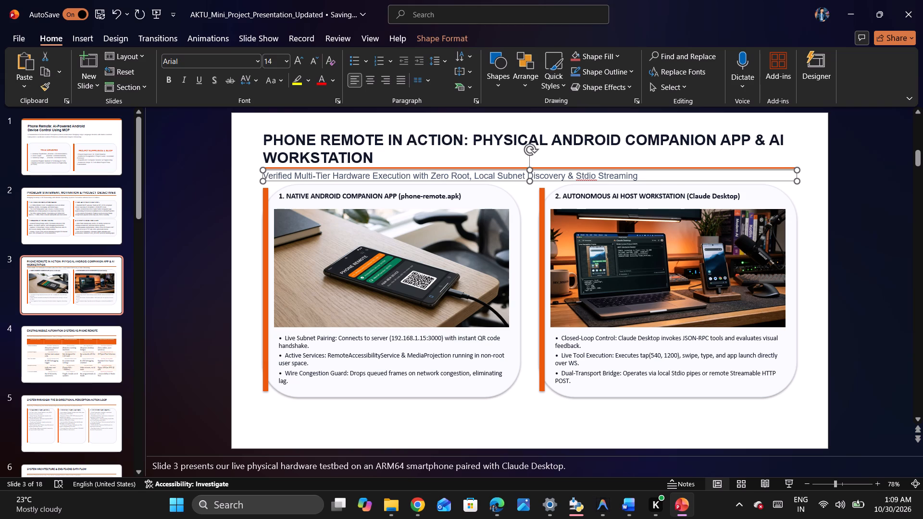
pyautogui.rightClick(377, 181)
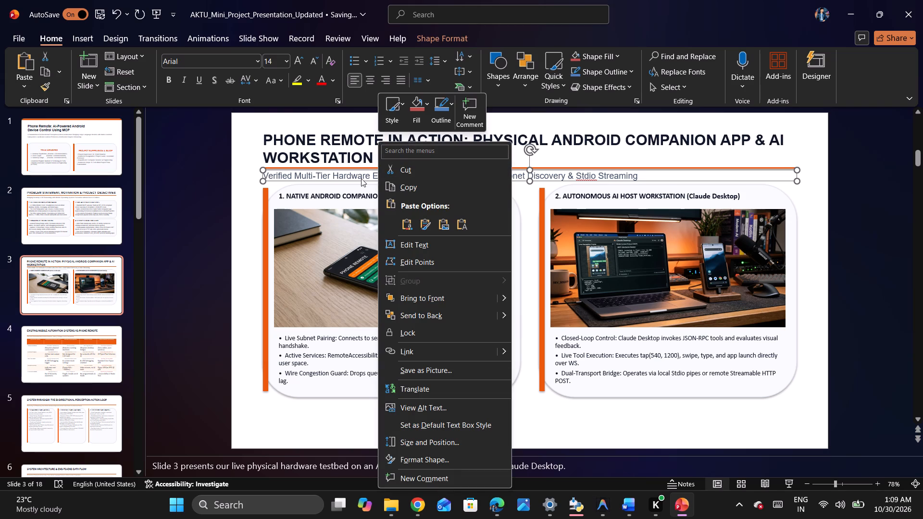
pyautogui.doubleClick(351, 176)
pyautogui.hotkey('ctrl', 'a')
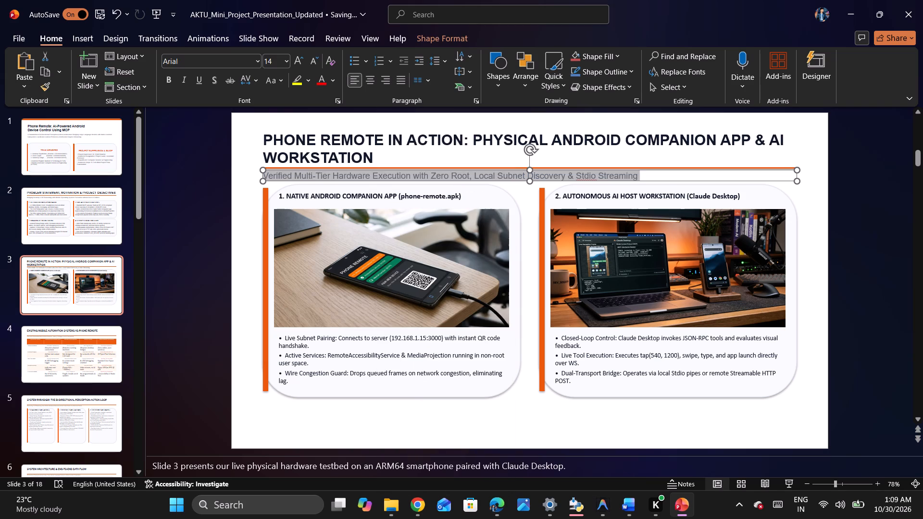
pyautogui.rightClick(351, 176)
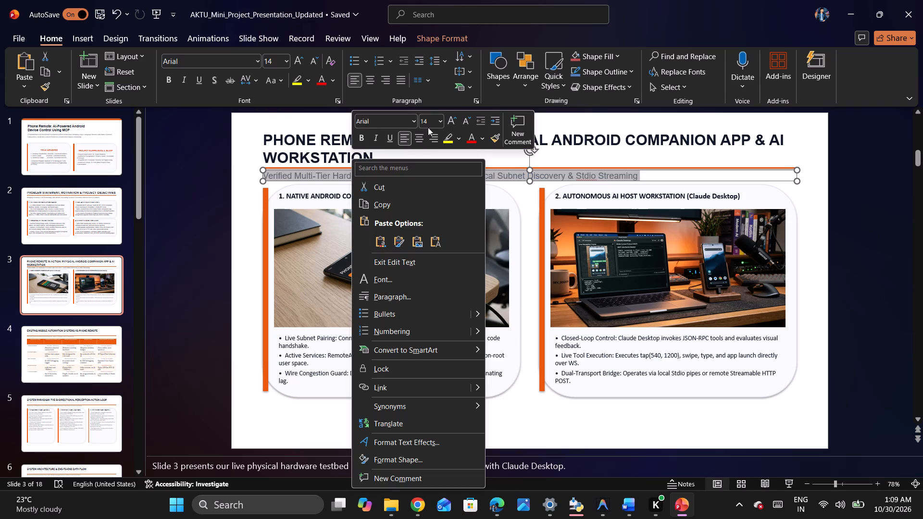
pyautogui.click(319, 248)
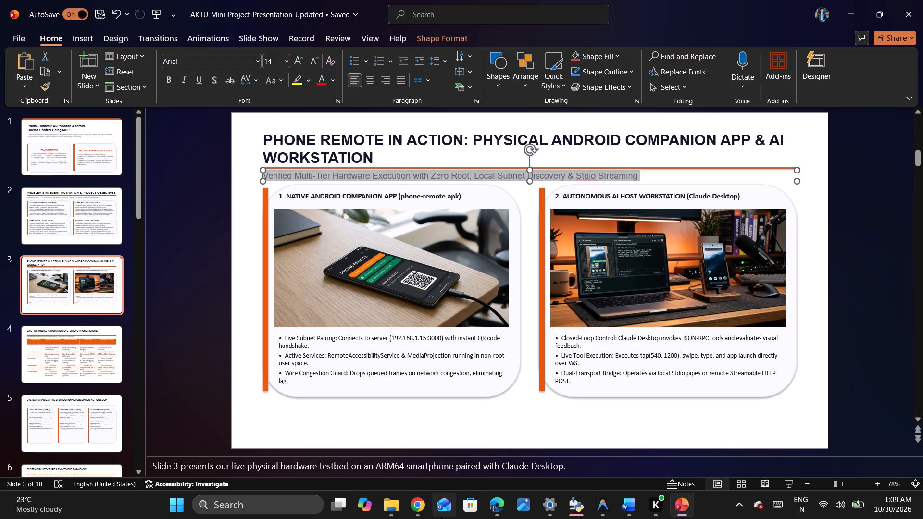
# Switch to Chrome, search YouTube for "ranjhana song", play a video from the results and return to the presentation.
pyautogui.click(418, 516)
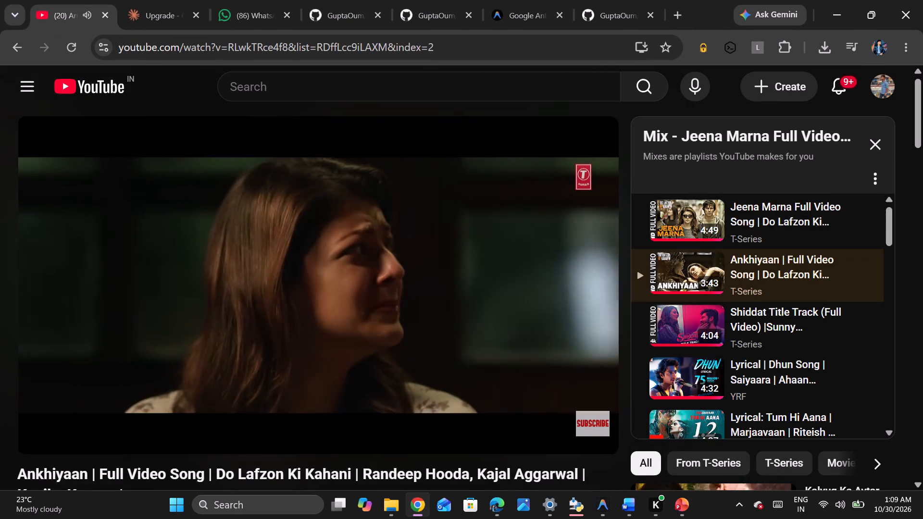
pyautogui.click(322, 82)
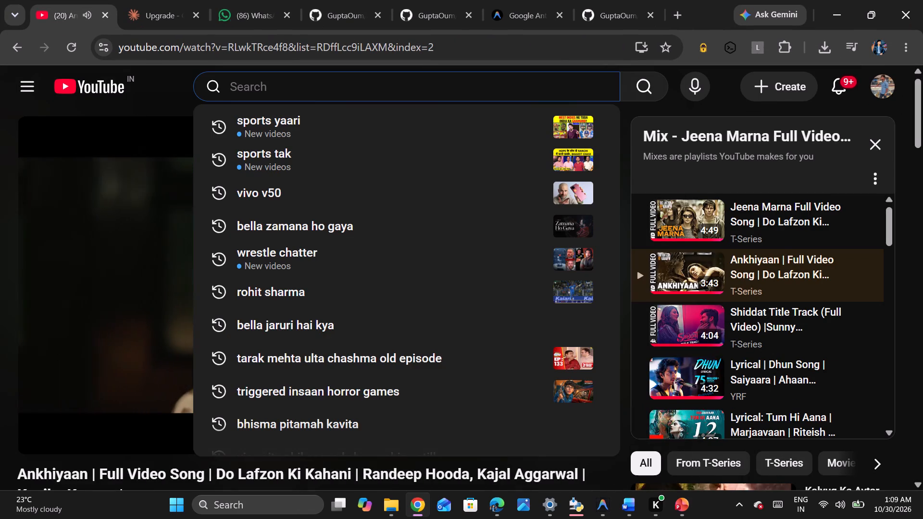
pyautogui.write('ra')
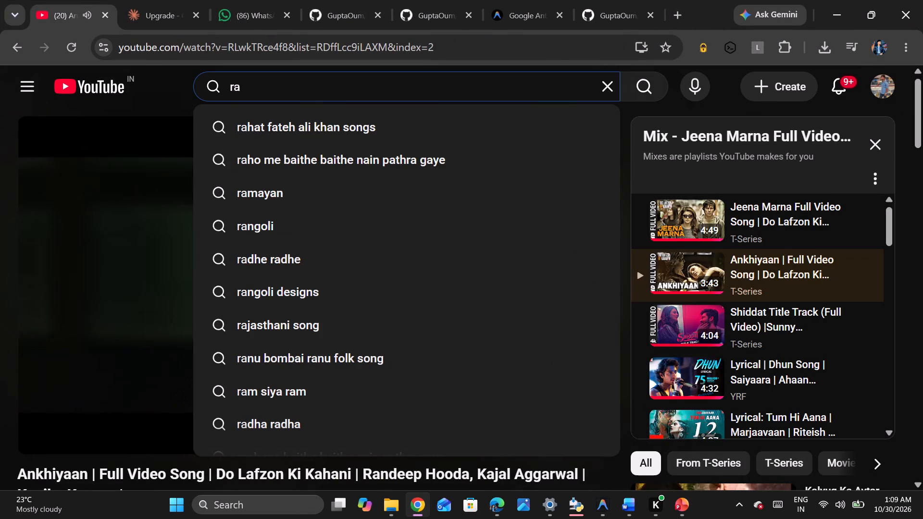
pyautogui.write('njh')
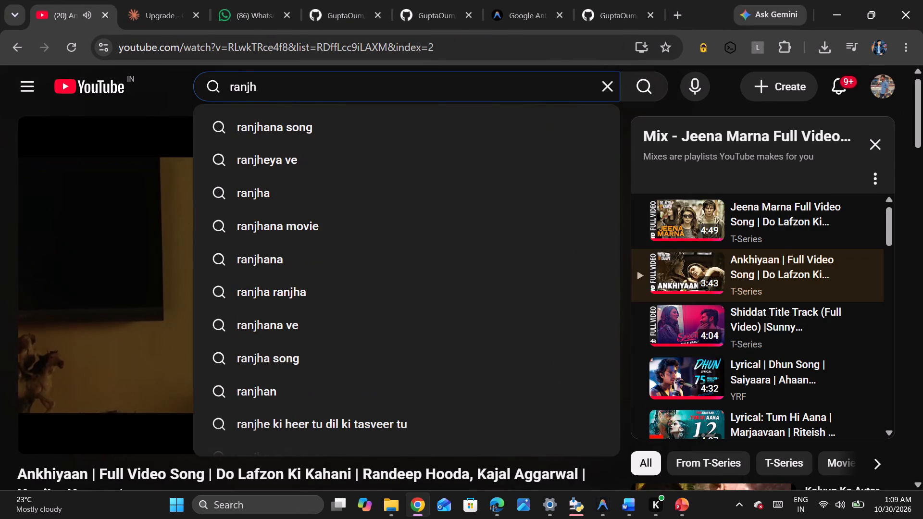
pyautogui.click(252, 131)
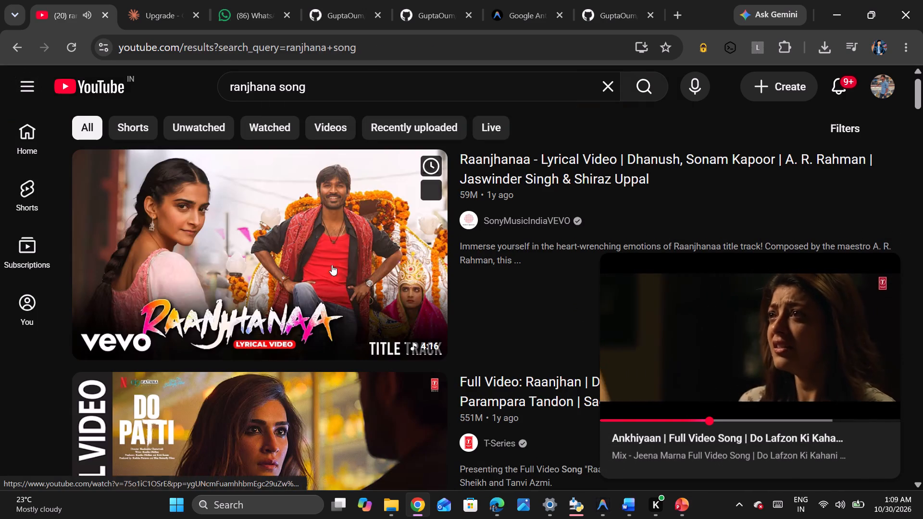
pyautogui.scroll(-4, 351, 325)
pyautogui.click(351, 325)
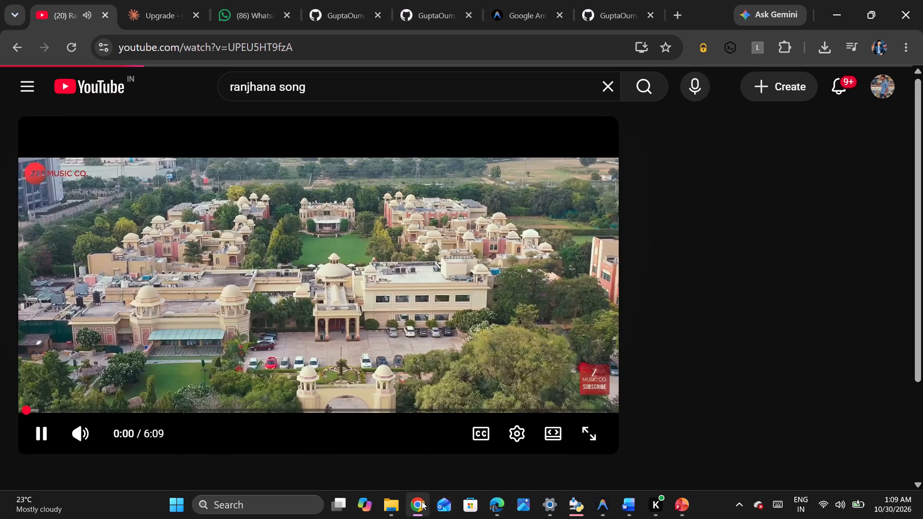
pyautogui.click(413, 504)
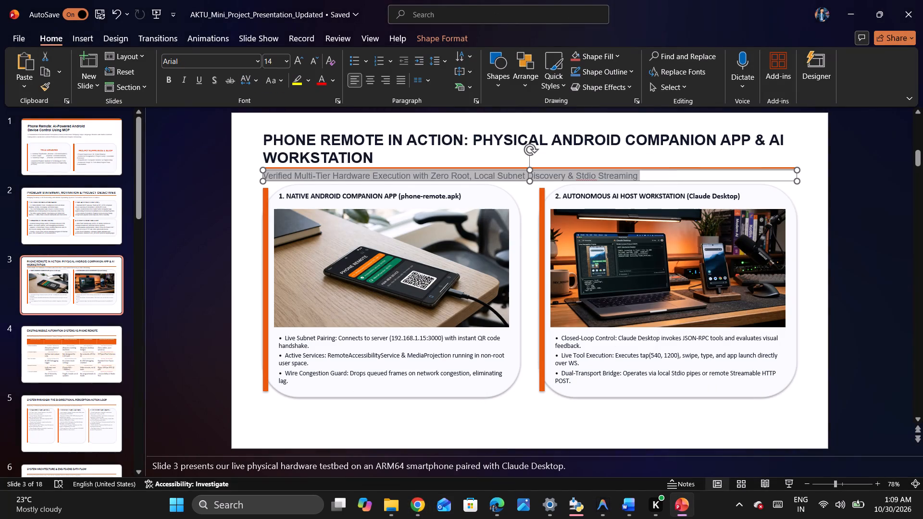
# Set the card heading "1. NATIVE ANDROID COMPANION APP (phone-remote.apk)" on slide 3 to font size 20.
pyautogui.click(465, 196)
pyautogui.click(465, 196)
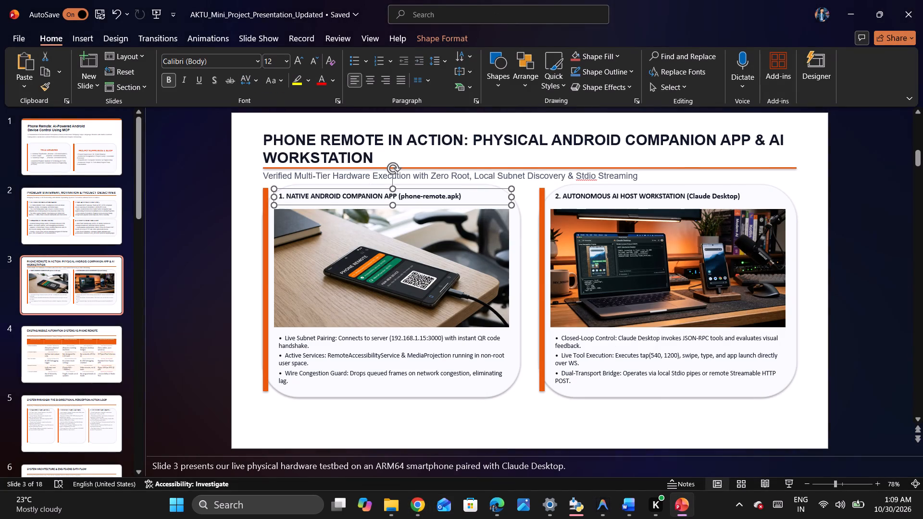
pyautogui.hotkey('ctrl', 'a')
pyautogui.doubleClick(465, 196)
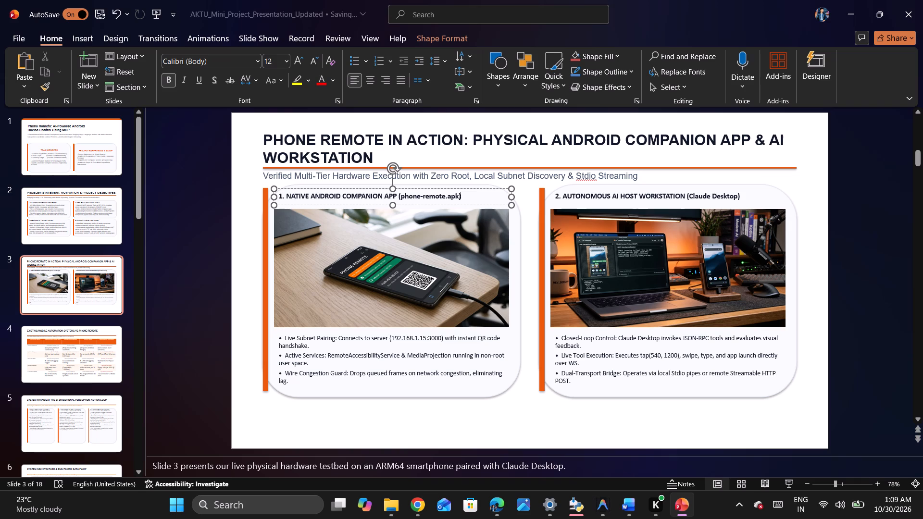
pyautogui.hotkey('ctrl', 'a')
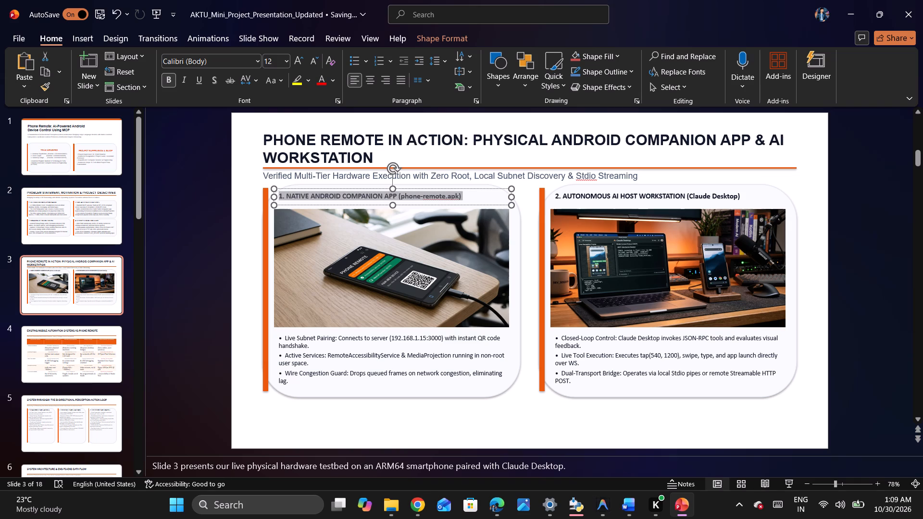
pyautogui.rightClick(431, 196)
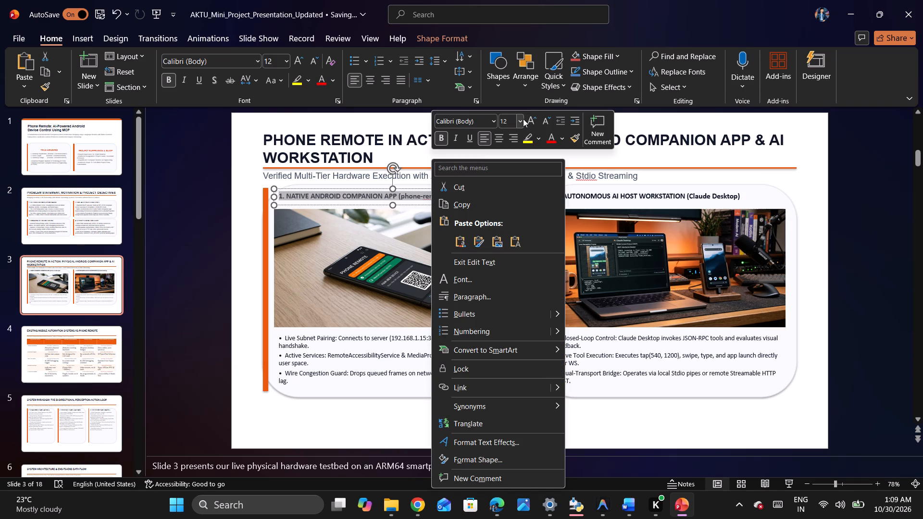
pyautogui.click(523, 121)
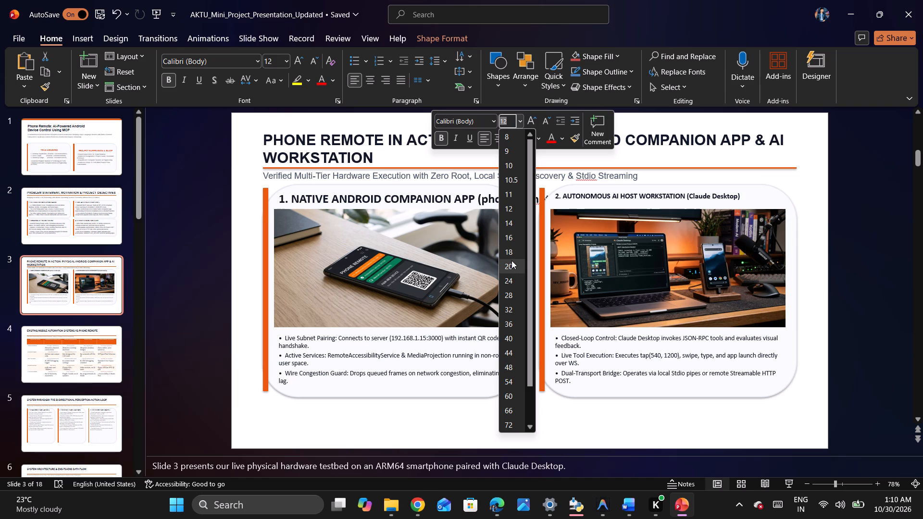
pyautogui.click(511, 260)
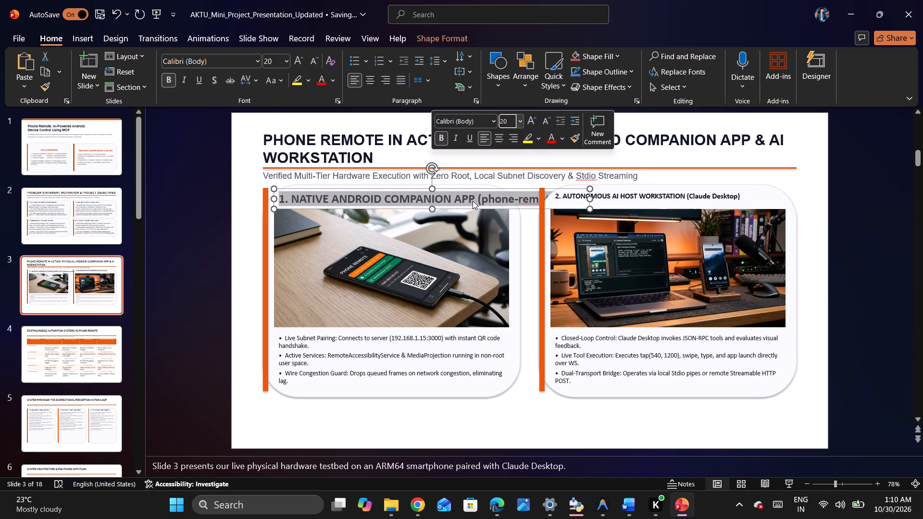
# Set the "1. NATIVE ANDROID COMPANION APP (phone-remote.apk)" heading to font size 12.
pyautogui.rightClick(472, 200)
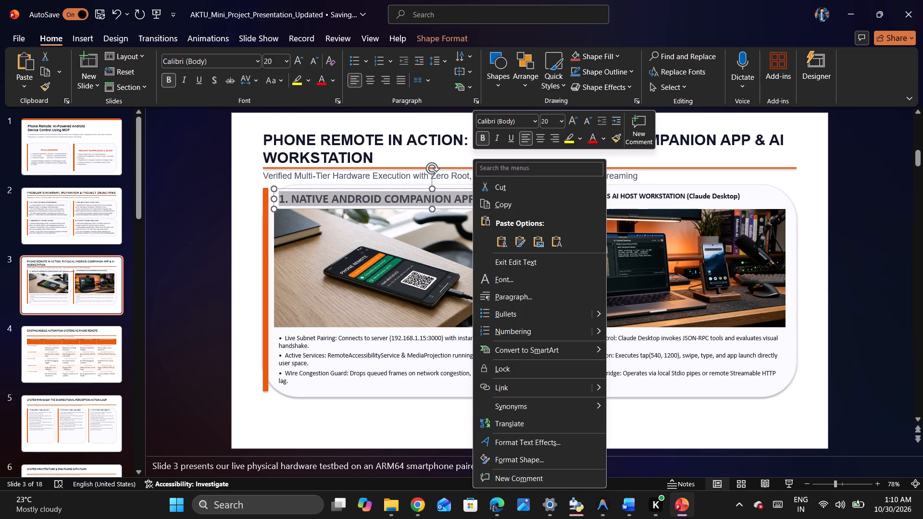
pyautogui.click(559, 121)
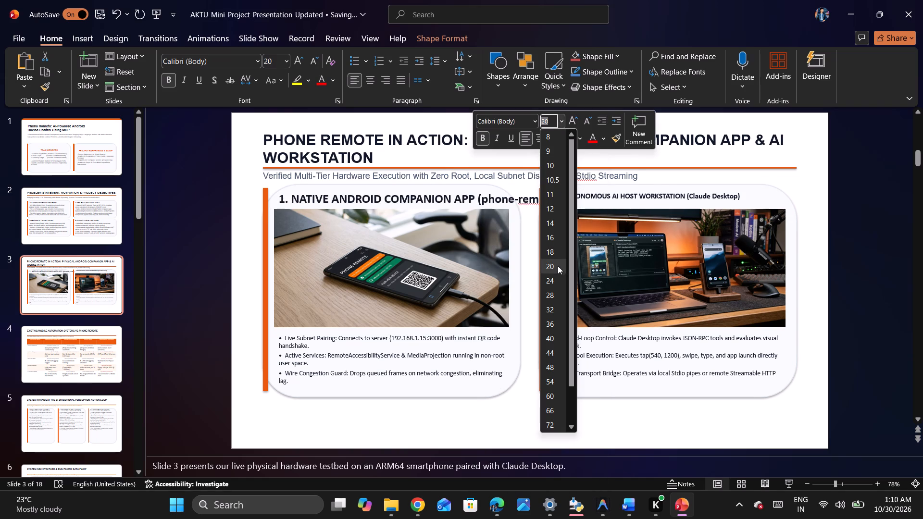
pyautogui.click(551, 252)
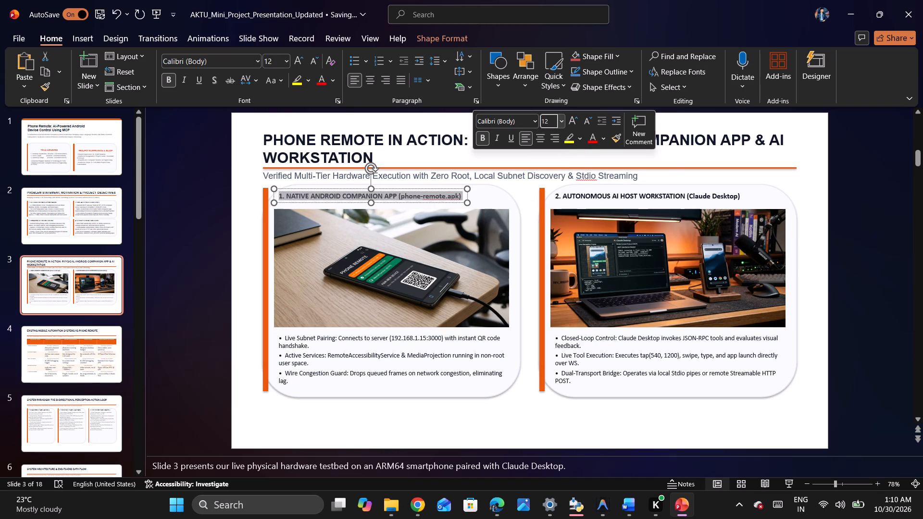
# Set the whole "2. AUTONOMOUS AI HOST WORKSTATION (Claude Desktop)" card heading on slide 3 to font size 12.
pyautogui.click(642, 199)
pyautogui.rightClick(642, 199)
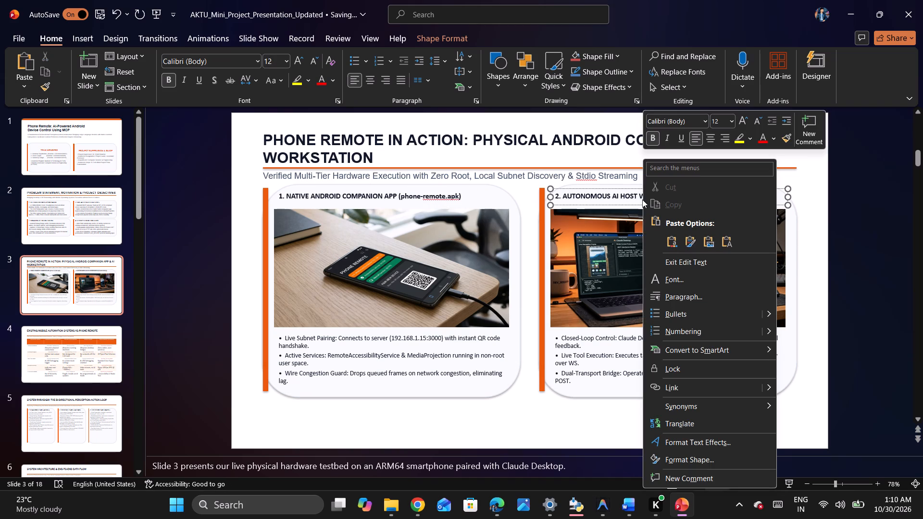
pyautogui.click(627, 197)
pyautogui.click(627, 197)
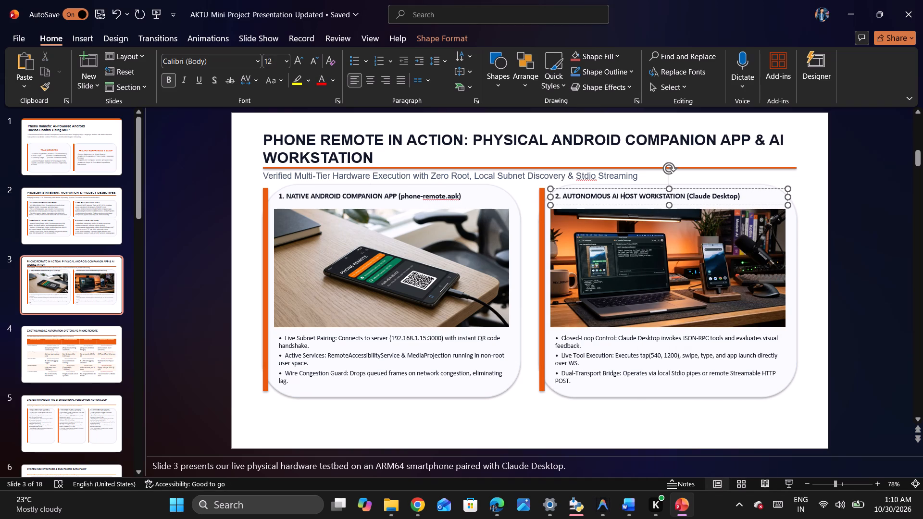
pyautogui.hotkey('ctrl', 'a')
pyautogui.rightClick(627, 197)
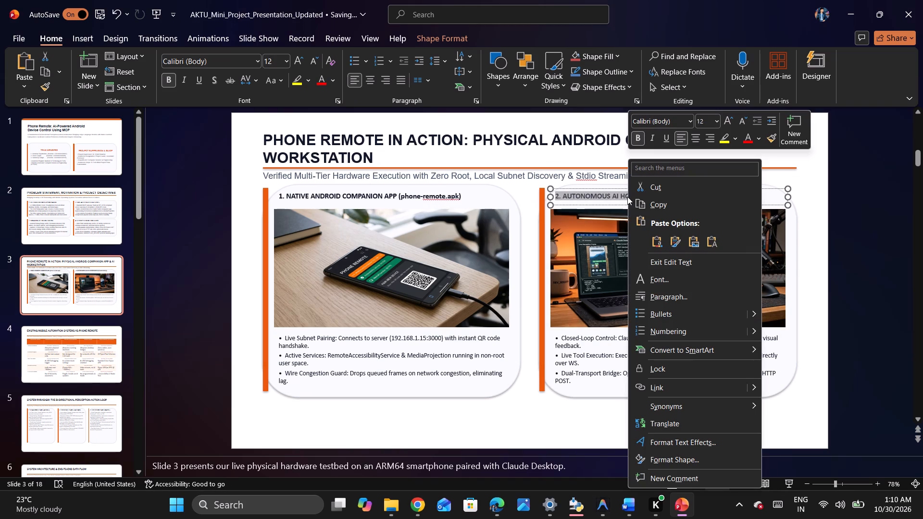
pyautogui.click(712, 116)
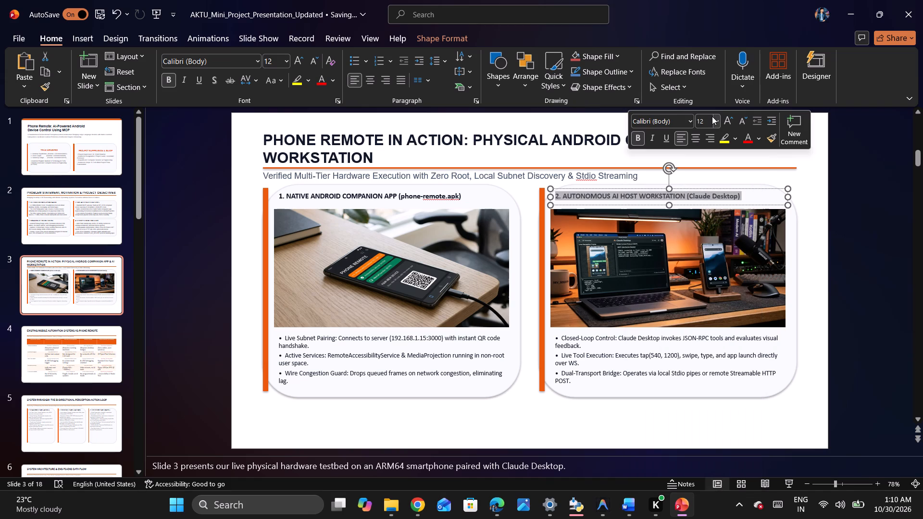
pyautogui.click(716, 120)
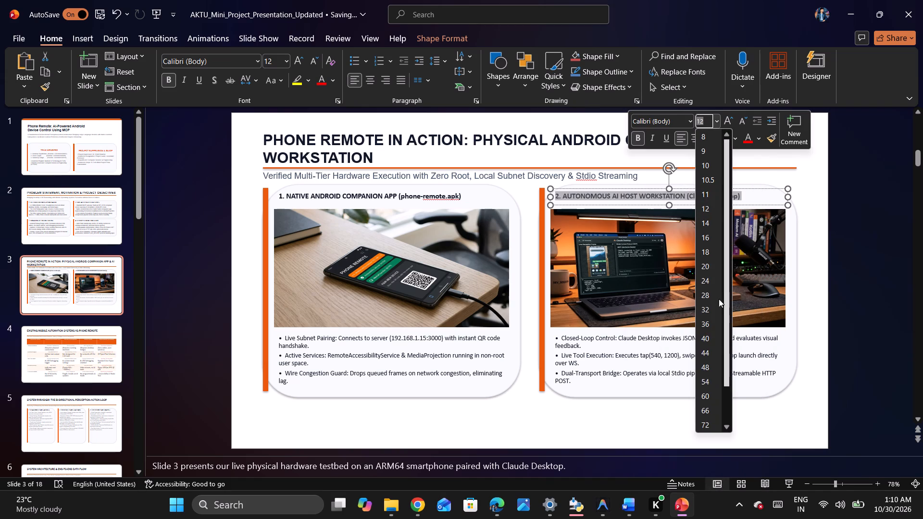
pyautogui.click(705, 255)
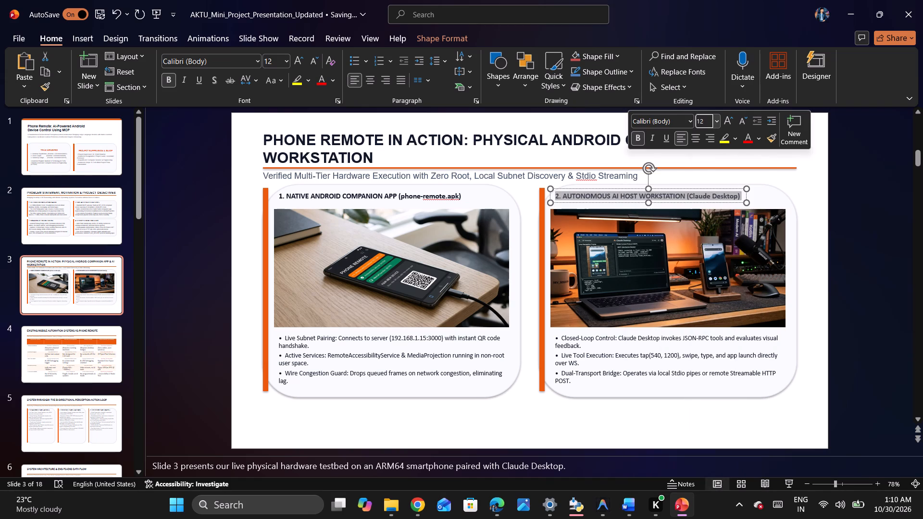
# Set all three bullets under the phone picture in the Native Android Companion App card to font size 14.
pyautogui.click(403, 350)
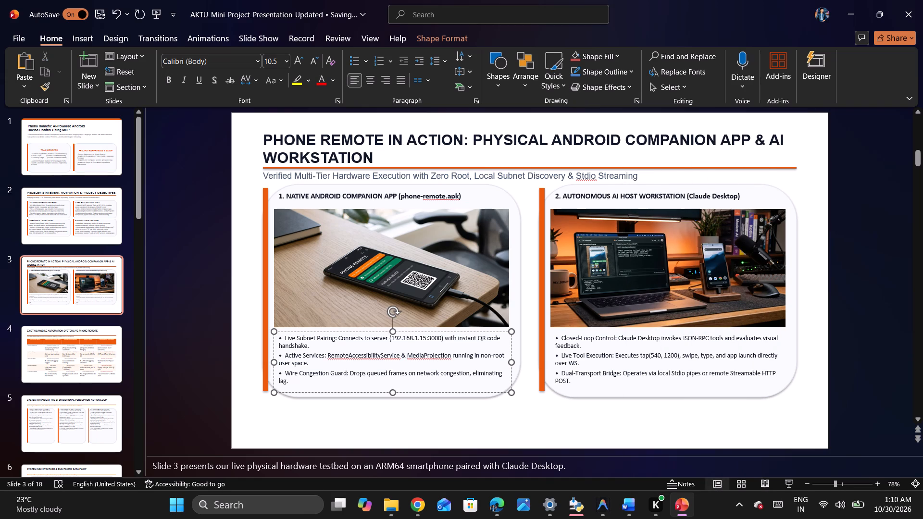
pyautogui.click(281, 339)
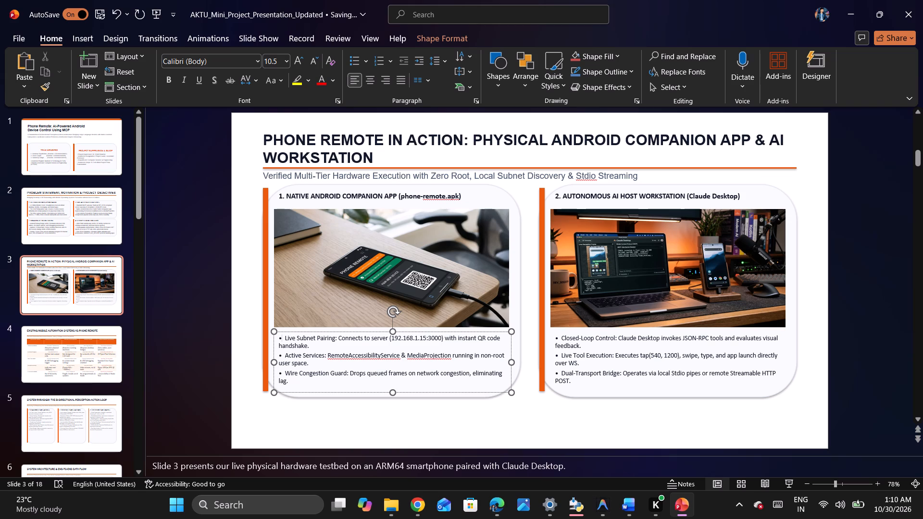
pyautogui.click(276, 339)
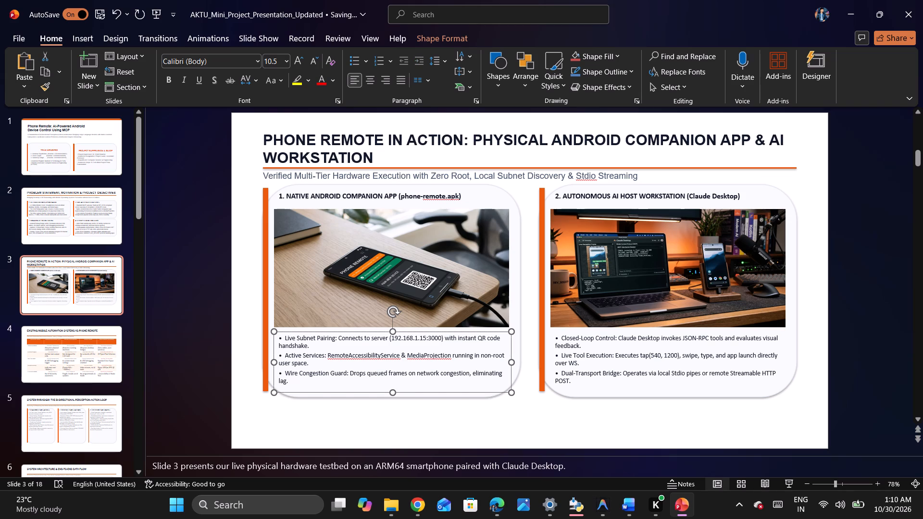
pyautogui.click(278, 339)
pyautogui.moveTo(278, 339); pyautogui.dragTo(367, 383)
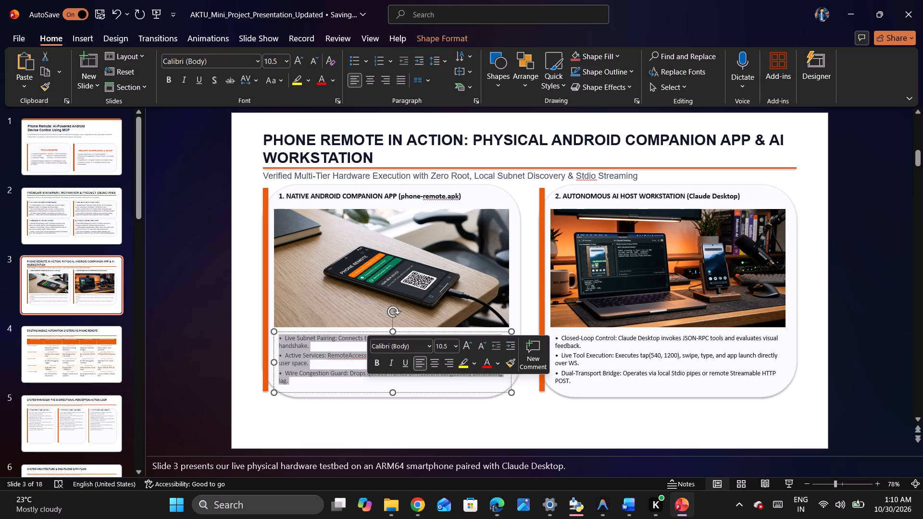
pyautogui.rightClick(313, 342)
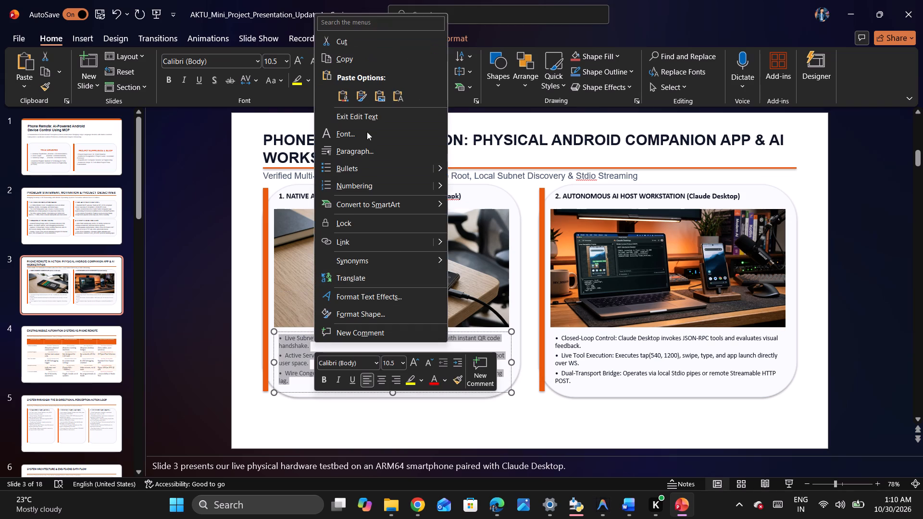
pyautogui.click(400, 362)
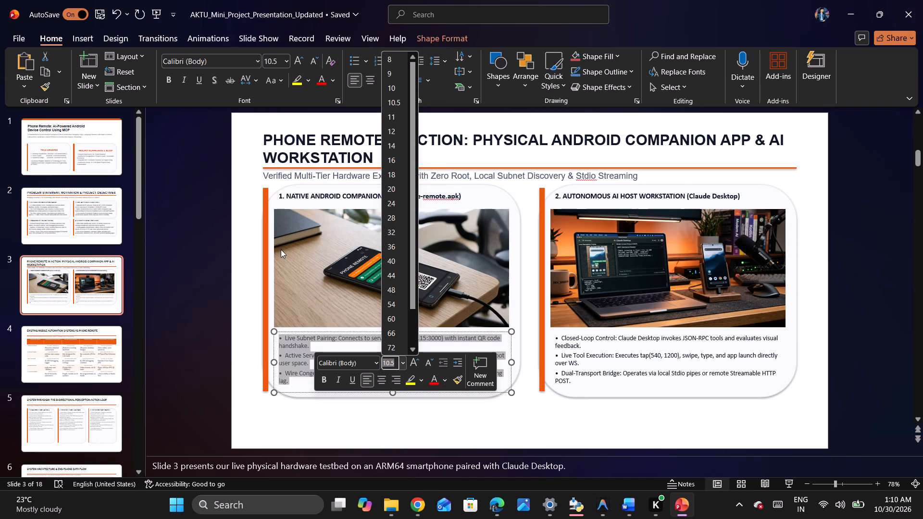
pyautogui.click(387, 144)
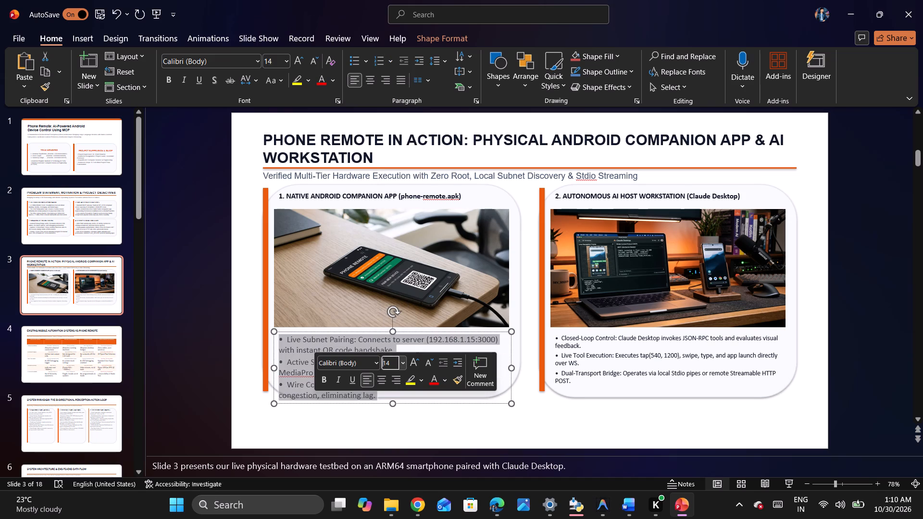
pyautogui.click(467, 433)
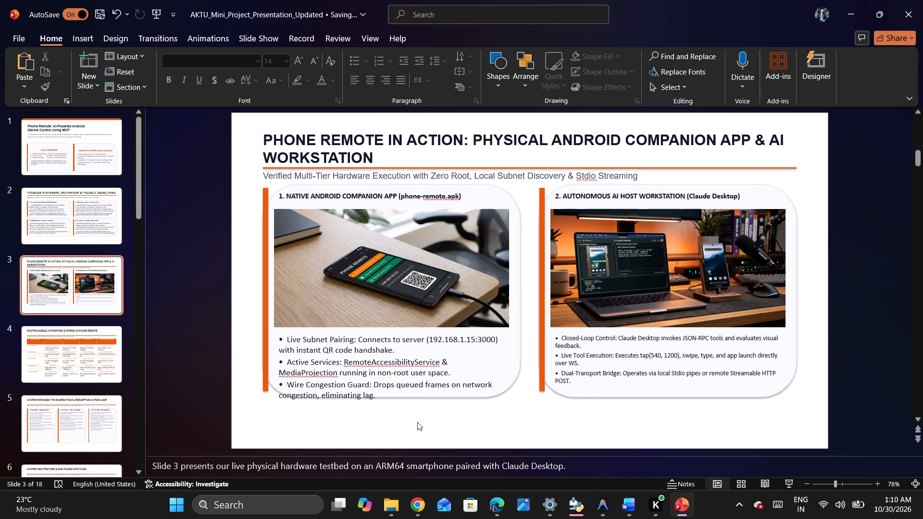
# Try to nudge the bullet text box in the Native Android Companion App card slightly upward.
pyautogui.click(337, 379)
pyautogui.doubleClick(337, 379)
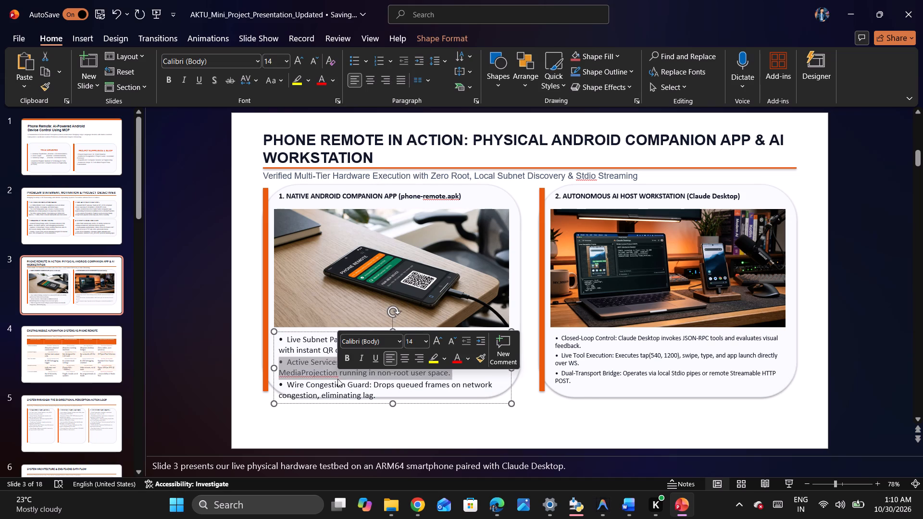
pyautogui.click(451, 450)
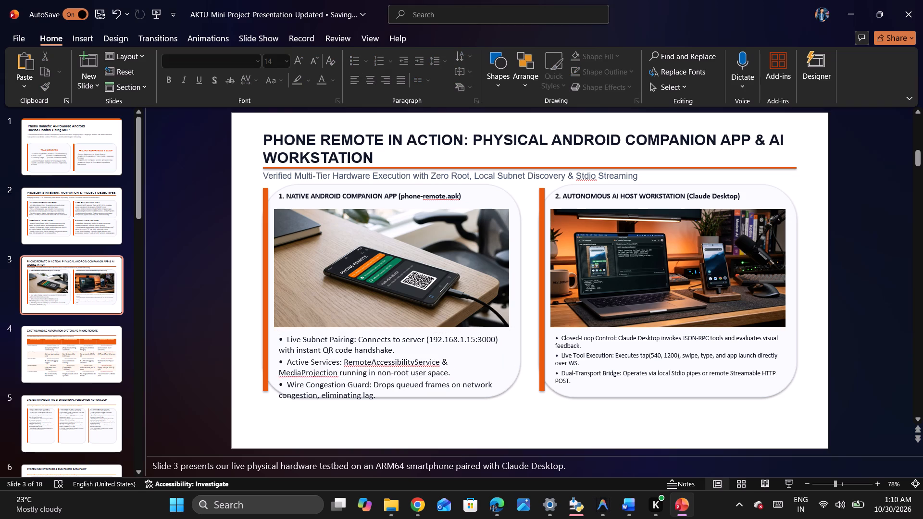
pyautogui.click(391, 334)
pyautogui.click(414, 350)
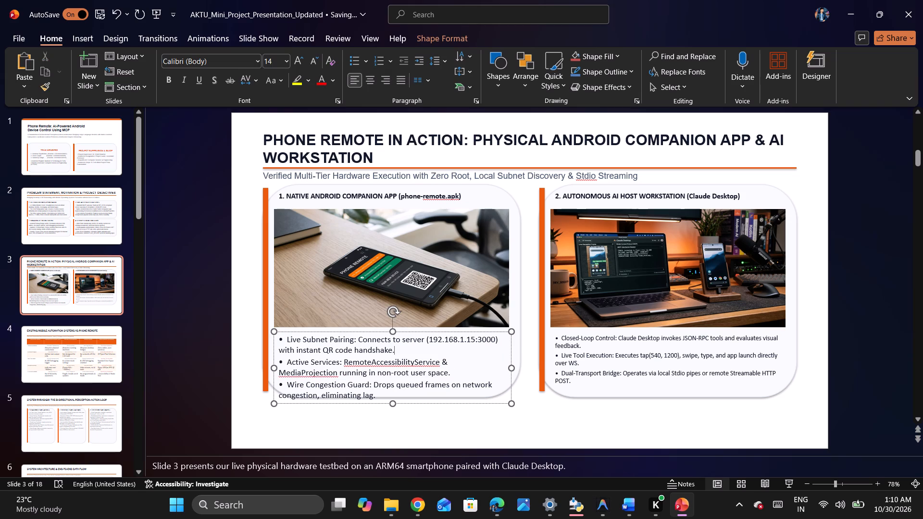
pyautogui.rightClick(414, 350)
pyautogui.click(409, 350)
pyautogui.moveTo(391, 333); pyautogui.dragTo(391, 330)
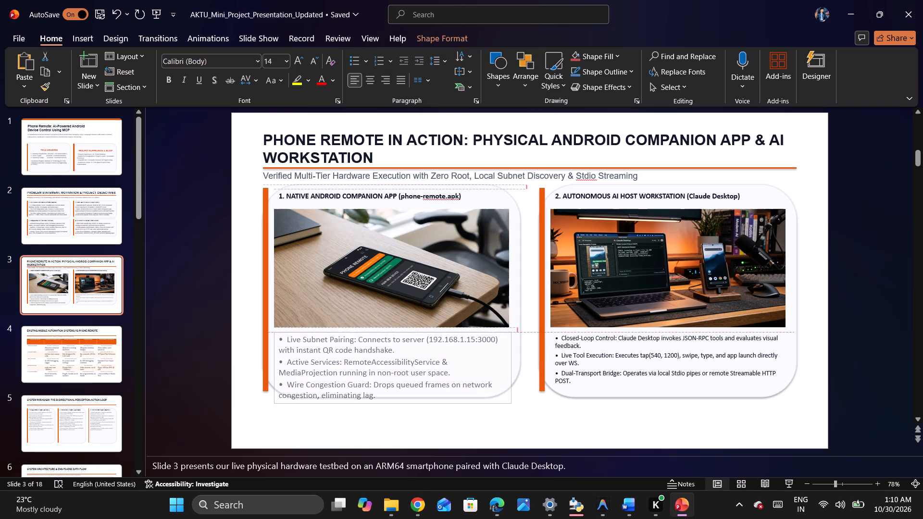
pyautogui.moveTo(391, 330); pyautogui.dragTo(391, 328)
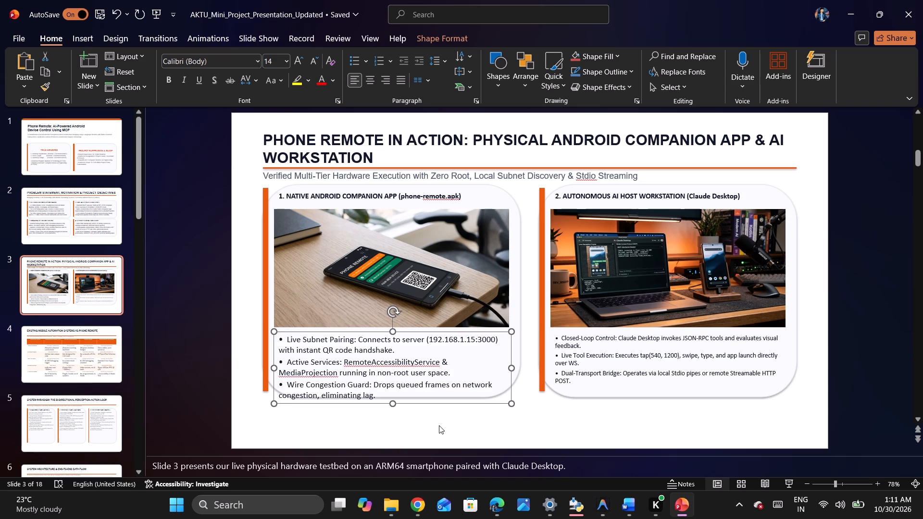
# Set all the bullet text in the Native Android Companion App card to font size 12.
pyautogui.rightClick(411, 376)
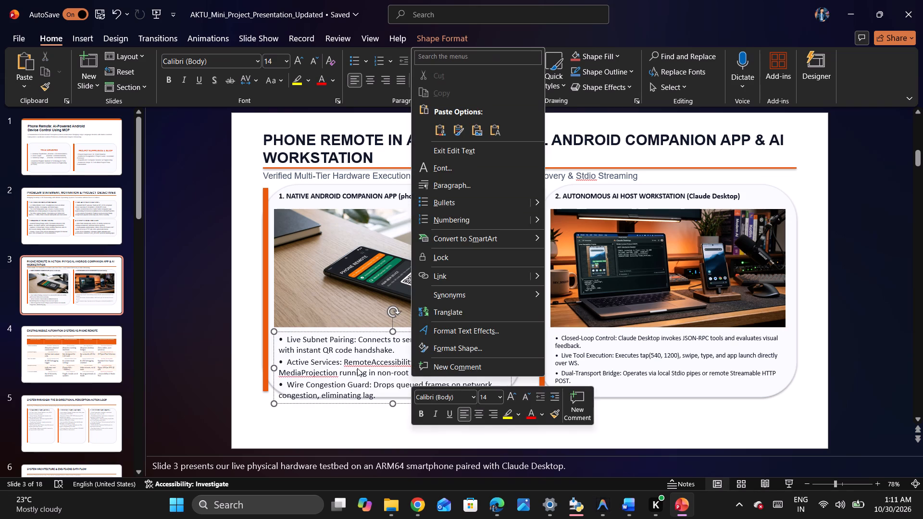
pyautogui.click(357, 368)
pyautogui.hotkey('ctrl', 'a')
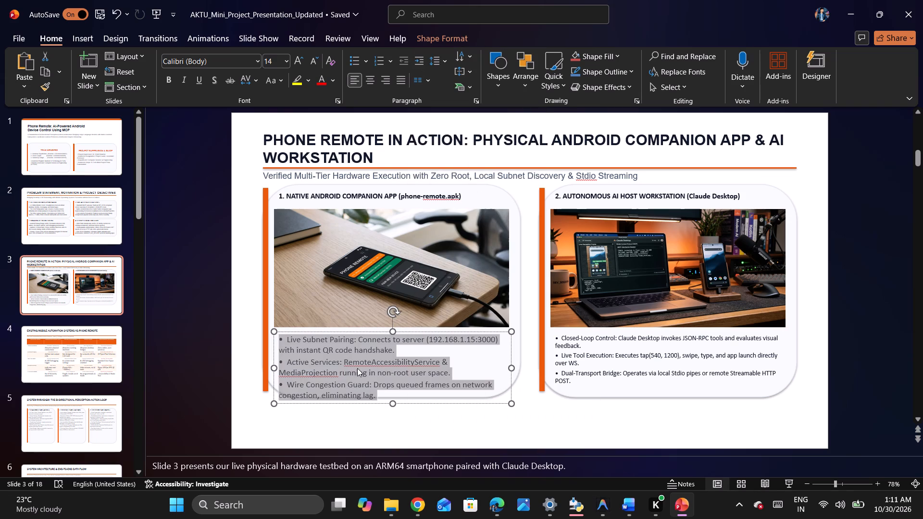
pyautogui.rightClick(349, 361)
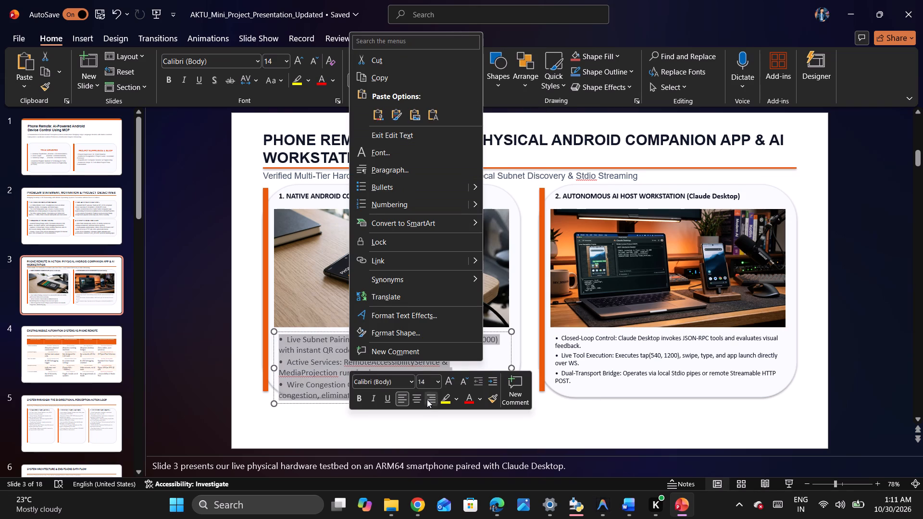
pyautogui.click(437, 384)
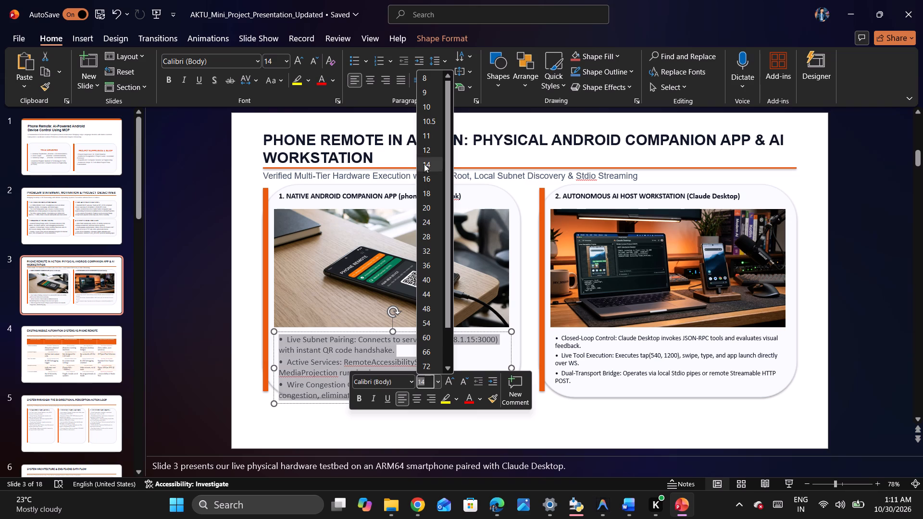
pyautogui.click(429, 151)
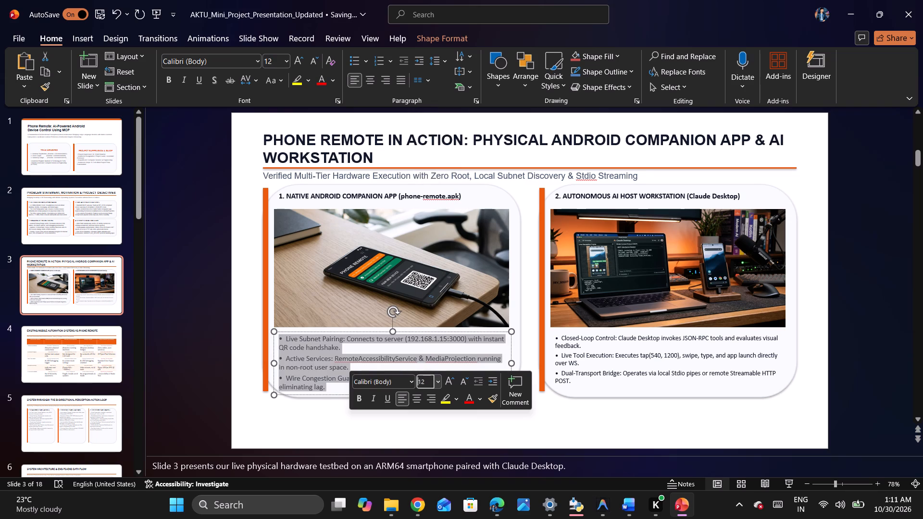
# Set all the bullet text in the Autonomous AI Host Workstation card to font size 12.
pyautogui.click(622, 378)
pyautogui.click(619, 377)
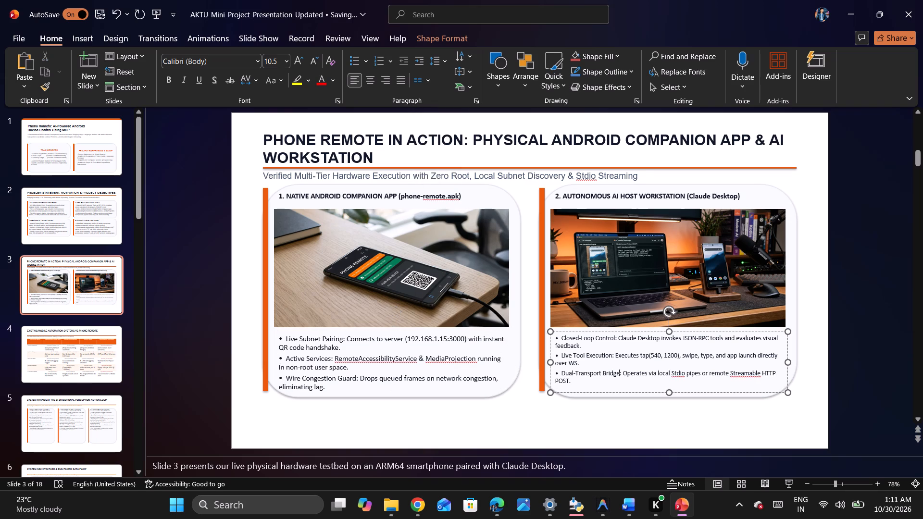
pyautogui.tripleClick(612, 374)
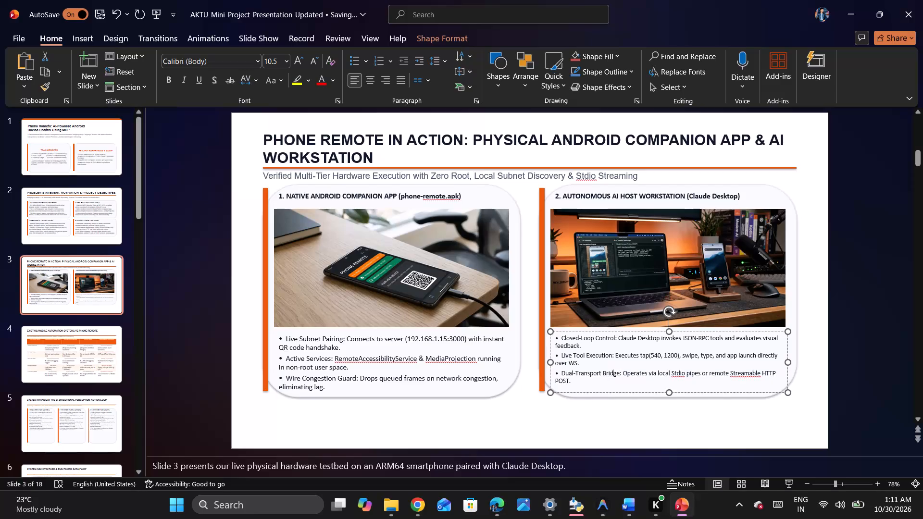
pyautogui.hotkey('ctrl', 'a')
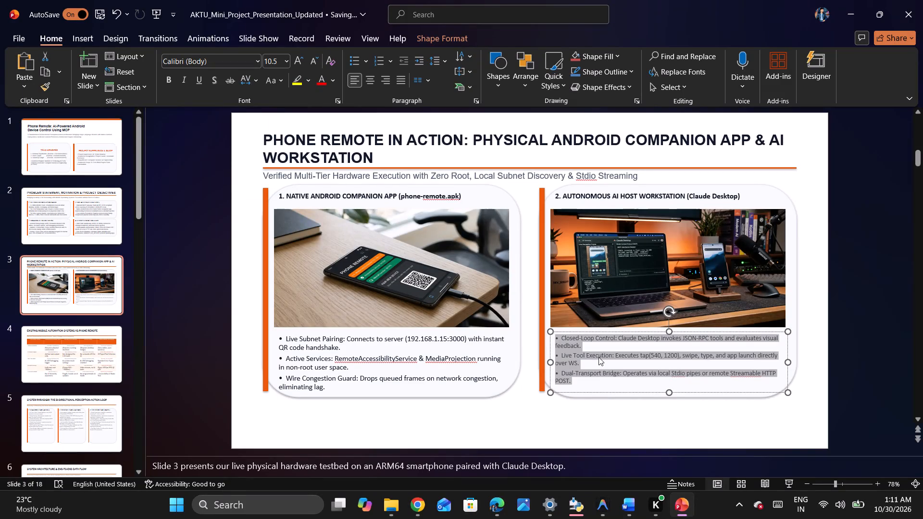
pyautogui.rightClick(598, 357)
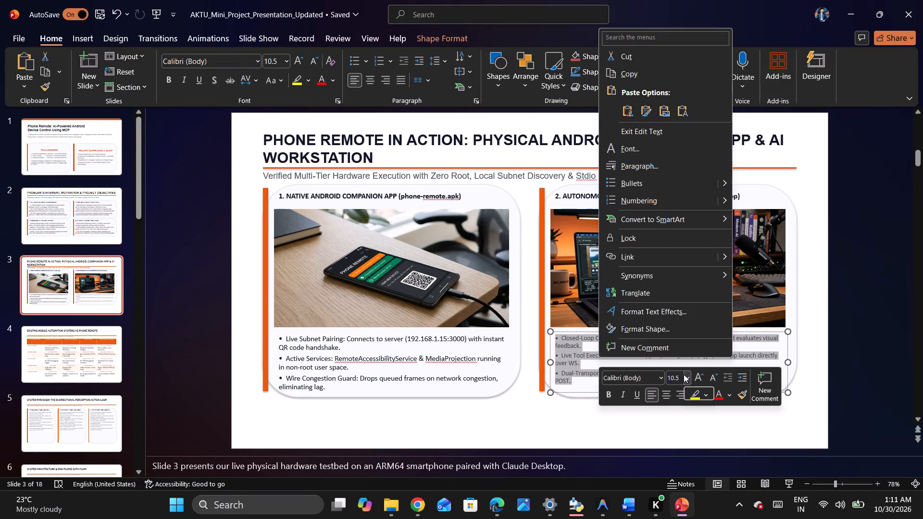
pyautogui.click(684, 374)
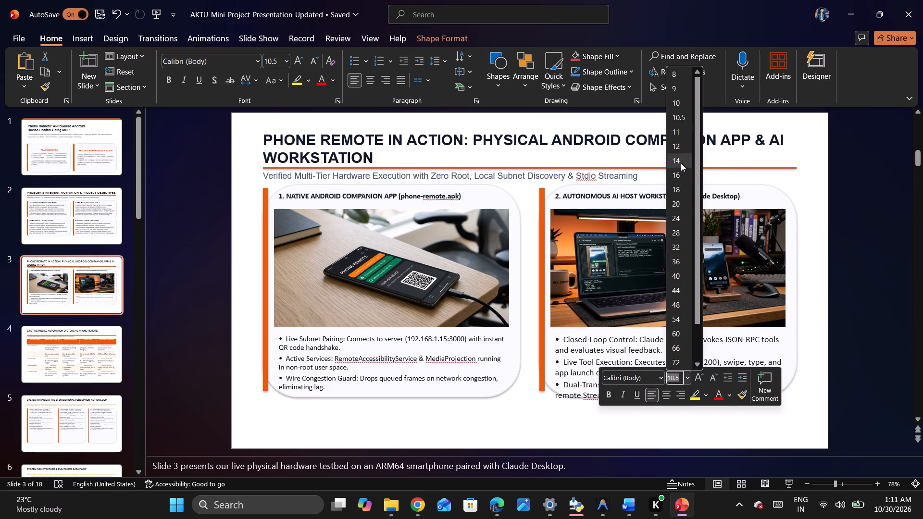
pyautogui.click(679, 147)
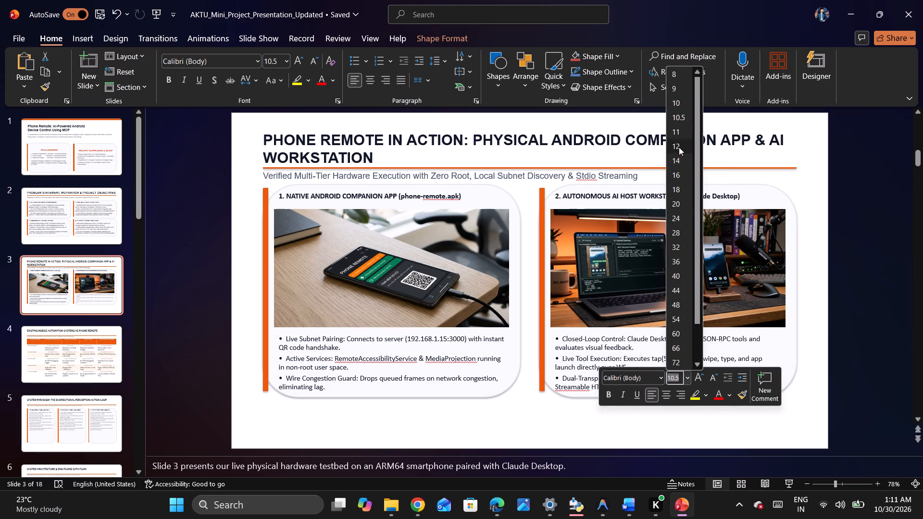
pyautogui.click(519, 432)
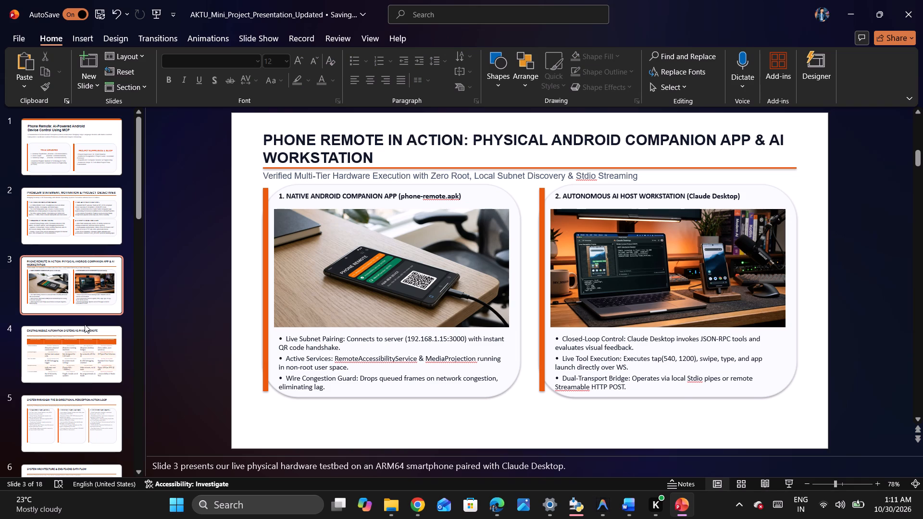
# Set slide 4's title, "Existing Mobile Automation Systems vs Phone Remote", to font size 24.
pyautogui.click(71, 341)
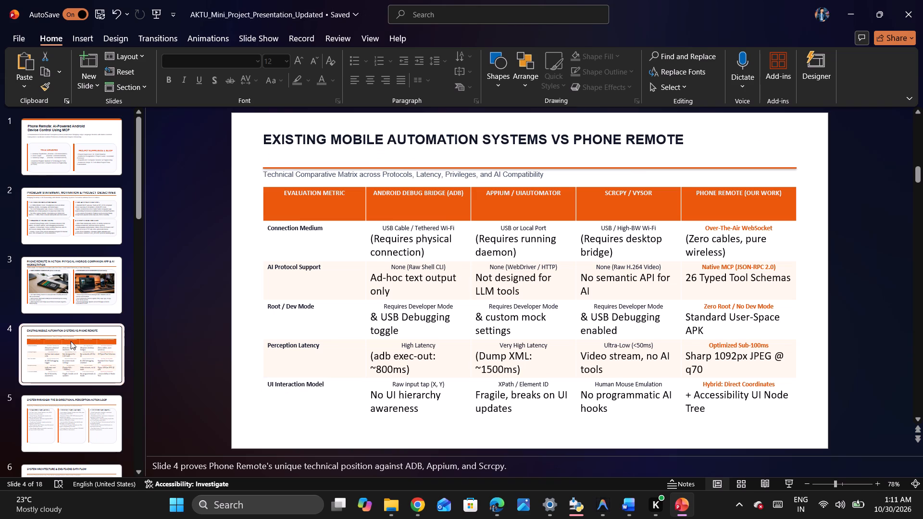
pyautogui.click(362, 141)
pyautogui.rightClick(362, 141)
pyautogui.click(351, 137)
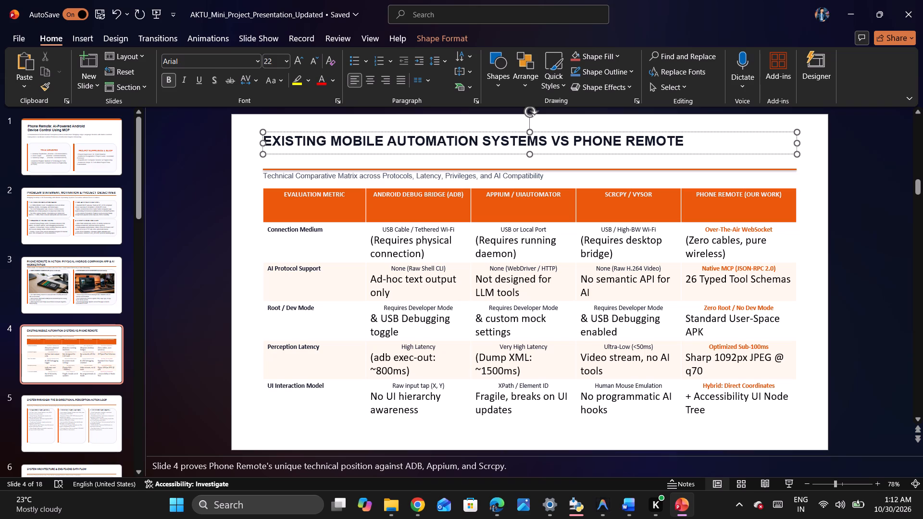
pyautogui.hotkey('ctrl', 'a')
pyautogui.rightClick(386, 139)
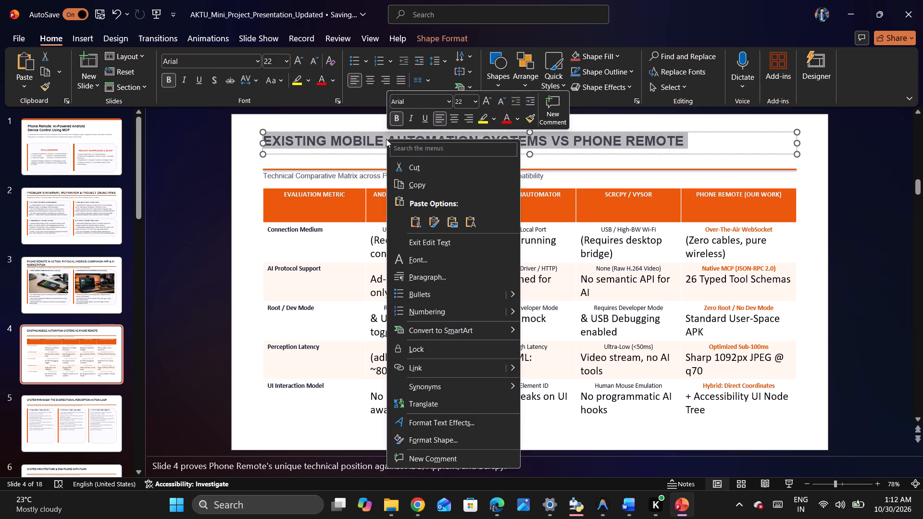
pyautogui.click(473, 104)
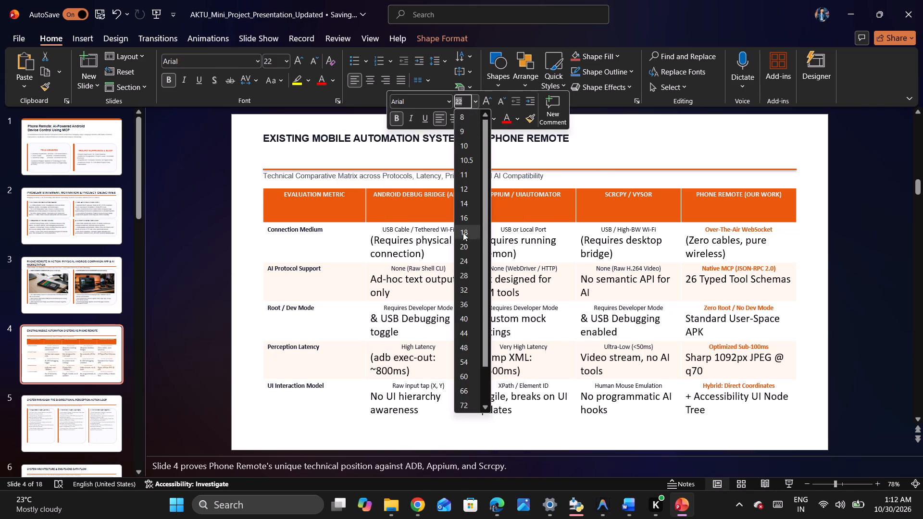
pyautogui.click(461, 265)
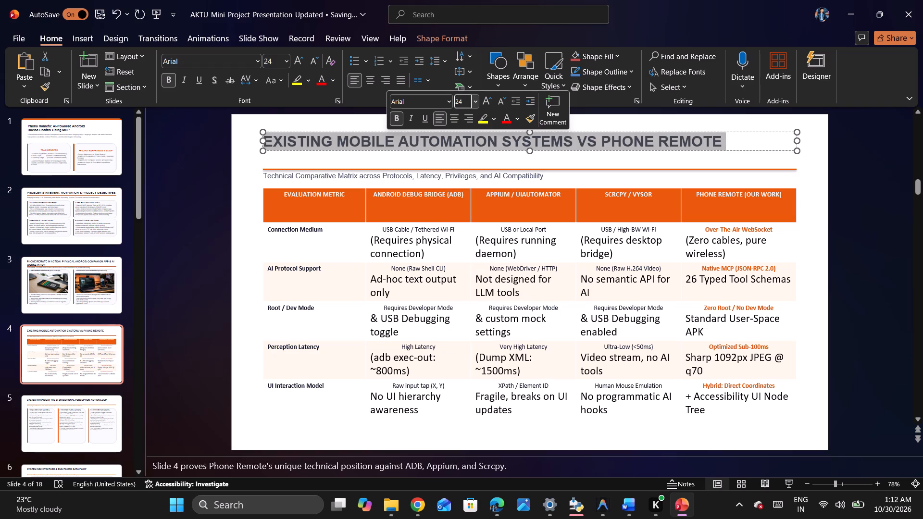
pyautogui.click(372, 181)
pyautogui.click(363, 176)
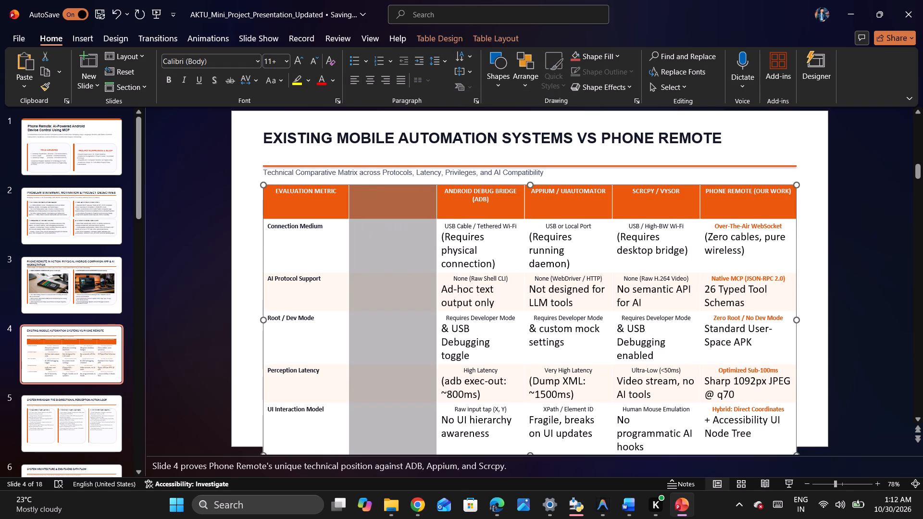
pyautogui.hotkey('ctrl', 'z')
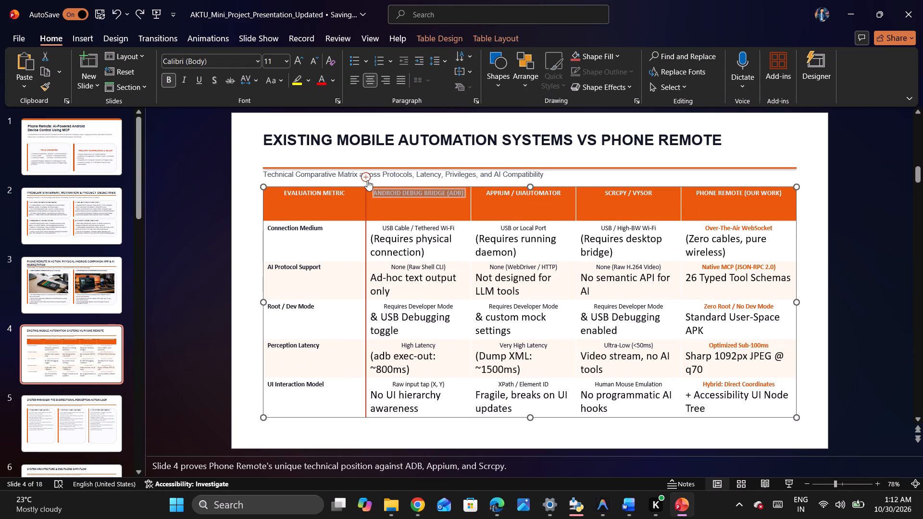
# Set the "Technical Comparative Matrix" subtitle line under slide 4's title to font size 14.
pyautogui.click(338, 175)
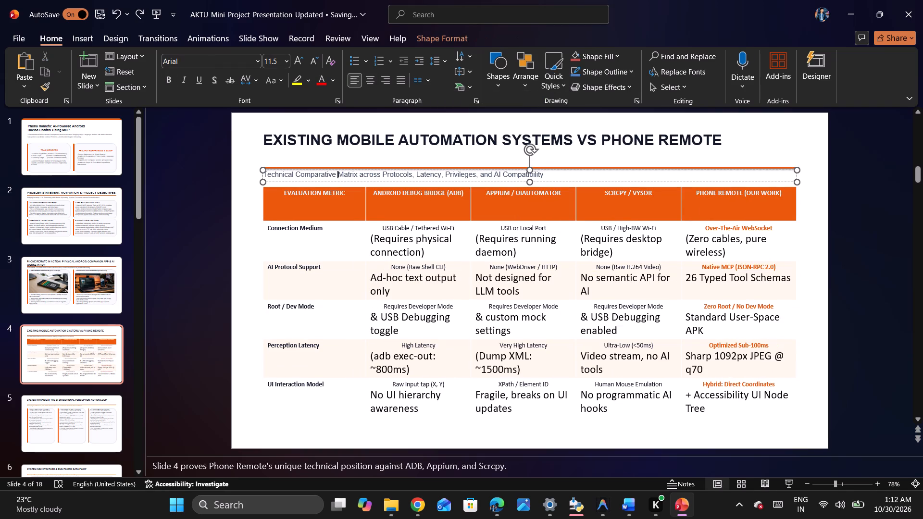
pyautogui.hotkey('ctrl', 'a')
pyautogui.rightClick(339, 176)
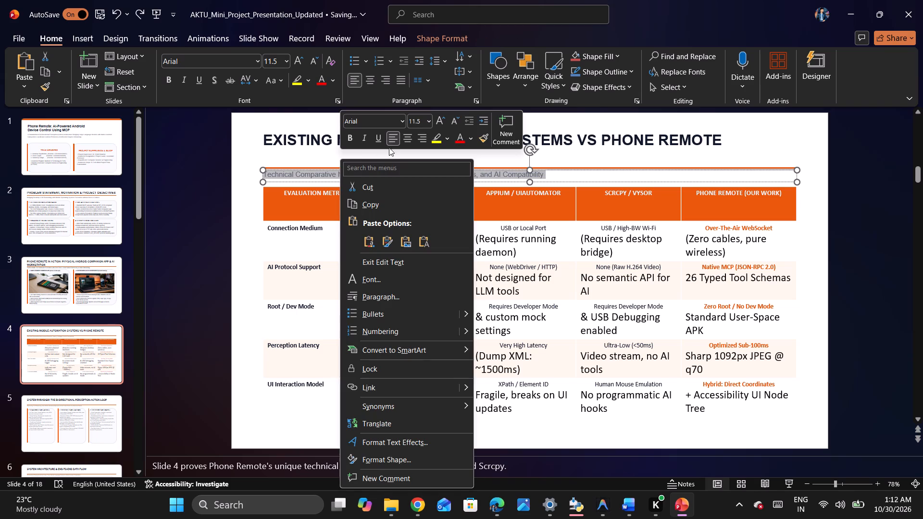
pyautogui.click(428, 121)
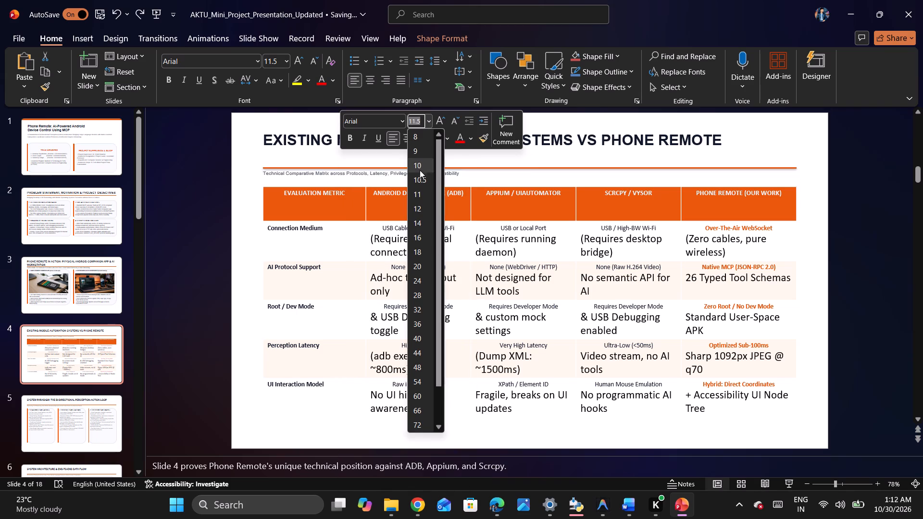
pyautogui.click(421, 219)
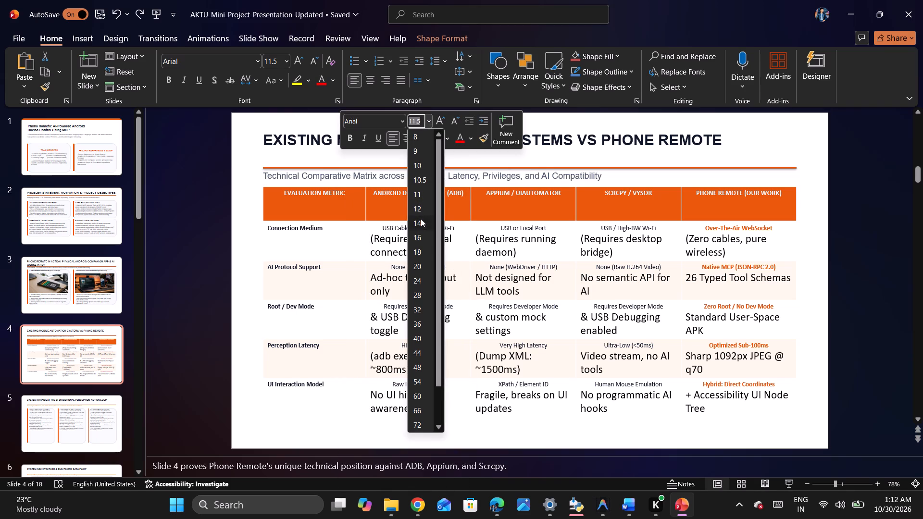
pyautogui.click(247, 142)
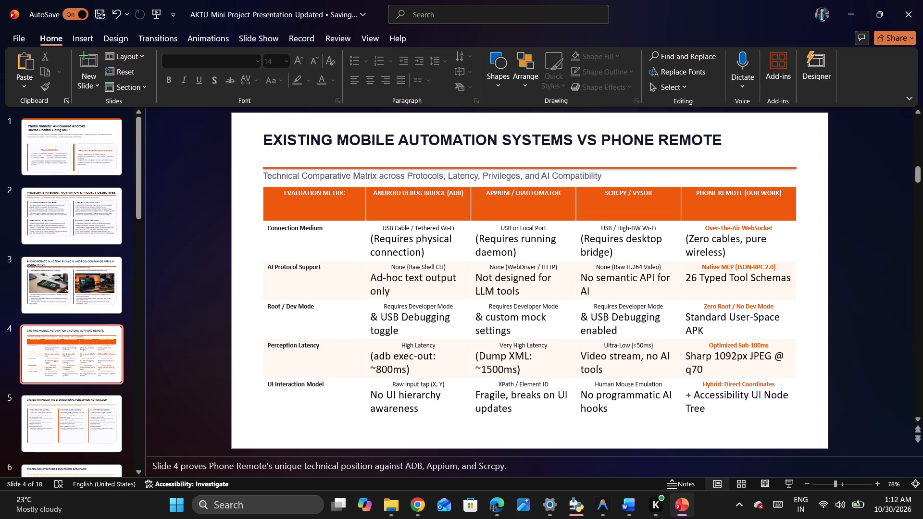
# Make the whole "Technical Comparative Matrix" subtitle line on slide 4 bold.
pyautogui.click(375, 178)
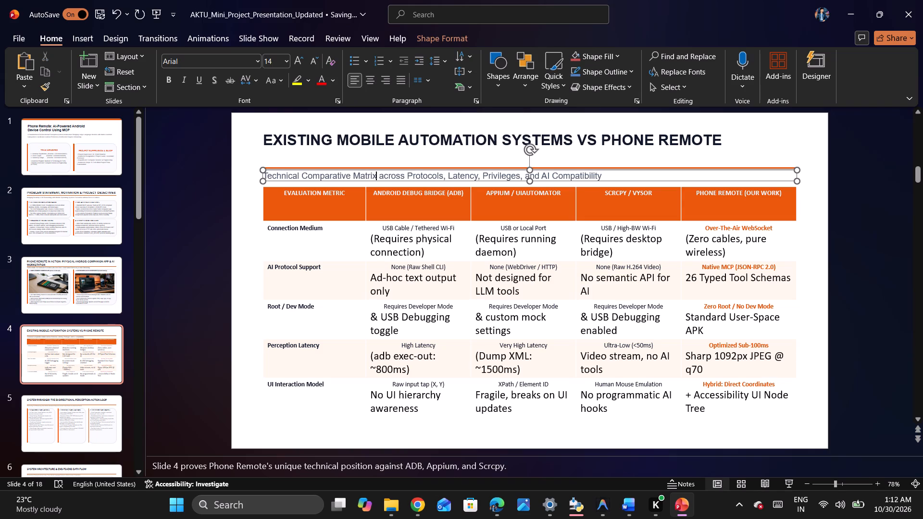
pyautogui.hotkey('ctrl', 'a')
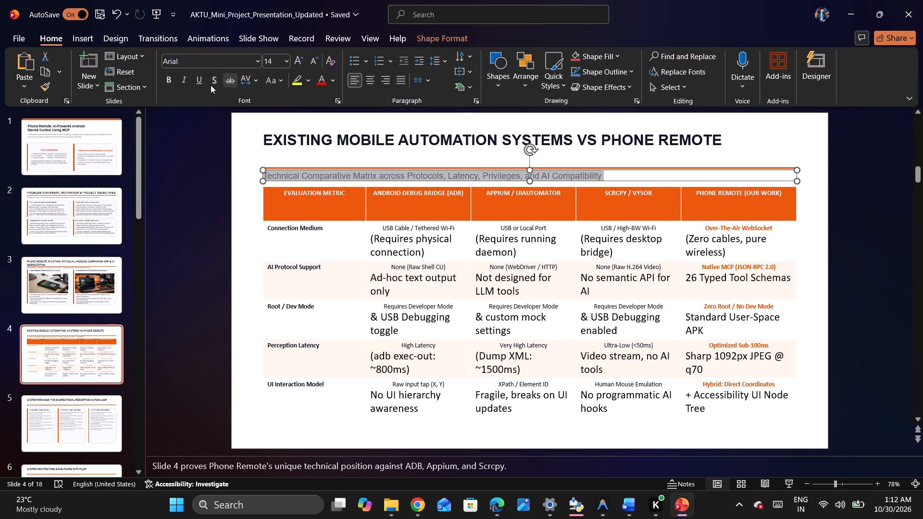
pyautogui.click(168, 82)
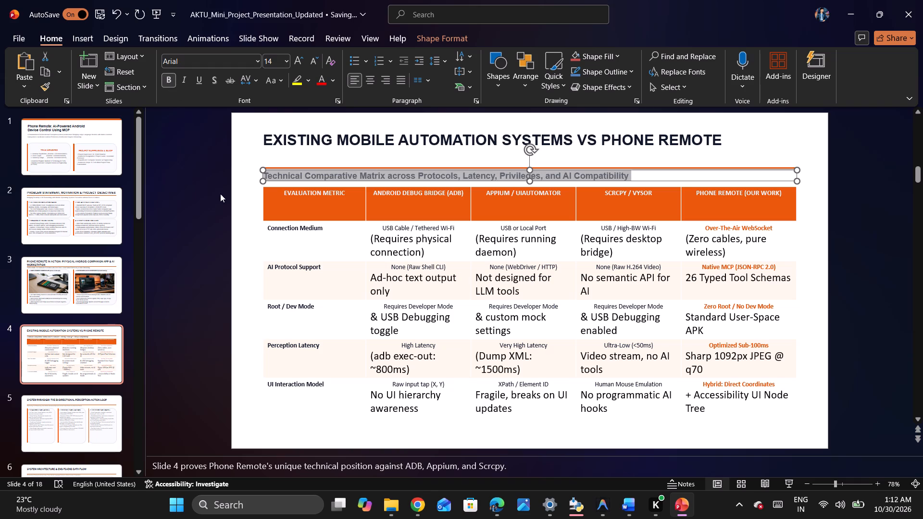
pyautogui.click(237, 202)
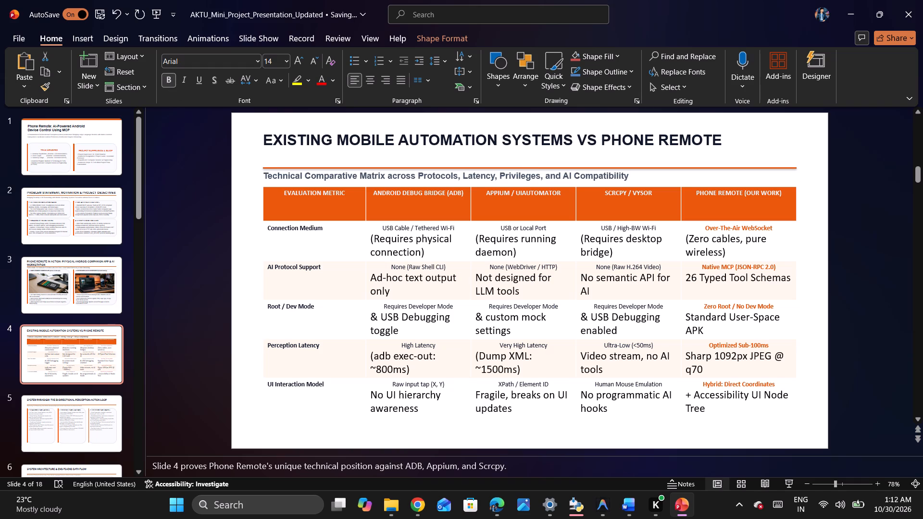
# Set all five header cells of slide 4's comparison table, from Evaluation Metric to Phone Remote (Our Work), to font size 16.
pyautogui.moveTo(283, 195); pyautogui.dragTo(368, 197)
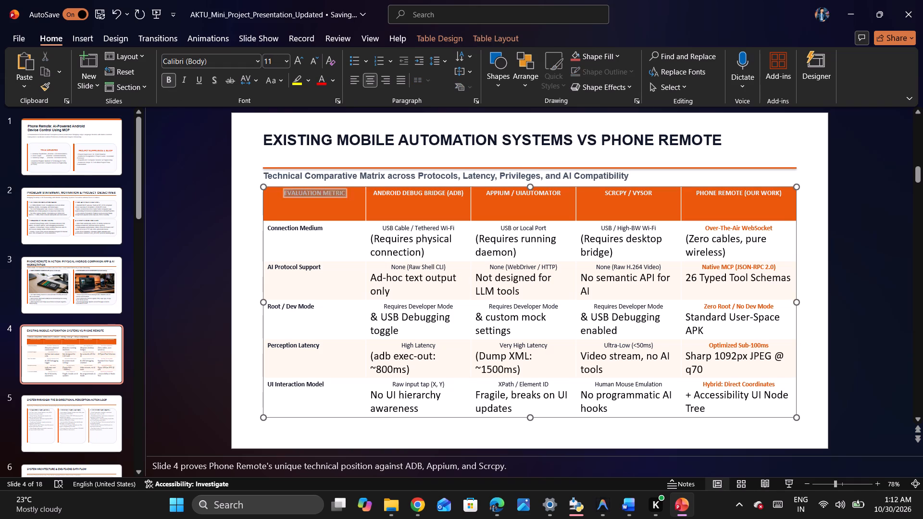
pyautogui.moveTo(368, 197); pyautogui.dragTo(722, 225)
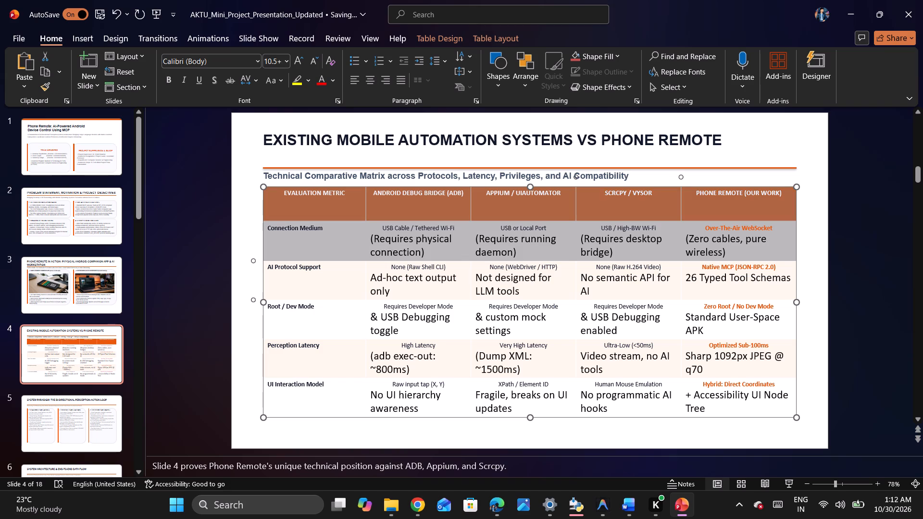
pyautogui.click(609, 310)
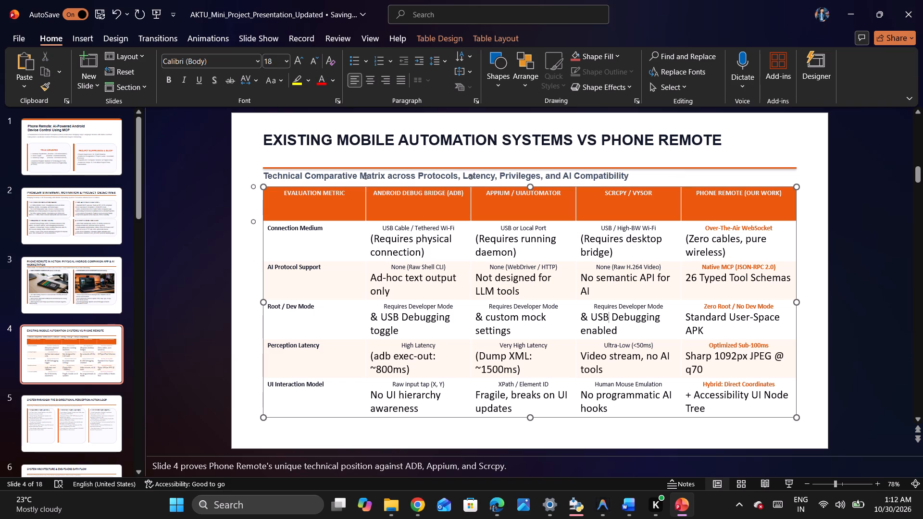
pyautogui.click(332, 194)
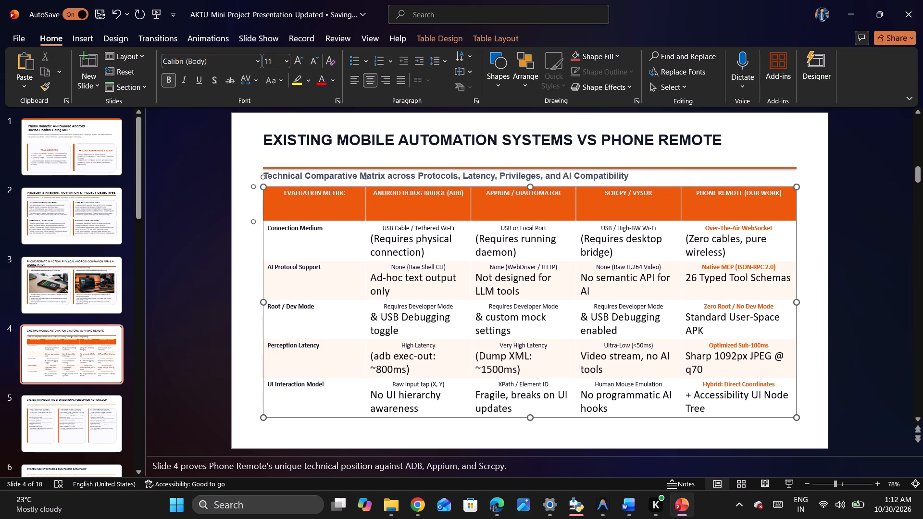
pyautogui.hotkey('ctrl', 'a')
pyautogui.click(332, 194)
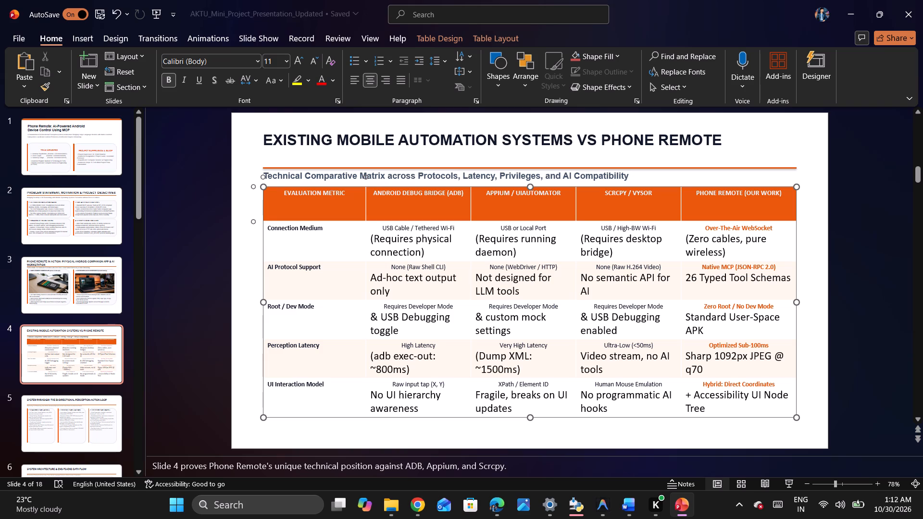
pyautogui.moveTo(282, 194); pyautogui.dragTo(564, 217)
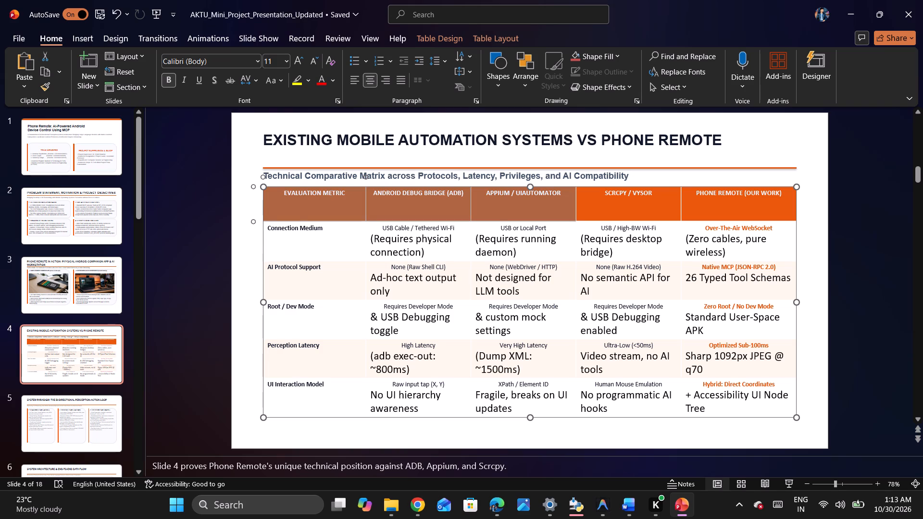
pyautogui.moveTo(564, 217); pyautogui.dragTo(670, 221)
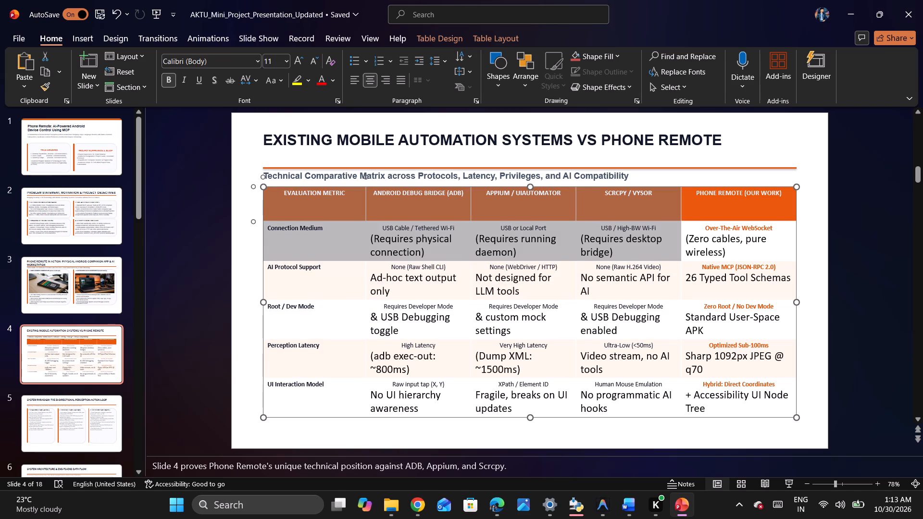
pyautogui.moveTo(670, 221); pyautogui.dragTo(728, 213)
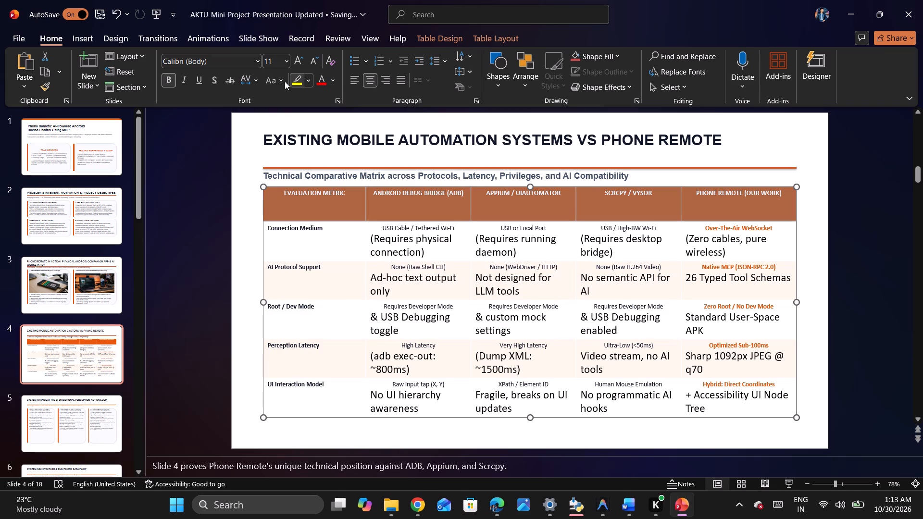
pyautogui.click(284, 62)
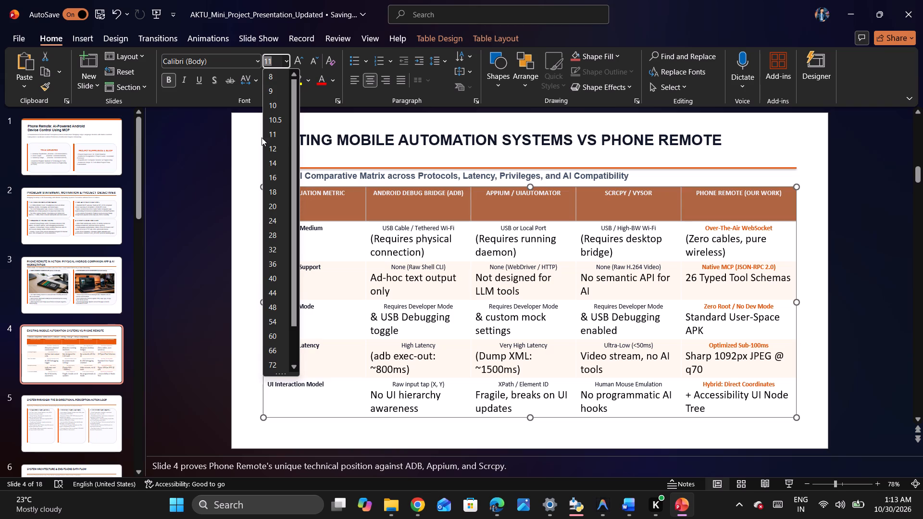
pyautogui.click(276, 174)
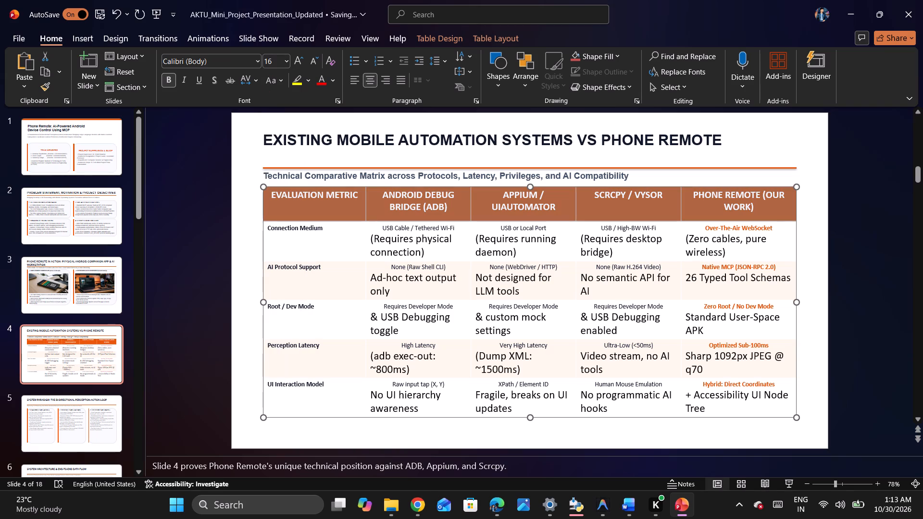
pyautogui.click(254, 235)
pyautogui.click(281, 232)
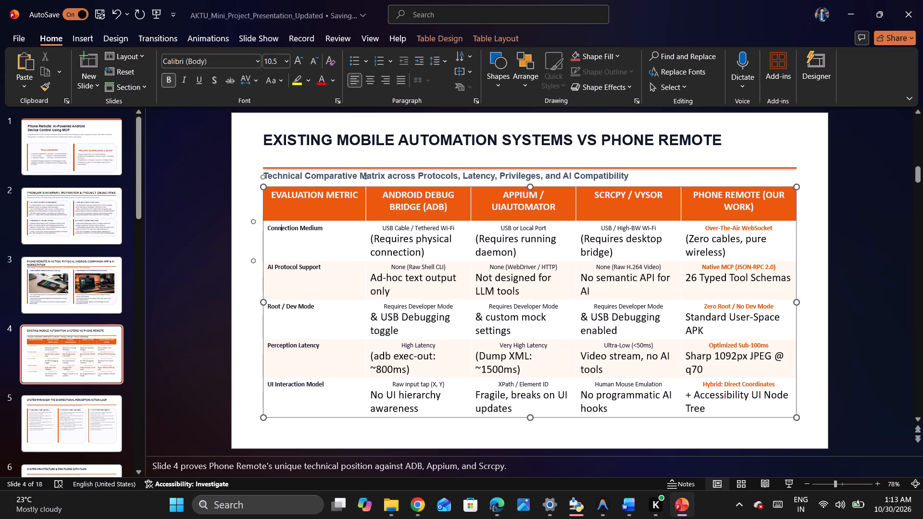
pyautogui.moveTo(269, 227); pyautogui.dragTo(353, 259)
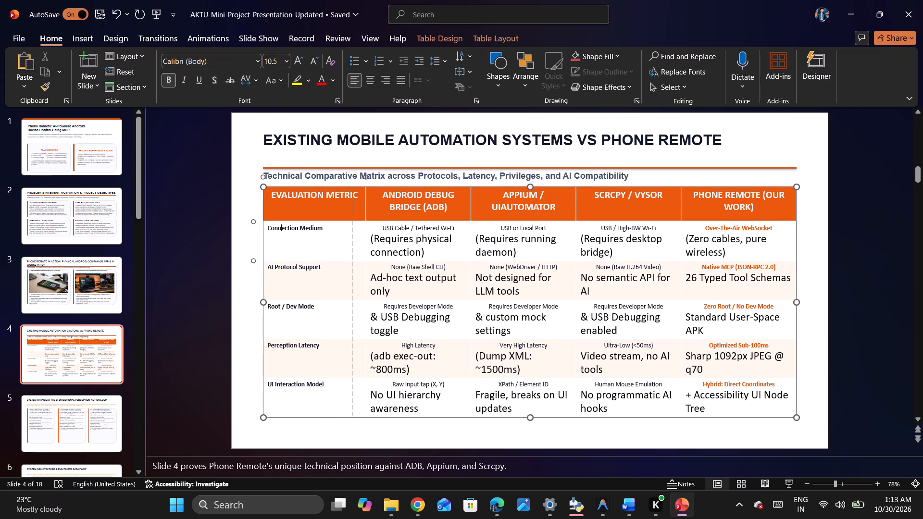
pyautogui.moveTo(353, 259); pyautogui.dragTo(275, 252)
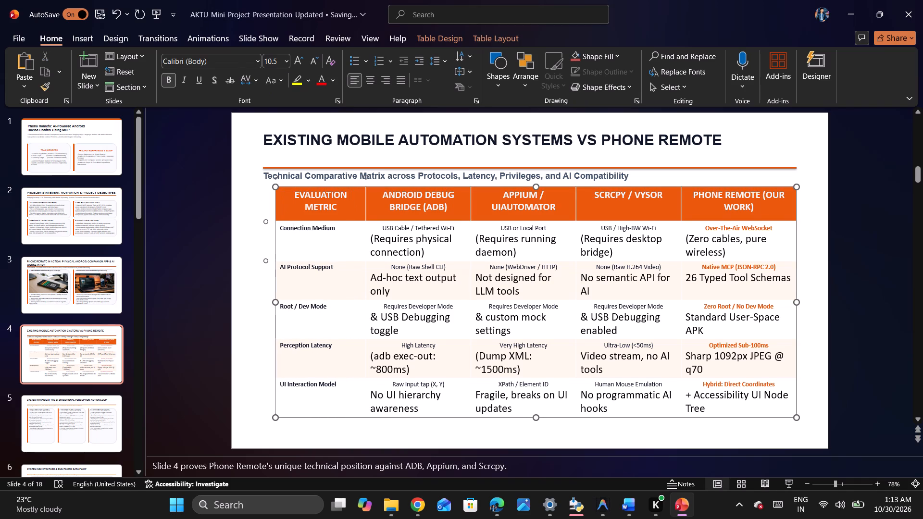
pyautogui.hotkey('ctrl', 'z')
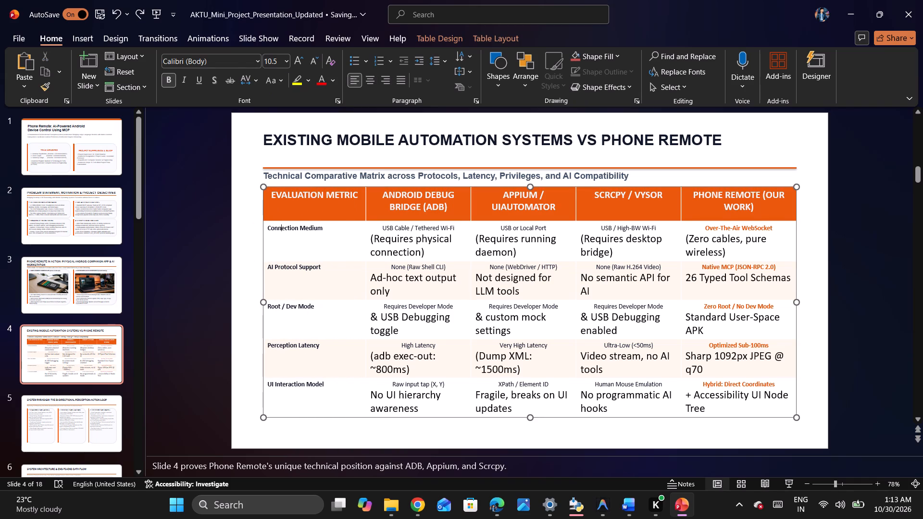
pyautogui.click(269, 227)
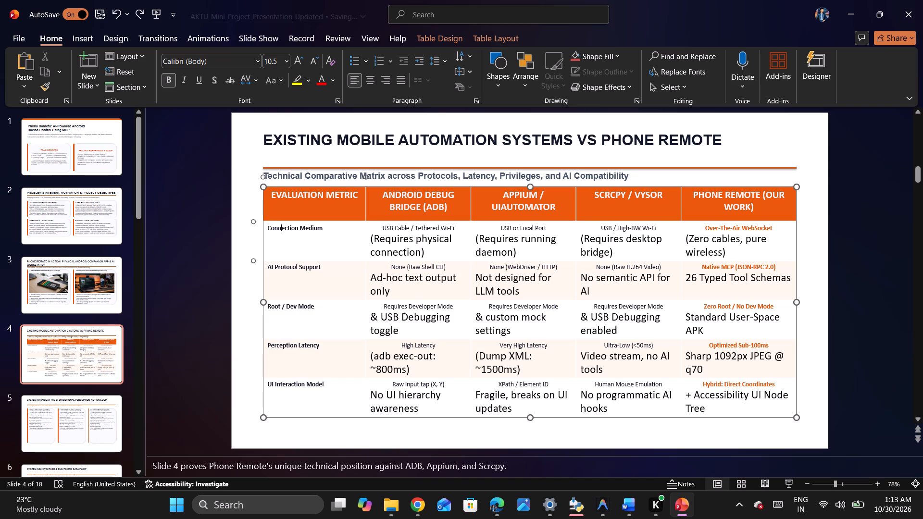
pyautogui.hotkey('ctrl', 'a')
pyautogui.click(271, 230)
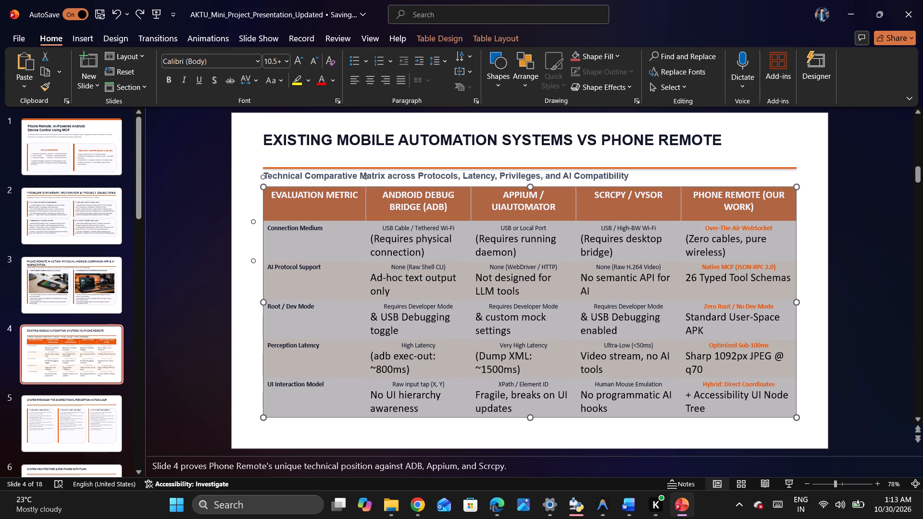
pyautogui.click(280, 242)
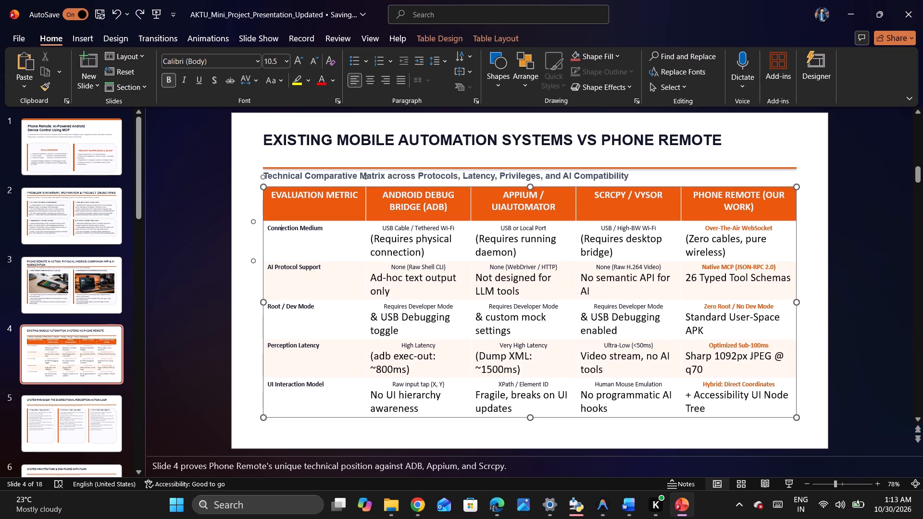
# Set all body cells of slide 4's comparison table, from Connection Medium down through UI Interaction Model, to font size 14.
pyautogui.click(272, 227)
pyautogui.click(278, 230)
pyautogui.press('Left')
pyautogui.press('Left')
pyautogui.press('Left')
pyautogui.hotkey('shift', 'Right')
pyautogui.hotkey('shift', 'Right')
pyautogui.hotkey('shift', 'Down')
pyautogui.hotkey('shift', 'Down')
pyautogui.hotkey('shift', 'Right')
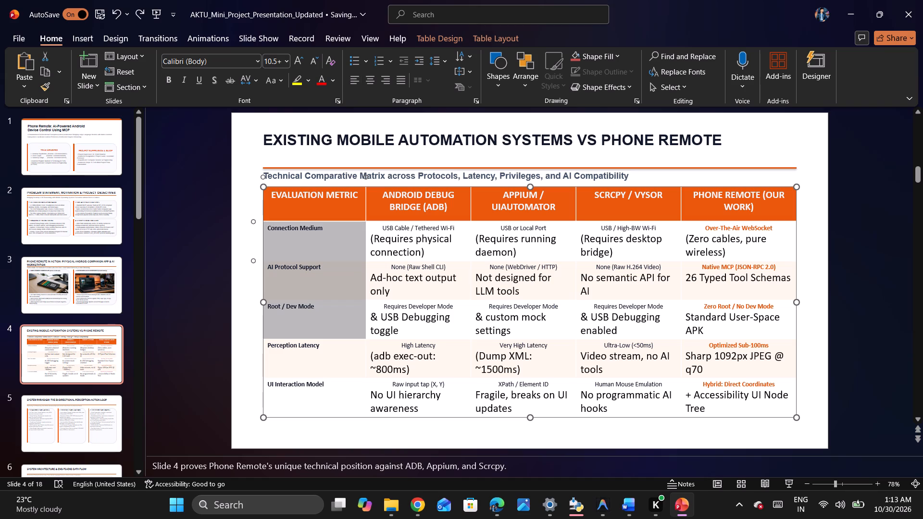
pyautogui.hotkey('shift', 'Right')
pyautogui.hotkey('shift', 'Right')
pyautogui.hotkey('shift', 'Right')
pyautogui.hotkey('shift', 'Down')
pyautogui.hotkey('shift', 'Down')
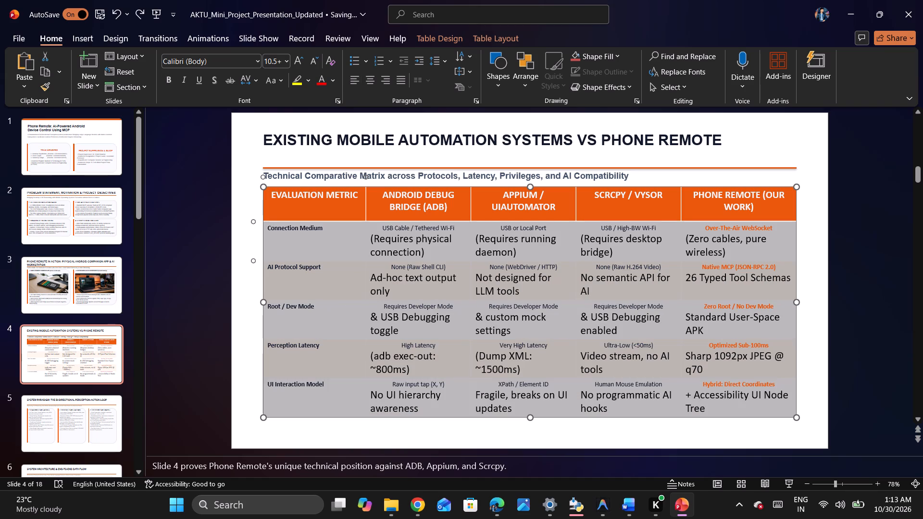
pyautogui.rightClick(389, 293)
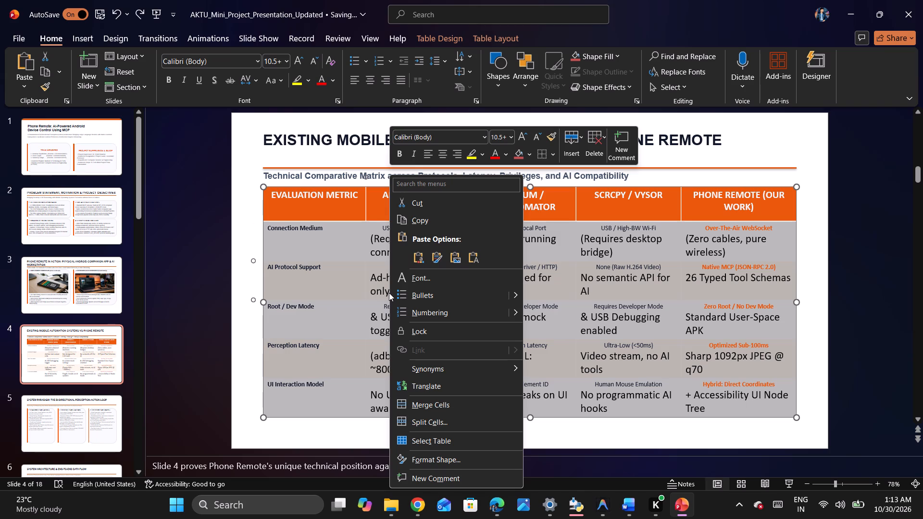
pyautogui.click(511, 137)
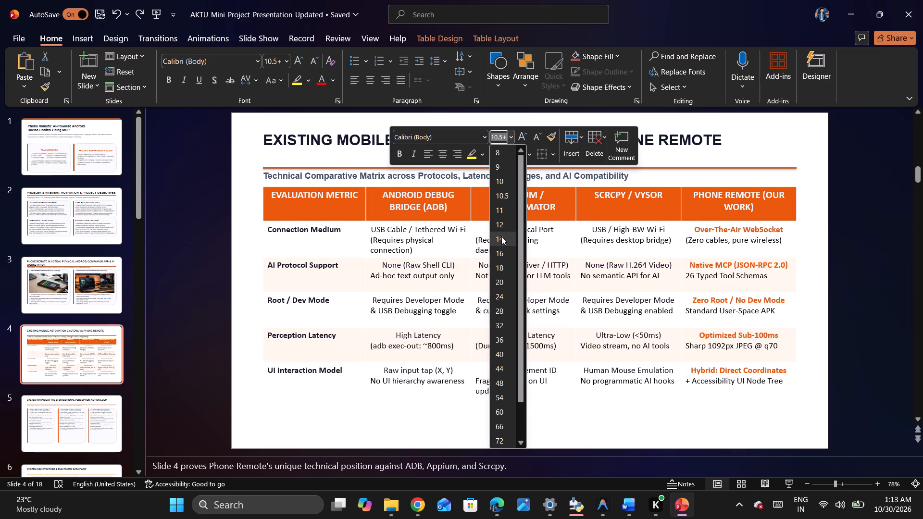
pyautogui.click(501, 236)
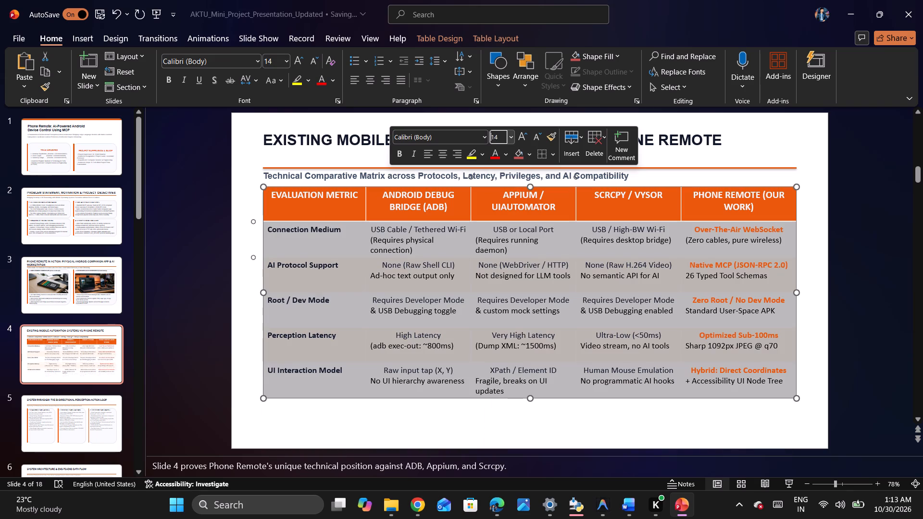
pyautogui.click(217, 205)
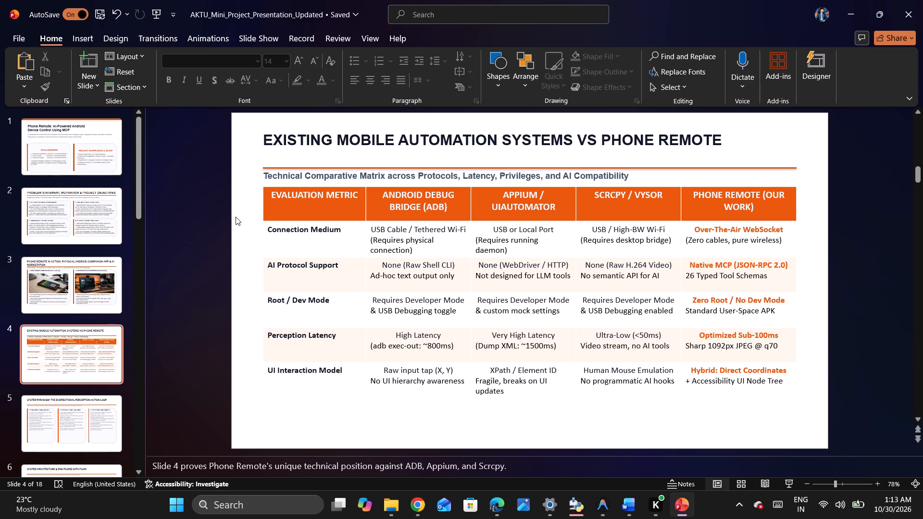
# Move slide 4's orange divider line slightly up toward the title, away from the subtitle.
pyautogui.click(335, 168)
pyautogui.moveTo(335, 168); pyautogui.dragTo(334, 159)
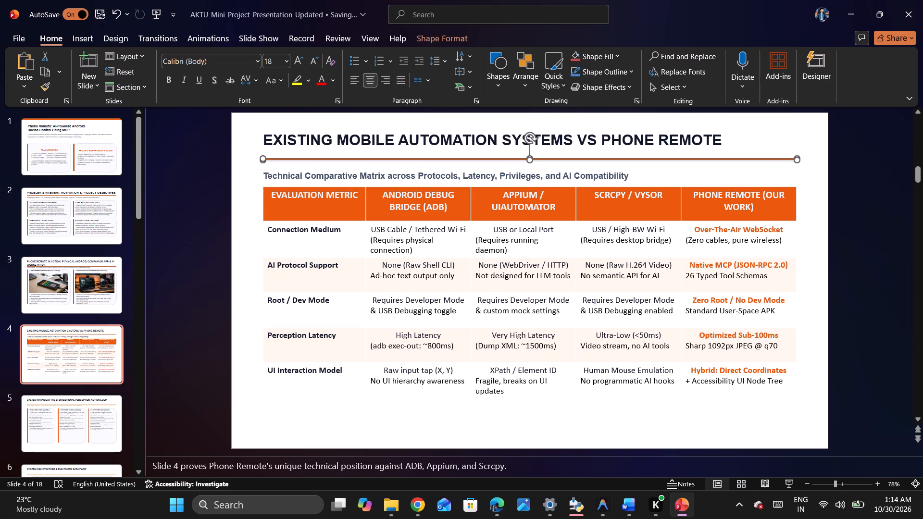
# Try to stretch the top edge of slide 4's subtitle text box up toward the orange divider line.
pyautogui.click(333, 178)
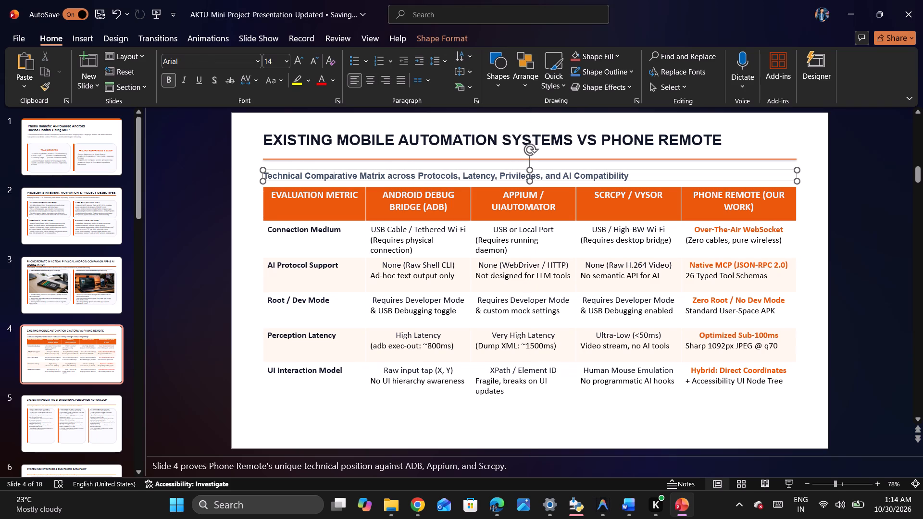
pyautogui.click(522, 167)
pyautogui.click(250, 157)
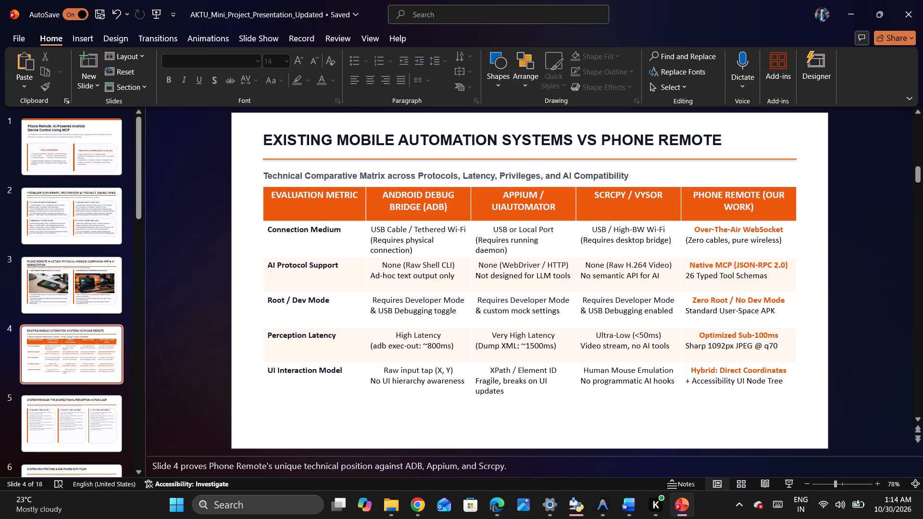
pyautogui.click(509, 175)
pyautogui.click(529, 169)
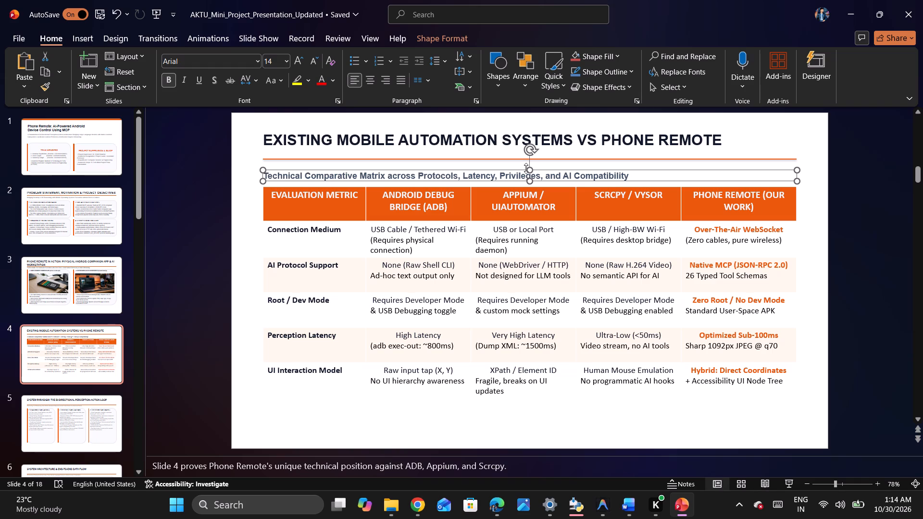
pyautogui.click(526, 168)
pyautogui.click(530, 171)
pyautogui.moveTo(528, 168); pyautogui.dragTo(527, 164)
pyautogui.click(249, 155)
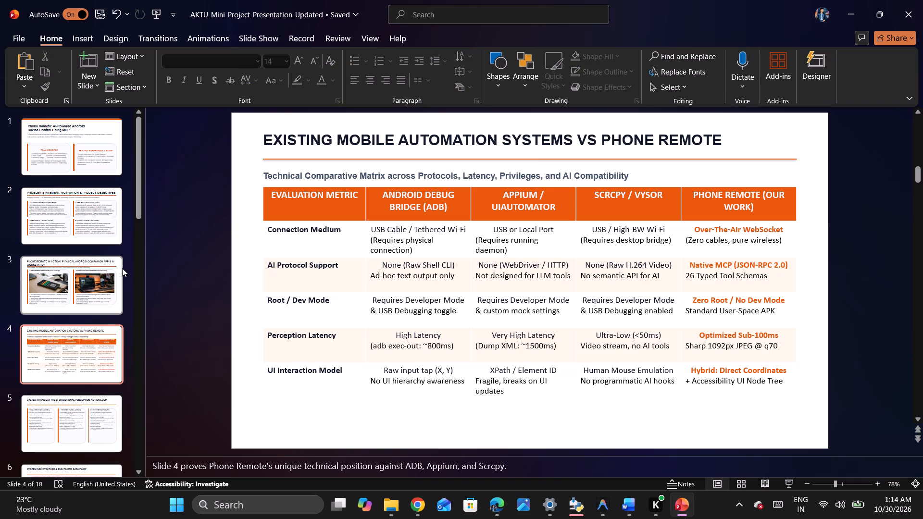
# Set slide 5's title, "System Paradigm: The Bi-Directional Perception-Action Loop", to font size 24.
pyautogui.click(60, 229)
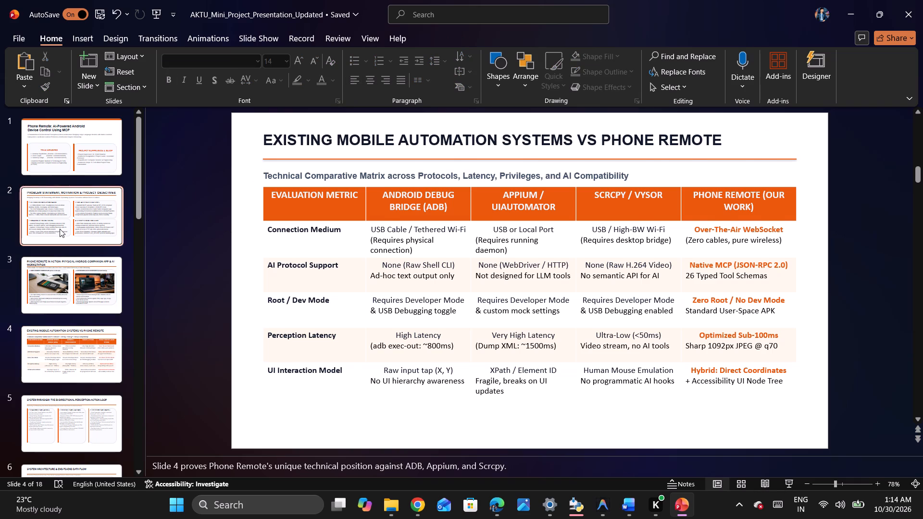
pyautogui.click(69, 267)
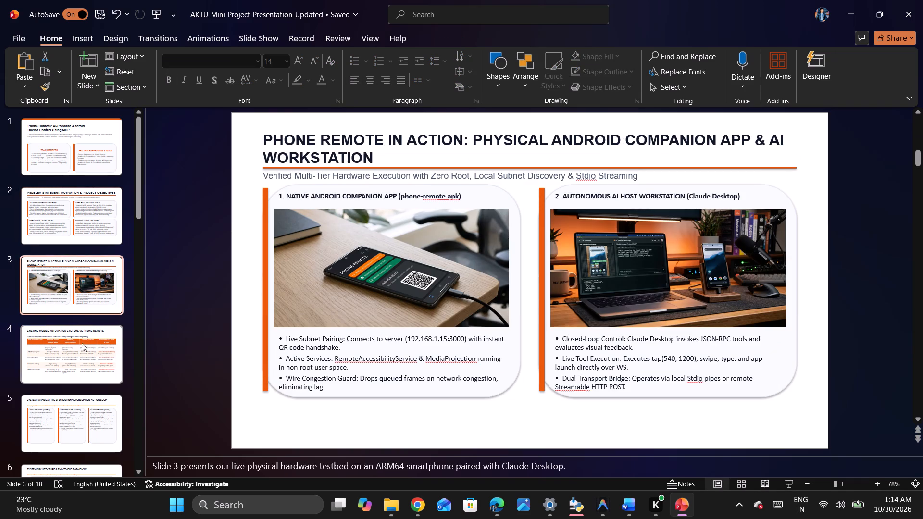
pyautogui.click(83, 354)
pyautogui.scroll(-1, 83, 354)
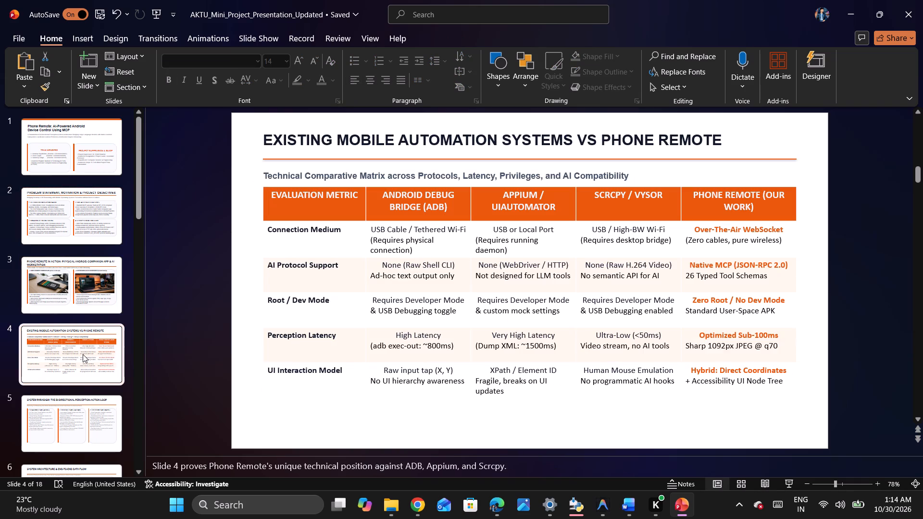
pyautogui.scroll(-1, 83, 354)
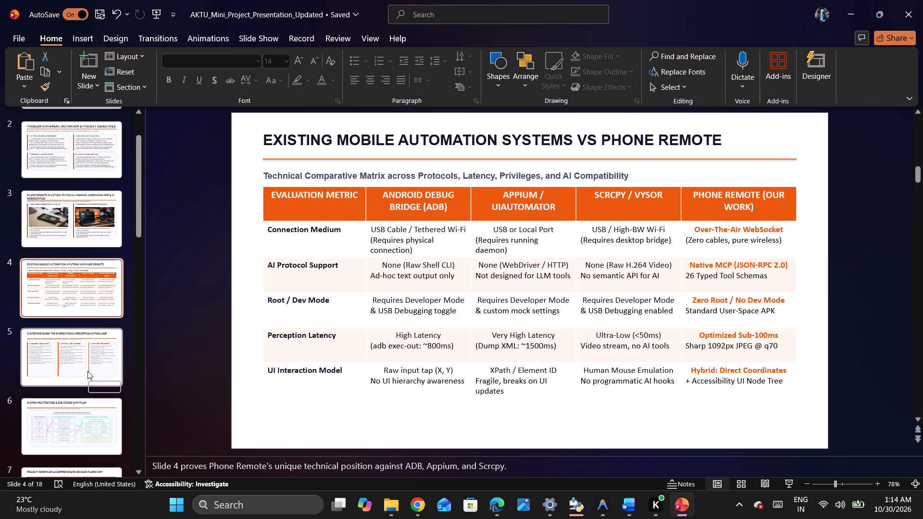
pyautogui.doubleClick(84, 369)
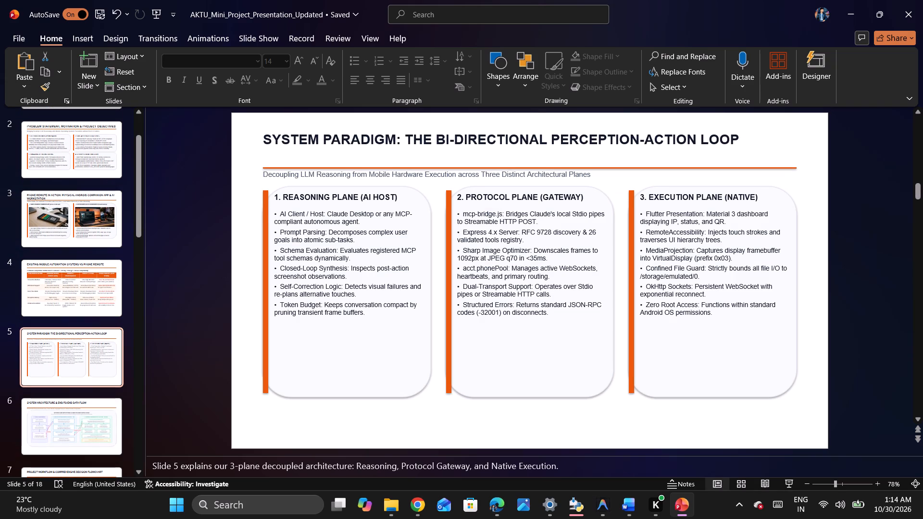
pyautogui.click(282, 139)
pyautogui.hotkey('ctrl', 'a')
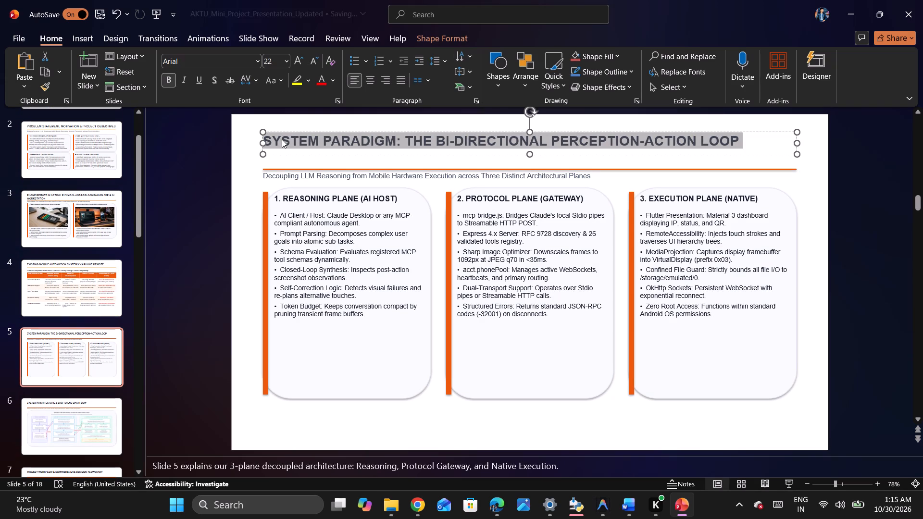
pyautogui.rightClick(301, 142)
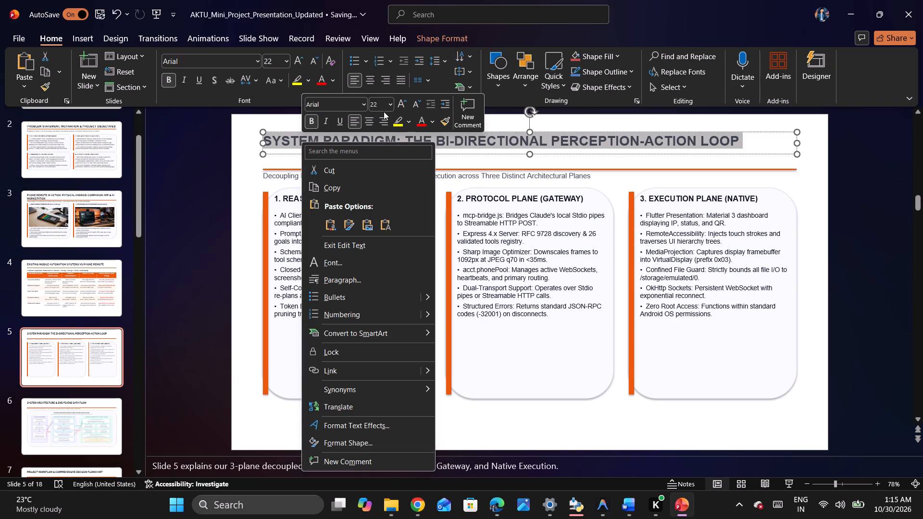
pyautogui.click(386, 107)
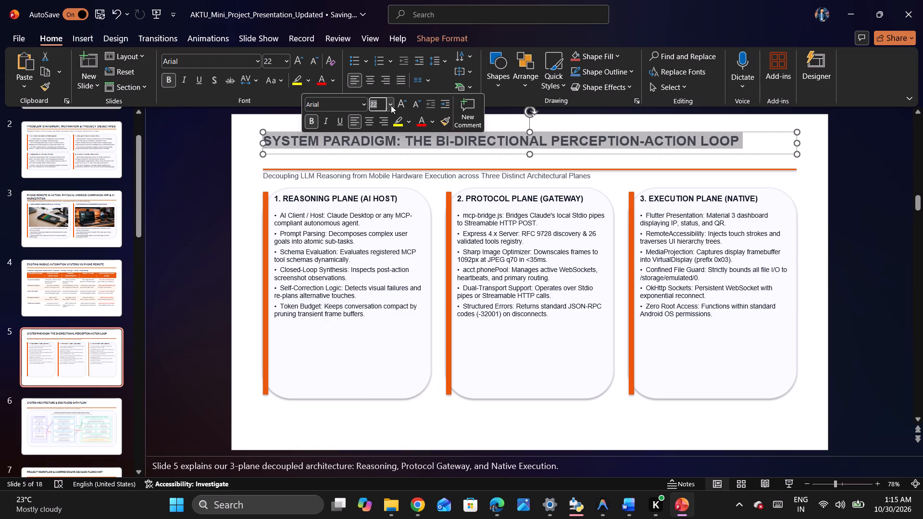
pyautogui.click(388, 105)
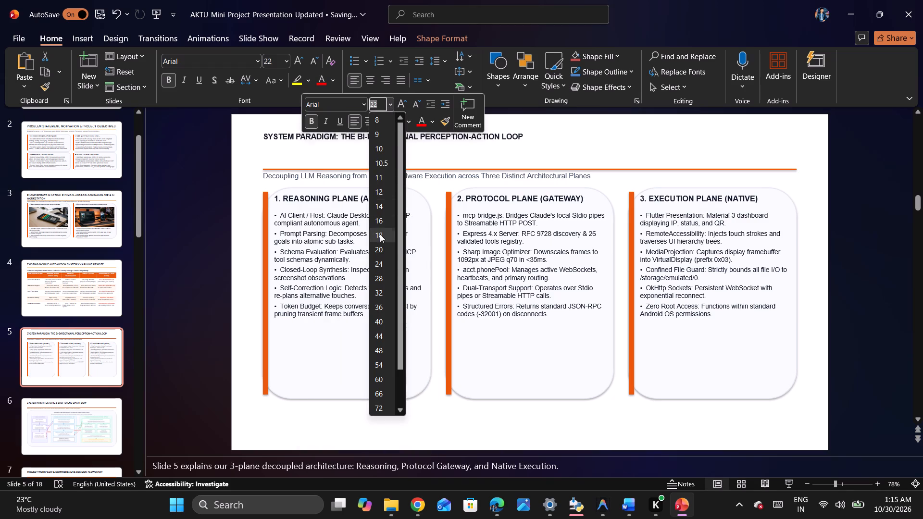
pyautogui.click(379, 269)
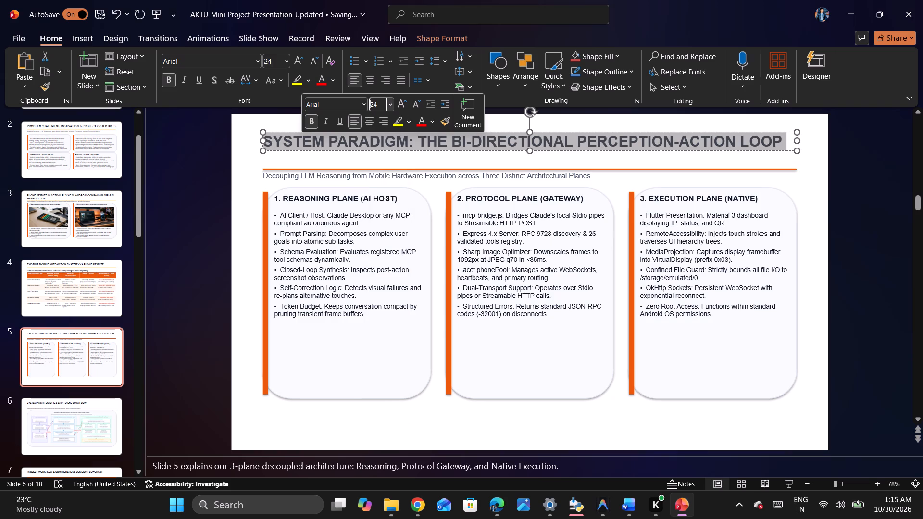
# Set the "Decoupling LLM Reasoning from Mobile Hardware Execution" subtitle line under slide 5's title to font size 14.
pyautogui.click(269, 174)
pyautogui.hotkey('ctrl', 'a')
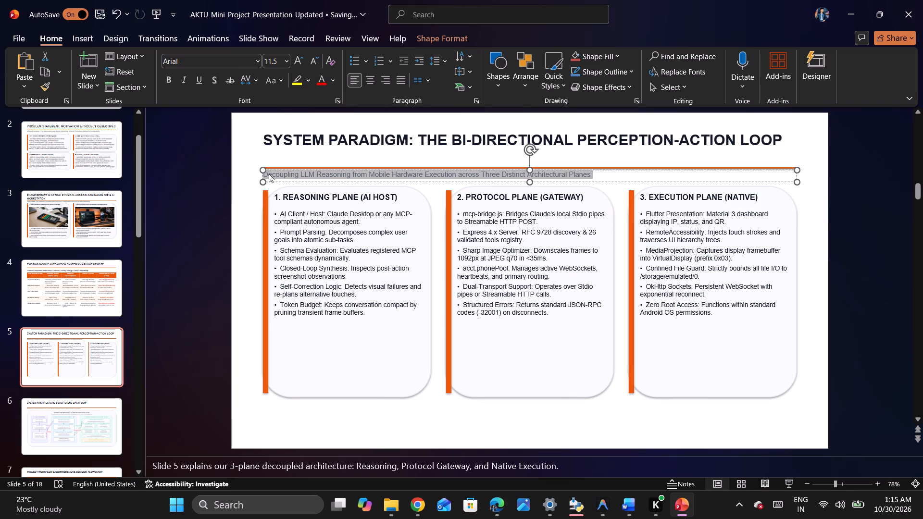
pyautogui.rightClick(287, 175)
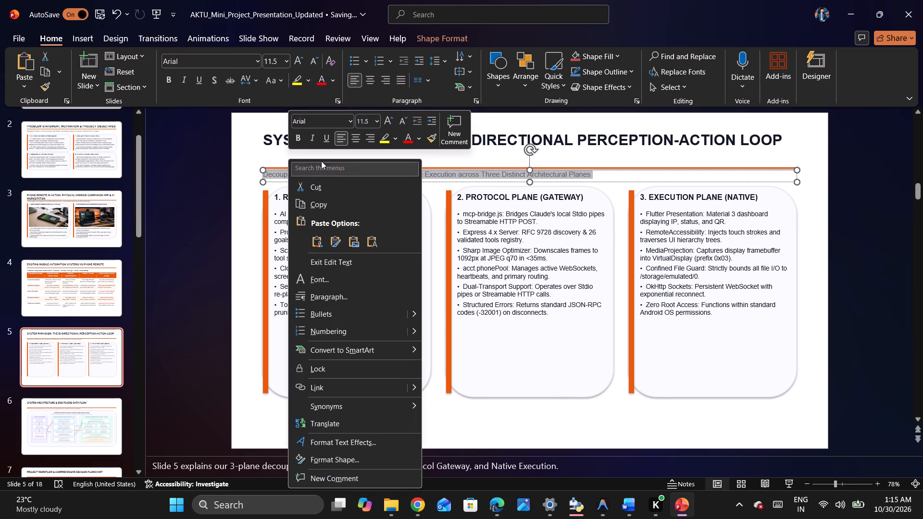
pyautogui.click(375, 122)
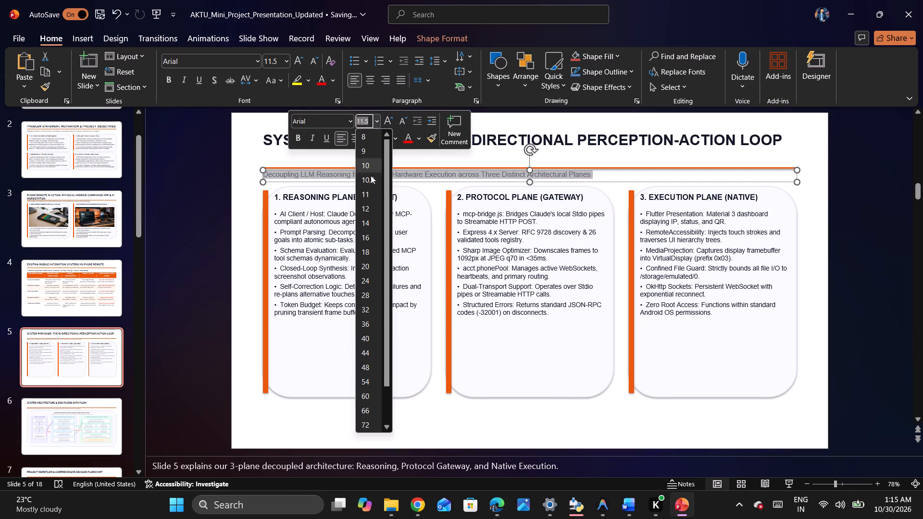
pyautogui.click(368, 221)
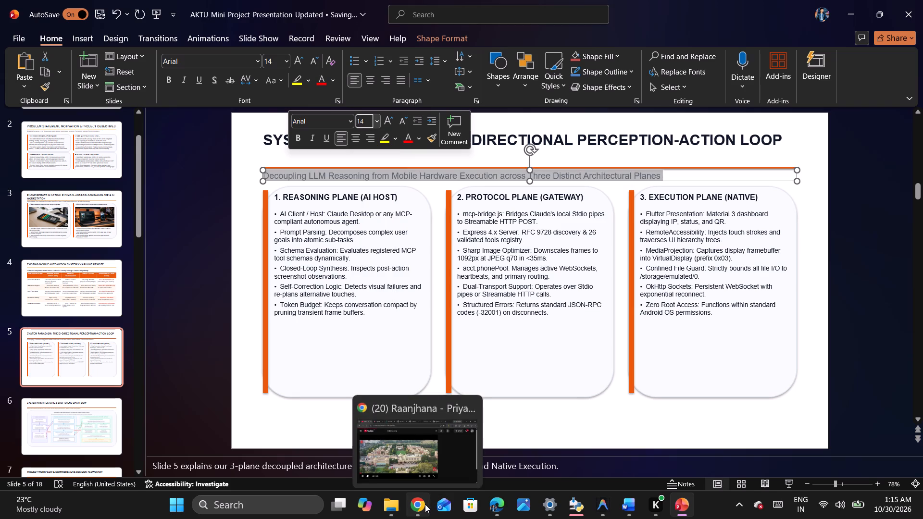
# Switch to YouTube in Chrome, play "Pal | Full Audio | Feat. Arijit Singh" from the suggestions, skip its opening seconds, and return to the presentation.
pyautogui.click(425, 504)
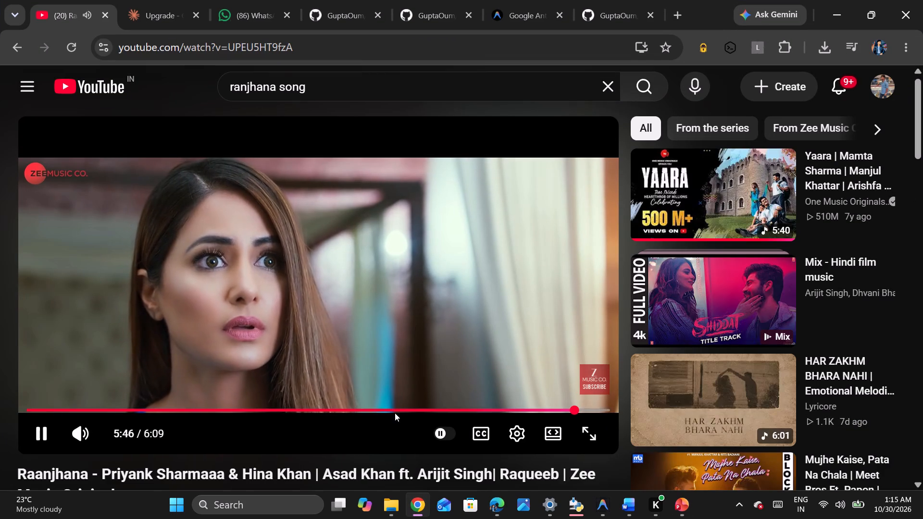
pyautogui.scroll(-2, 512, 356)
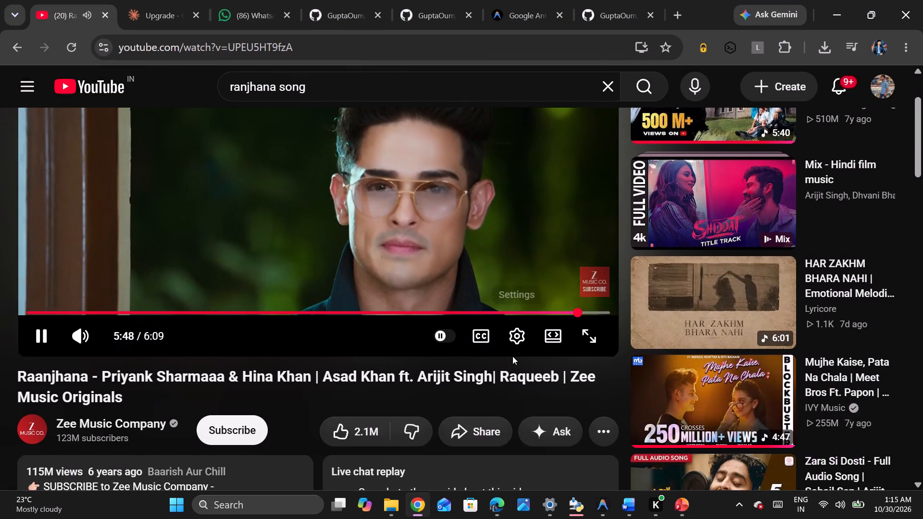
pyautogui.scroll(-3, 512, 356)
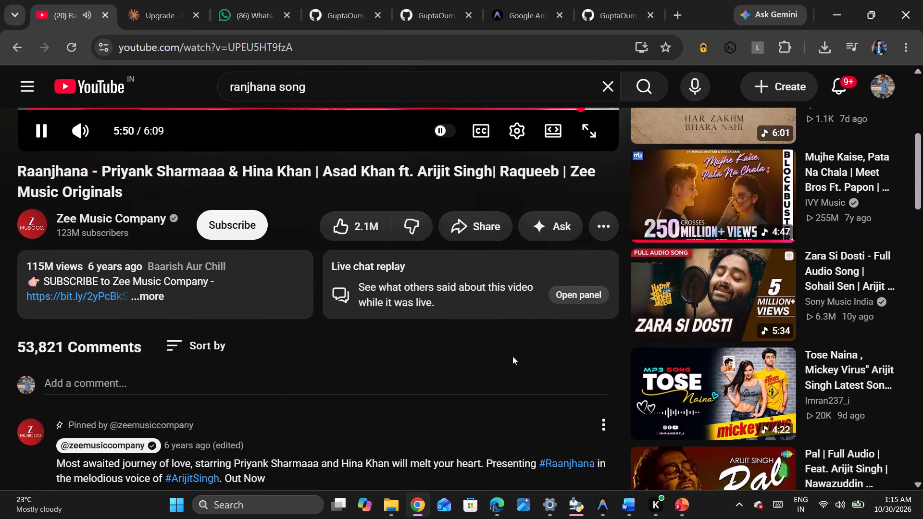
pyautogui.scroll(-3, 512, 356)
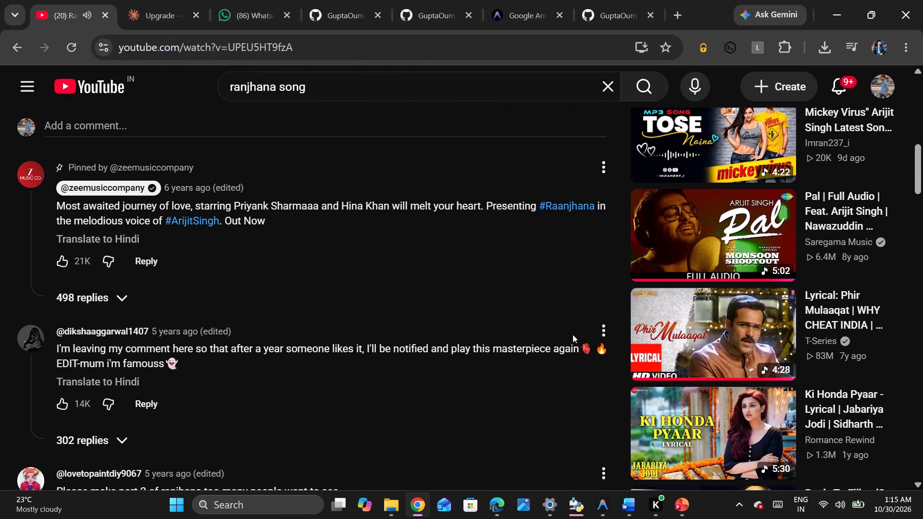
pyautogui.click(671, 239)
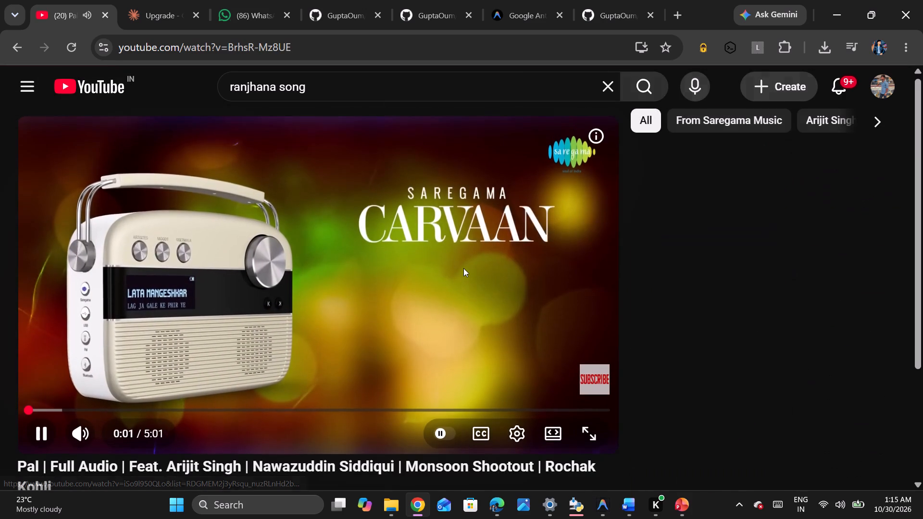
pyautogui.press('Right')
pyautogui.scroll(-1, 477, 311)
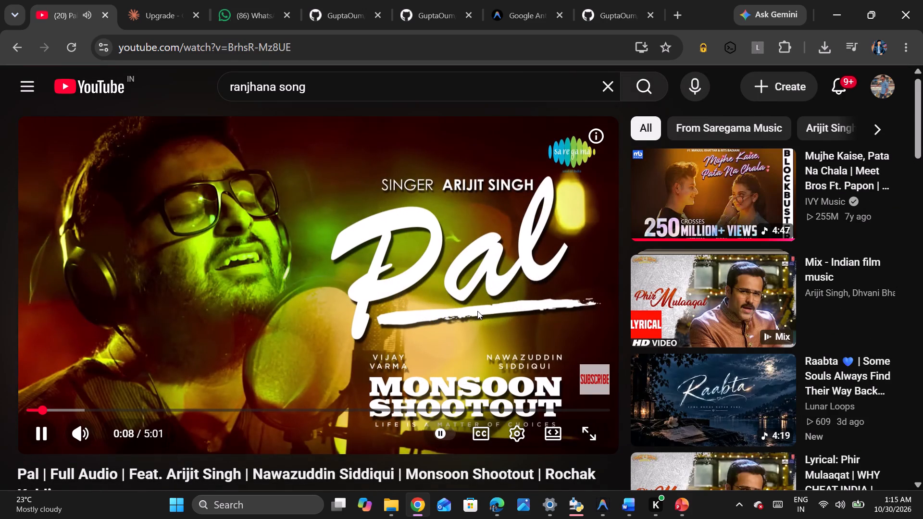
pyautogui.scroll(-5, 477, 311)
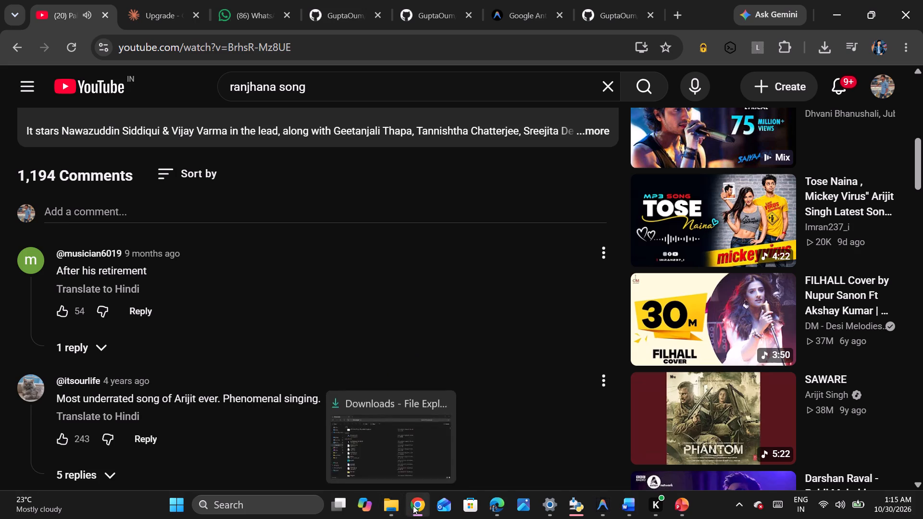
pyautogui.click(413, 506)
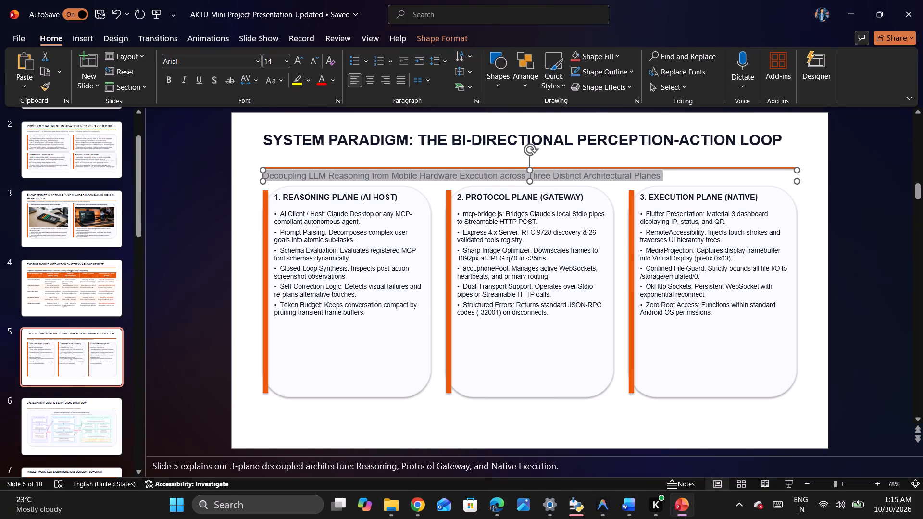
# Set slide 5's "1. Reasoning Plane (AI Host)" card heading to font size 14.
pyautogui.click(398, 198)
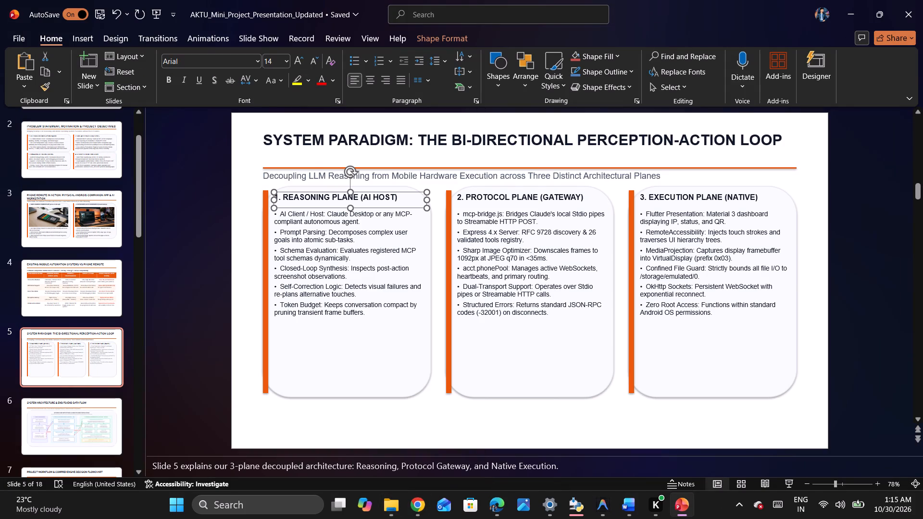
pyautogui.click(398, 198)
pyautogui.click(398, 198)
pyautogui.hotkey('ctrl', 'a')
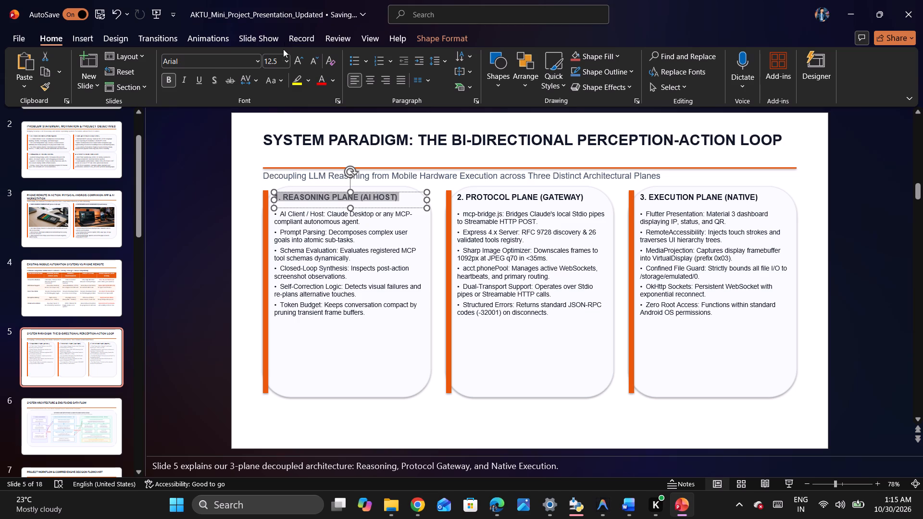
pyautogui.click(285, 56)
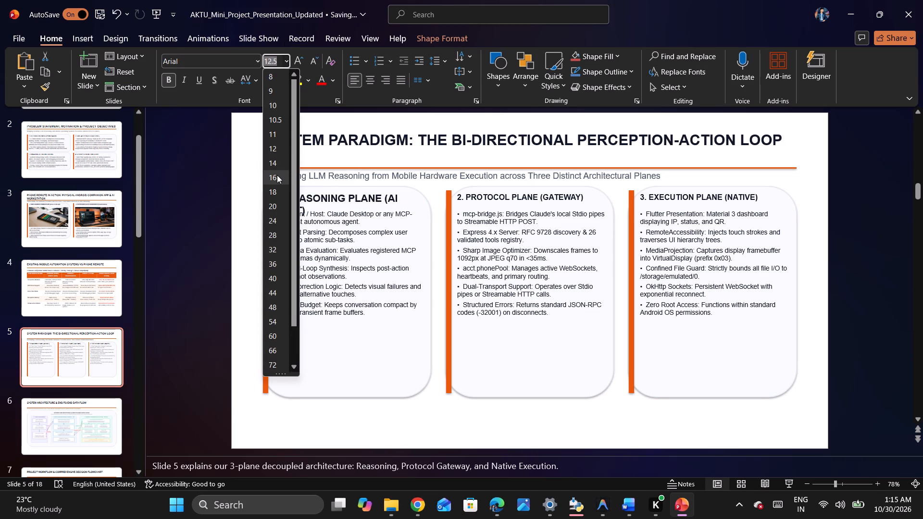
pyautogui.click(276, 165)
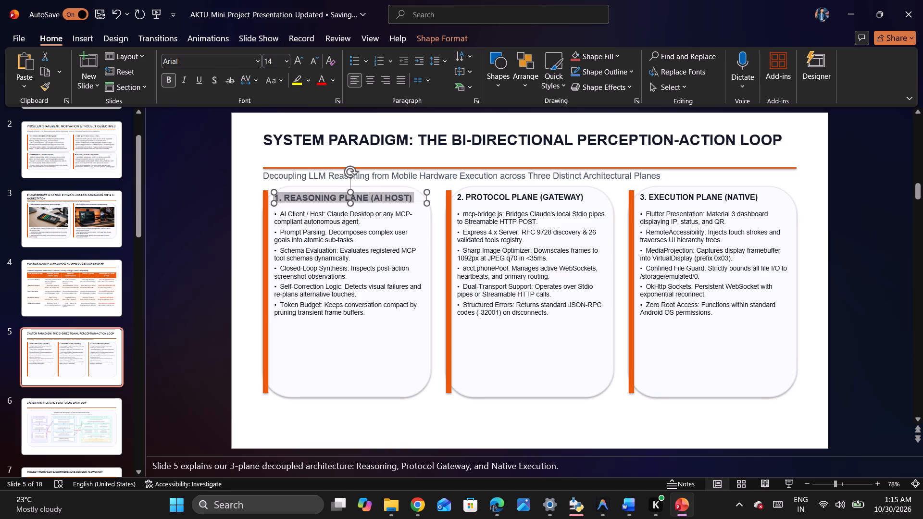
# Set slide 5's "2. Protocol Plane (Gateway)" card heading to font size 14.
pyautogui.click(484, 199)
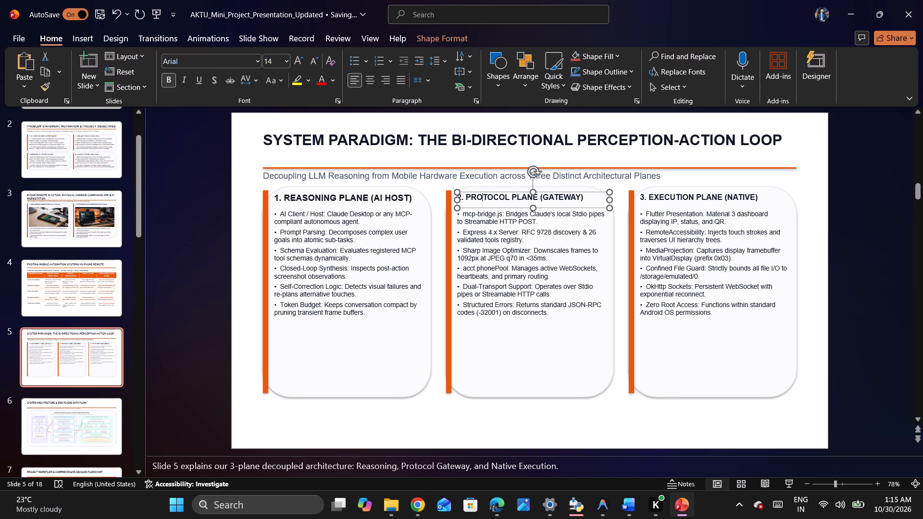
pyautogui.hotkey('ctrl', 'a')
pyautogui.rightClick(484, 199)
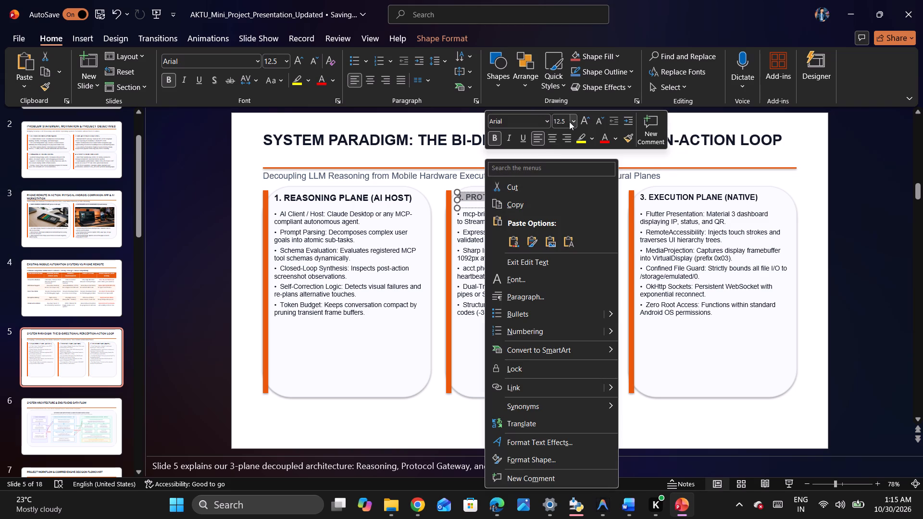
pyautogui.click(569, 122)
pyautogui.click(573, 123)
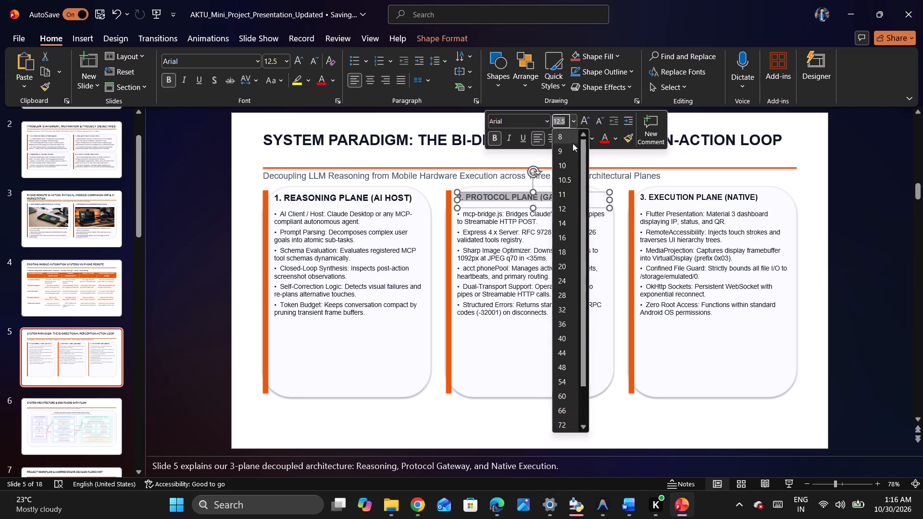
pyautogui.click(567, 224)
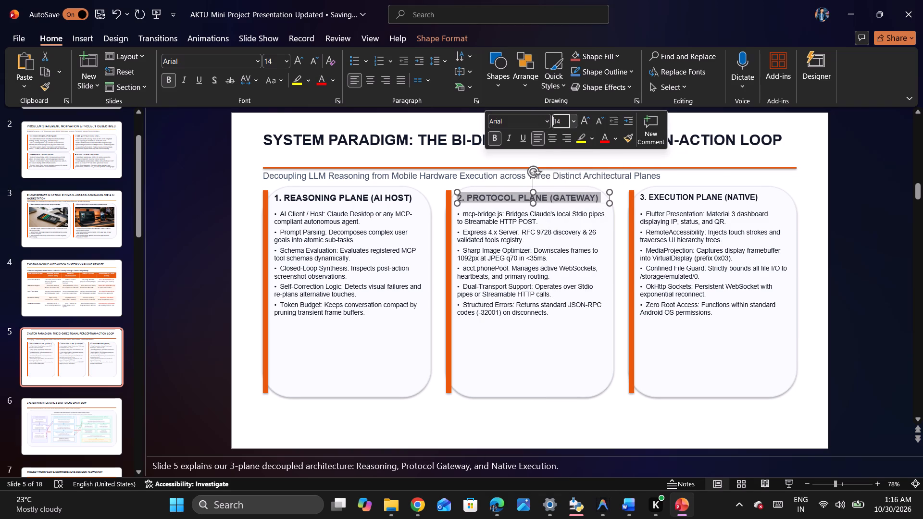
# Set slide 5's "3. Execution Plane (Native)" card heading to font size 14.
pyautogui.click(699, 199)
pyautogui.rightClick(699, 199)
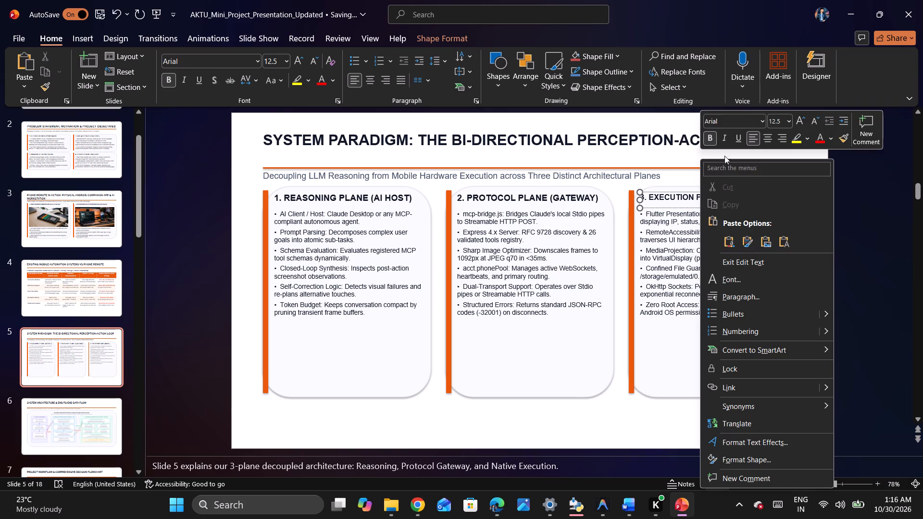
pyautogui.click(685, 194)
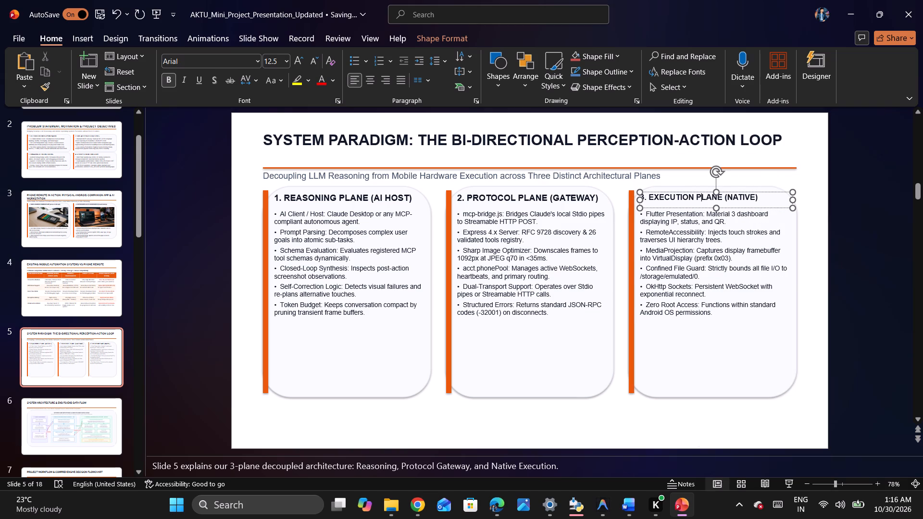
pyautogui.click(685, 194)
pyautogui.hotkey('ctrl', 'a')
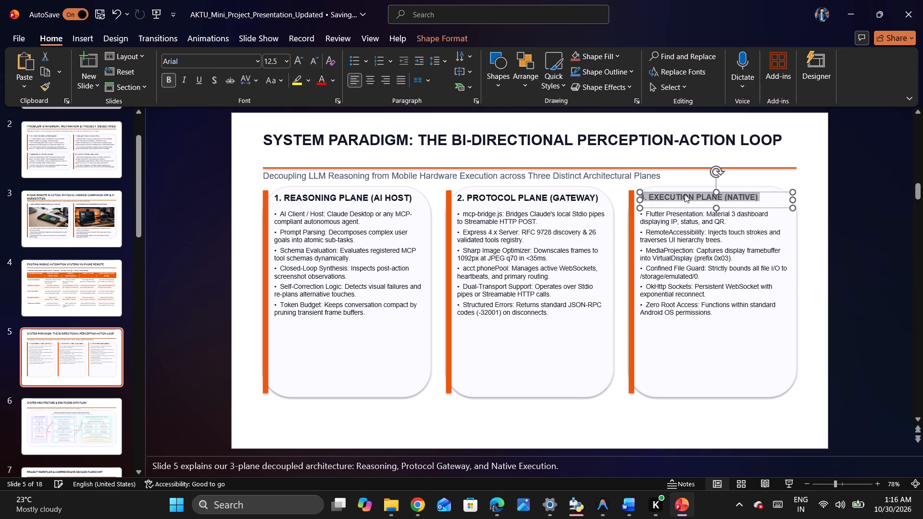
pyautogui.rightClick(685, 194)
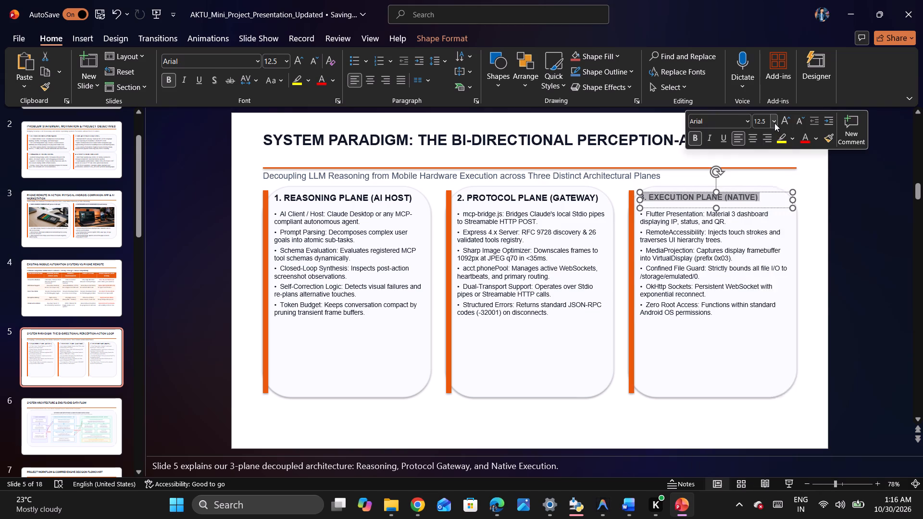
pyautogui.click(774, 123)
pyautogui.click(765, 221)
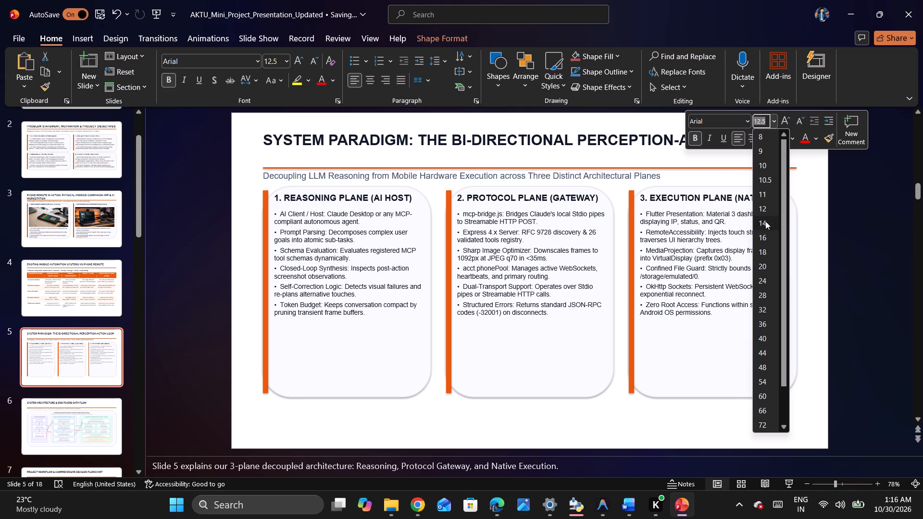
# Set all bullet text in slide 5's Reasoning Plane card to font size 12.
pyautogui.click(405, 255)
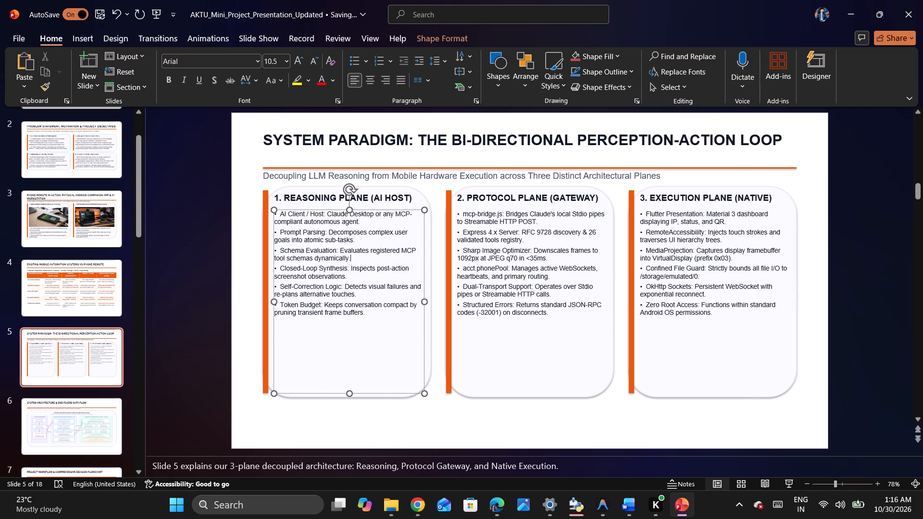
pyautogui.click(380, 295)
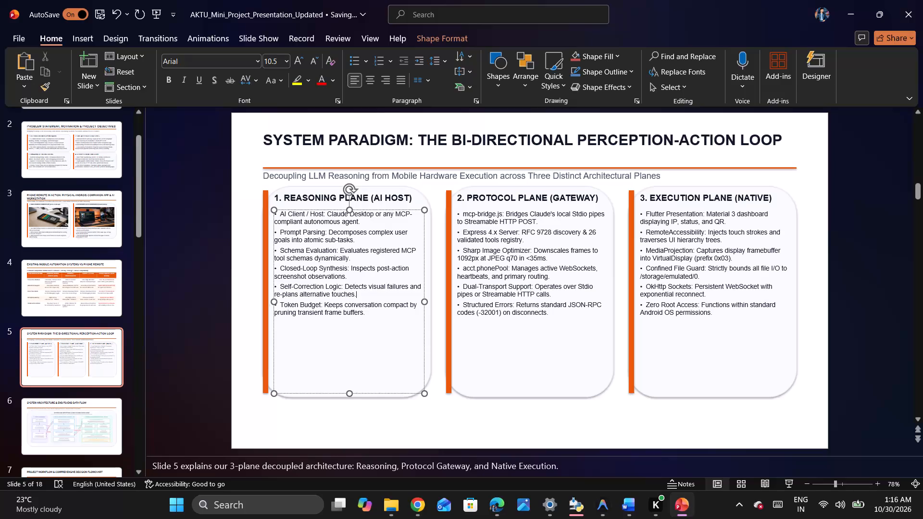
pyautogui.hotkey('ctrl', 'a')
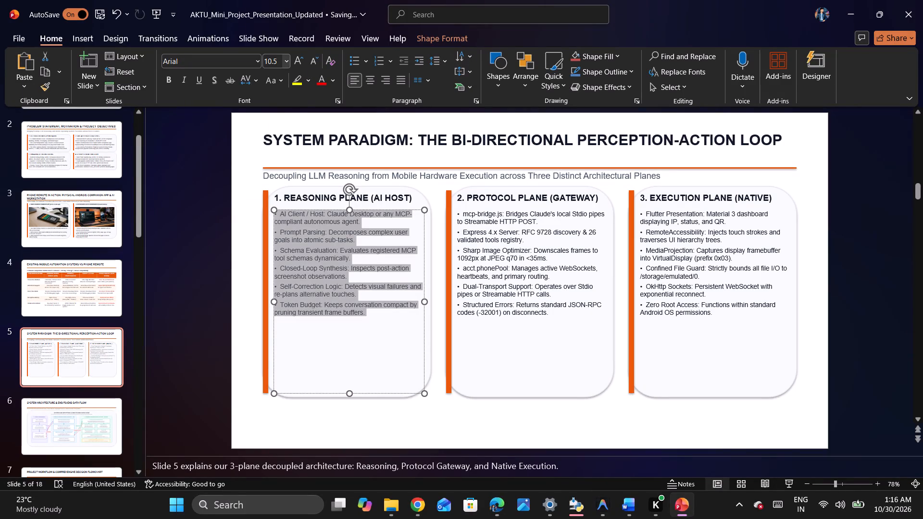
pyautogui.click(287, 59)
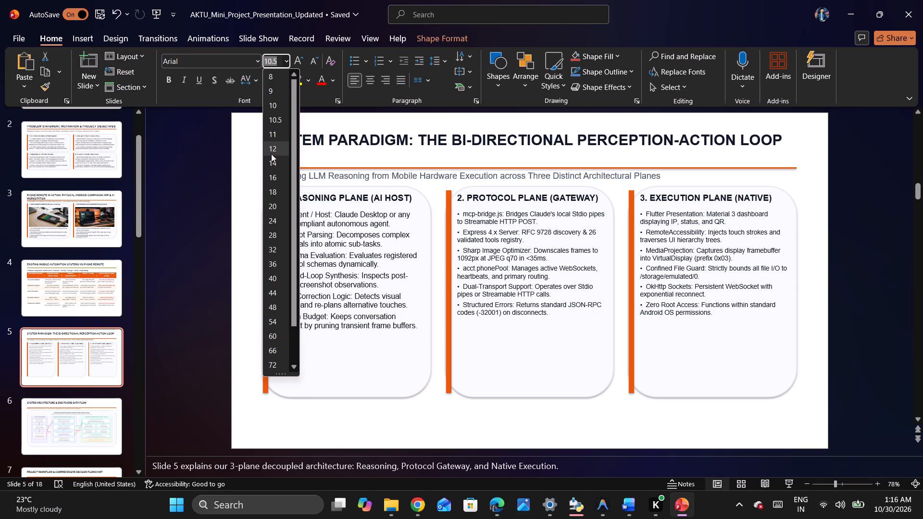
pyautogui.click(271, 153)
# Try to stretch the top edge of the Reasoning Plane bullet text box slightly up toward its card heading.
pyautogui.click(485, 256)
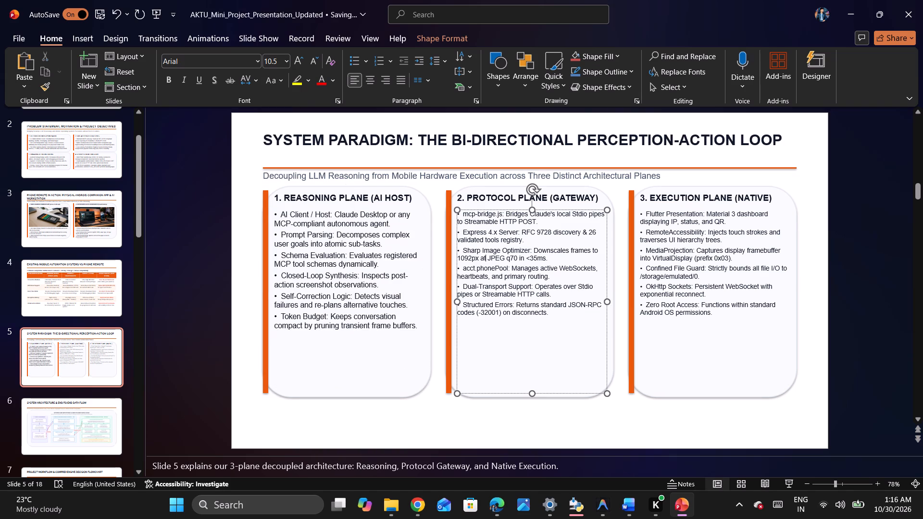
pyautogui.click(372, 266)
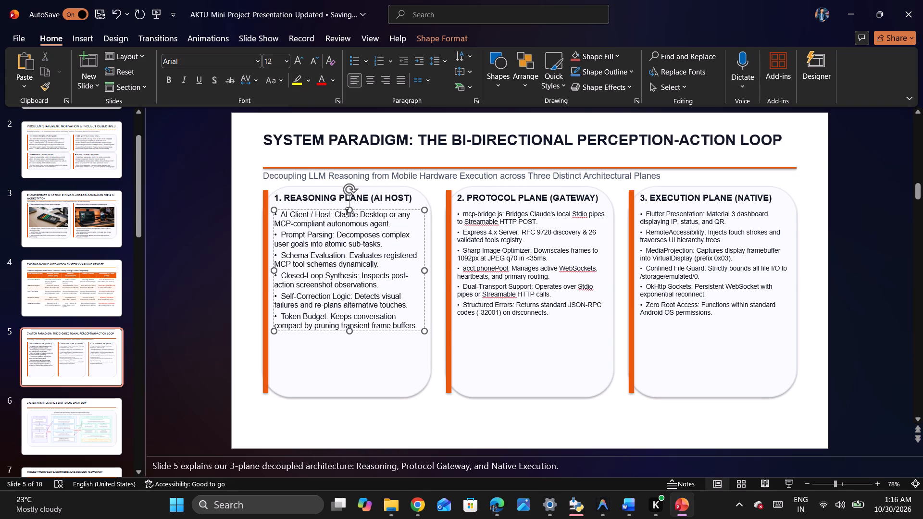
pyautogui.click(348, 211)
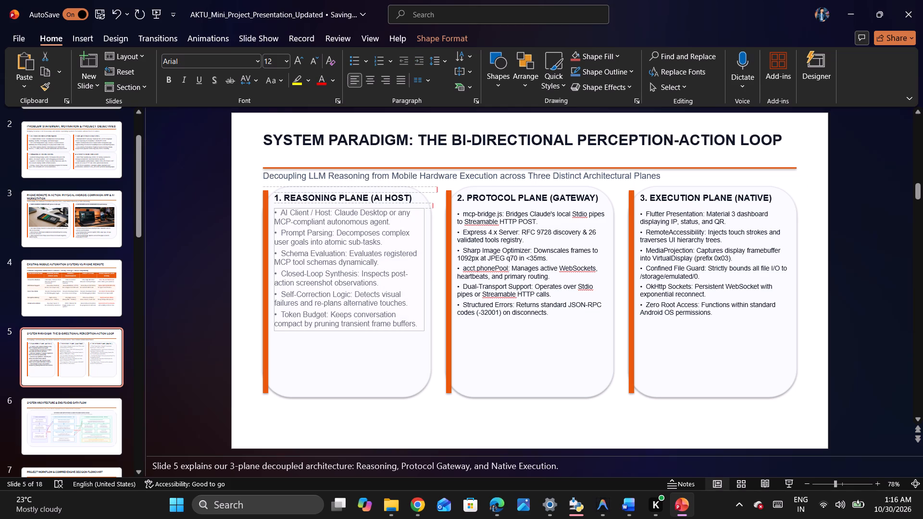
# Set all bullet text in slide 5's Protocol Plane card to font size 12.
pyautogui.click(490, 239)
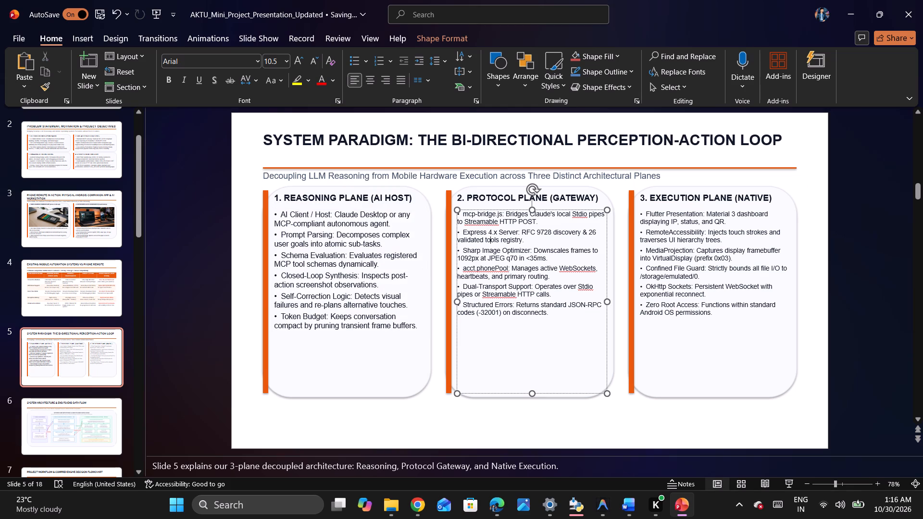
pyautogui.hotkey('ctrl', 'a')
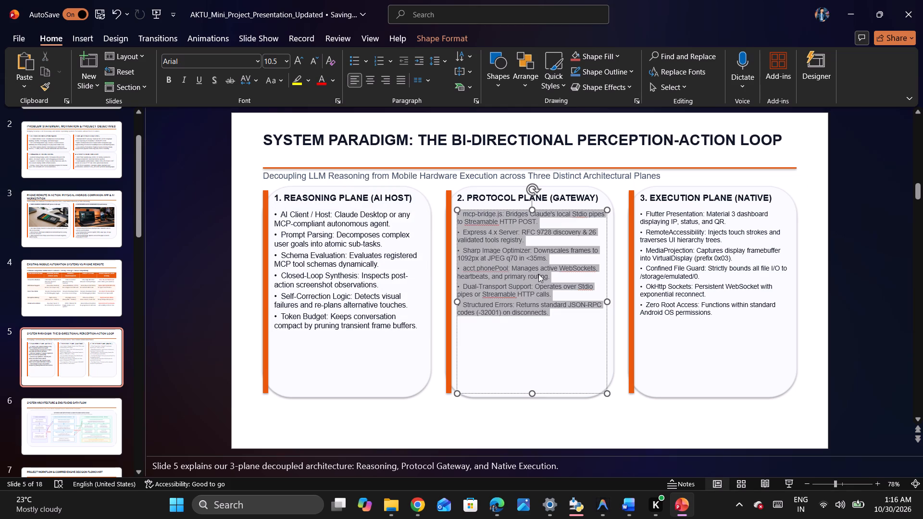
pyautogui.click(283, 66)
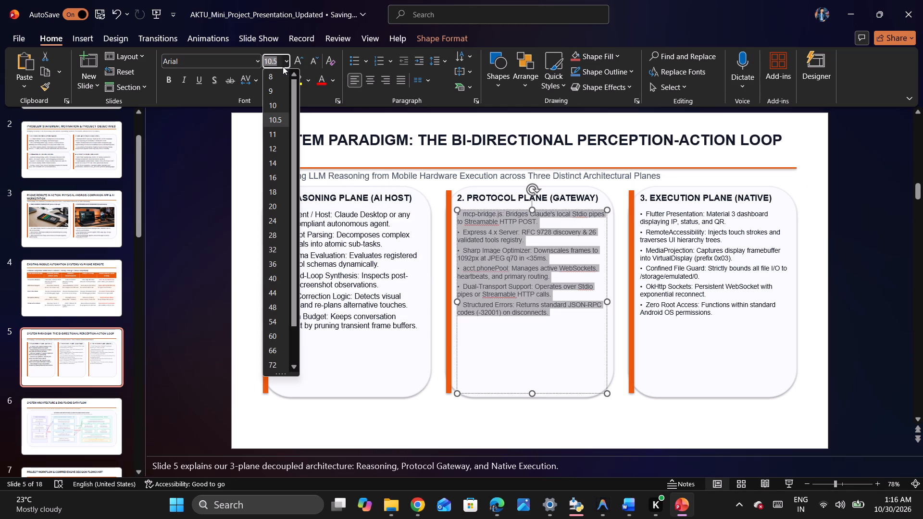
pyautogui.click(272, 152)
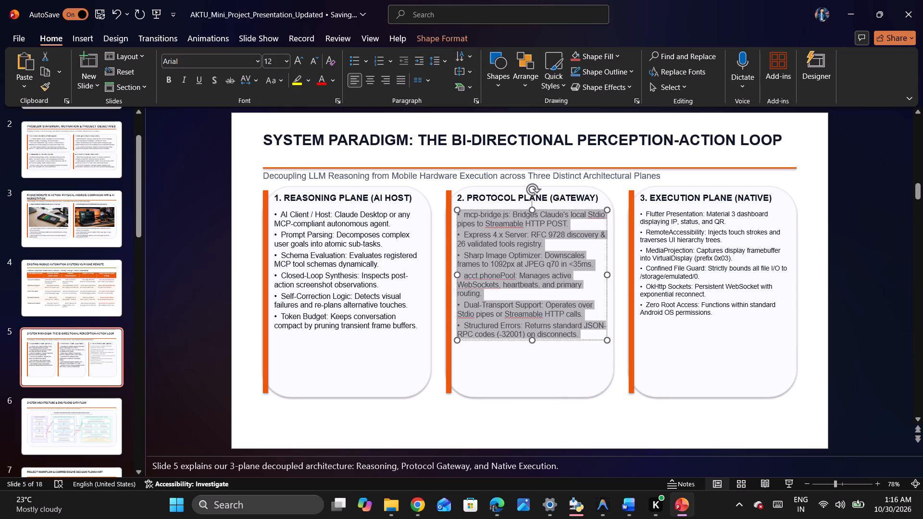
# Set all bullet text in slide 5's Execution Plane card to font size 12.
pyautogui.click(682, 273)
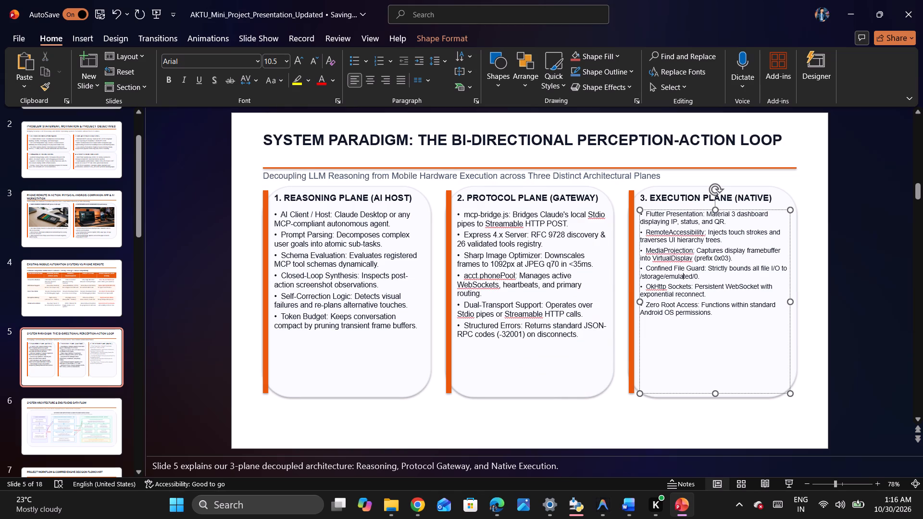
pyautogui.keyDown('ctrl'); pyautogui.click(678, 280); pyautogui.keyUp('ctrl')
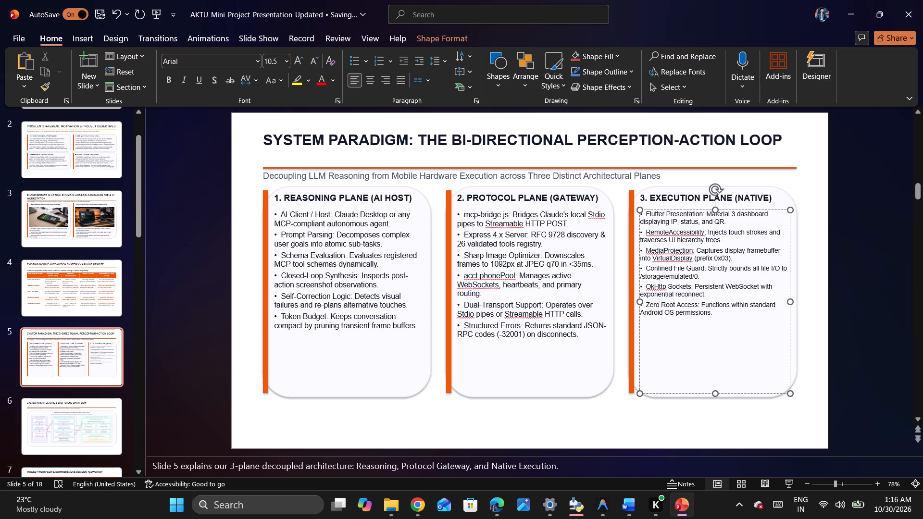
pyautogui.hotkey('ctrl', 'a')
pyautogui.rightClick(678, 280)
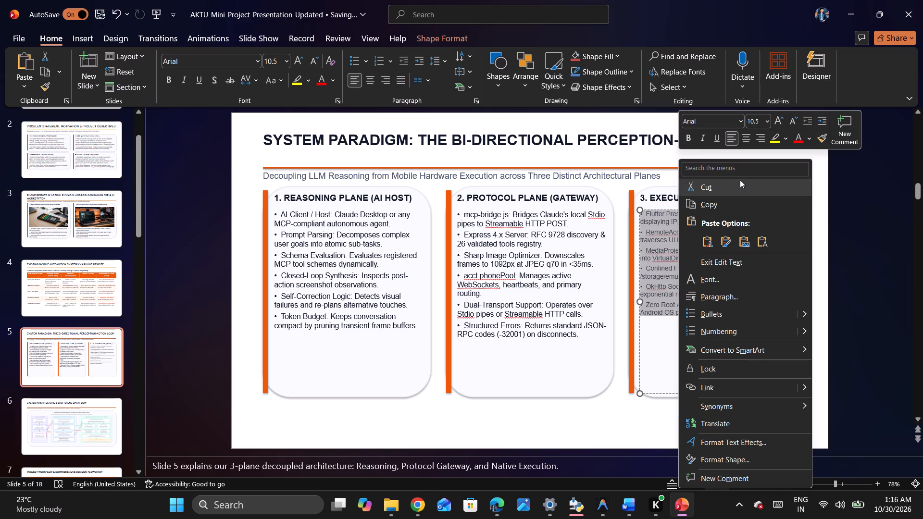
pyautogui.click(767, 120)
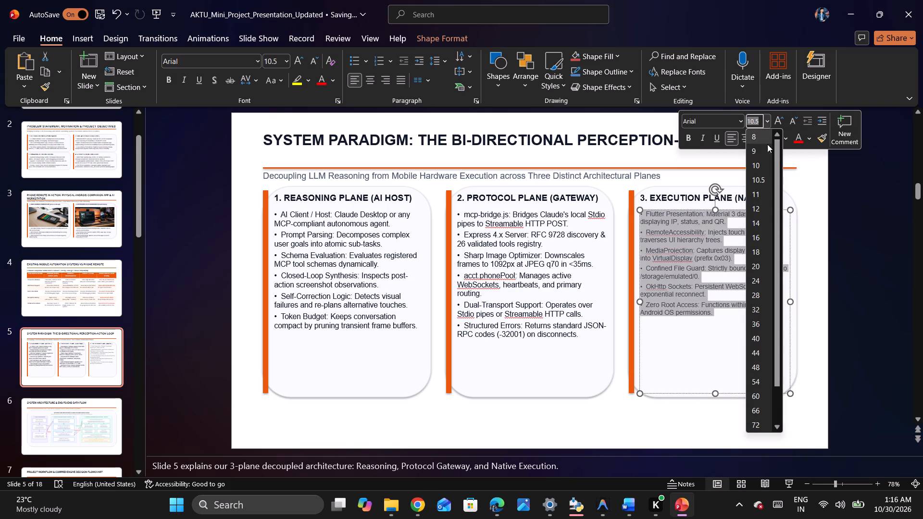
pyautogui.click(761, 207)
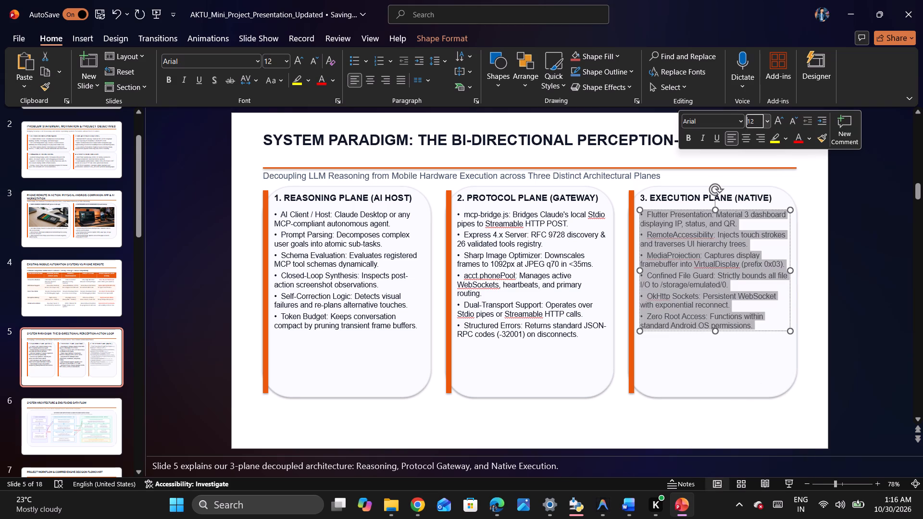
pyautogui.click(825, 321)
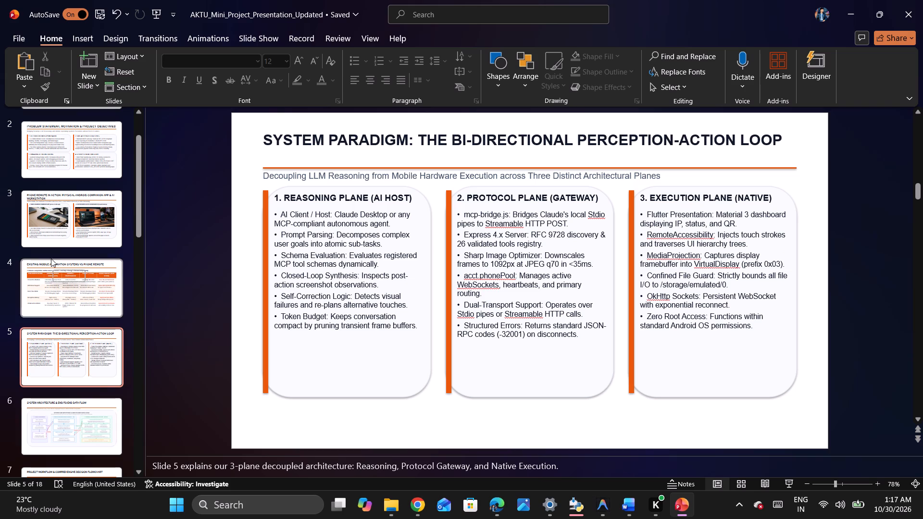
# Set slide 6's title "SYSTEM ARCHITECTURE & END-TO-END DATA FLOW" to font size 28.
pyautogui.click(99, 422)
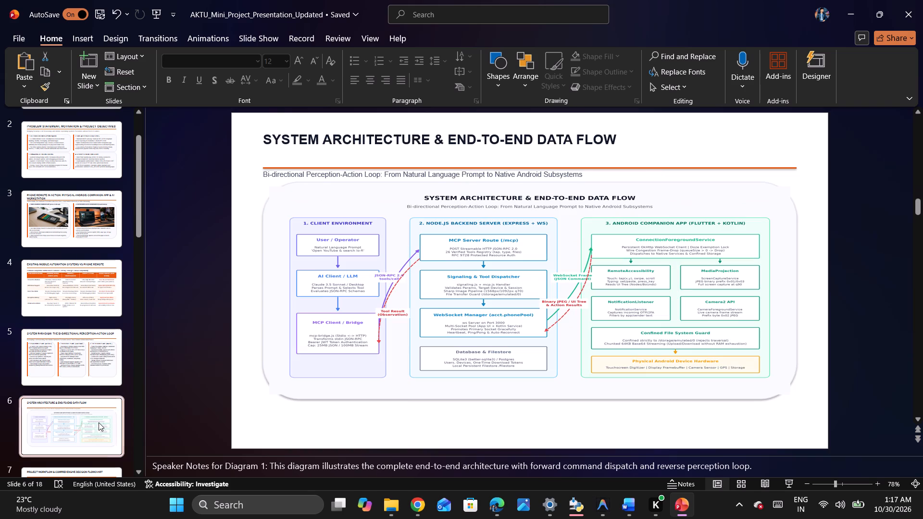
pyautogui.click(329, 143)
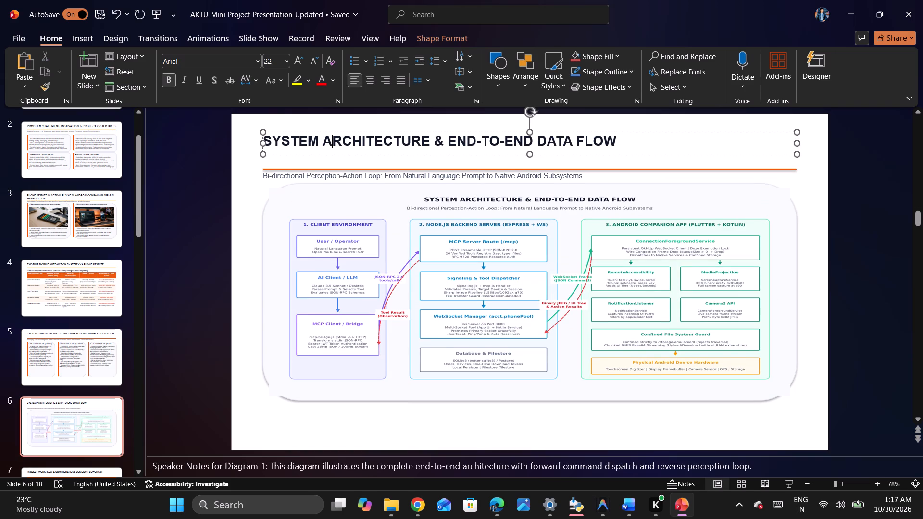
pyautogui.hotkey('ctrl', 'a')
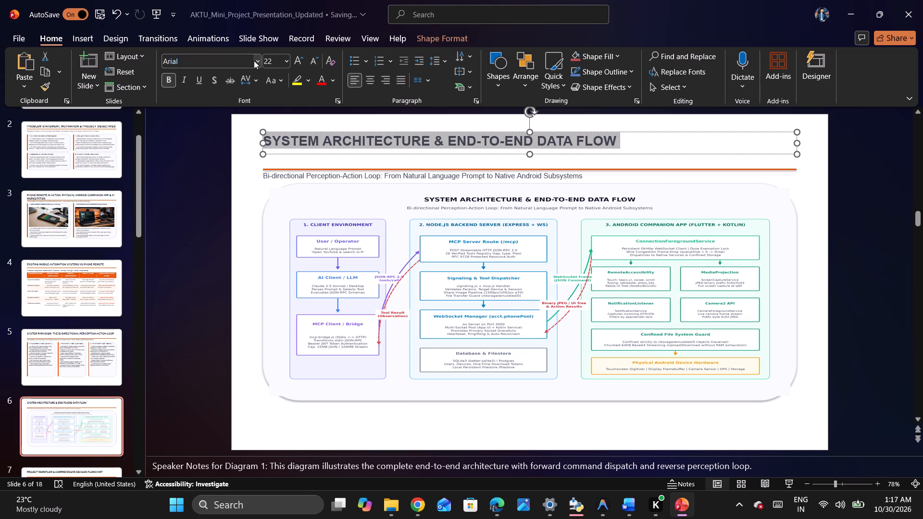
pyautogui.click(286, 61)
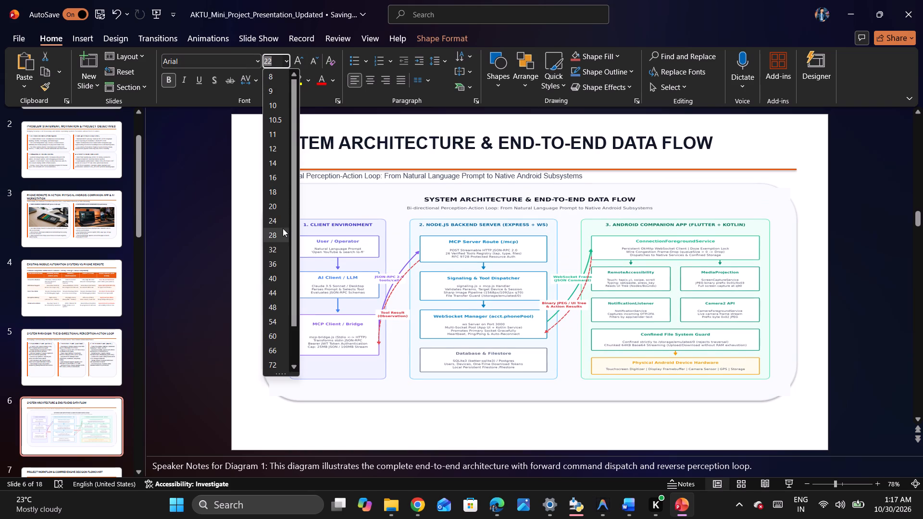
pyautogui.click(278, 232)
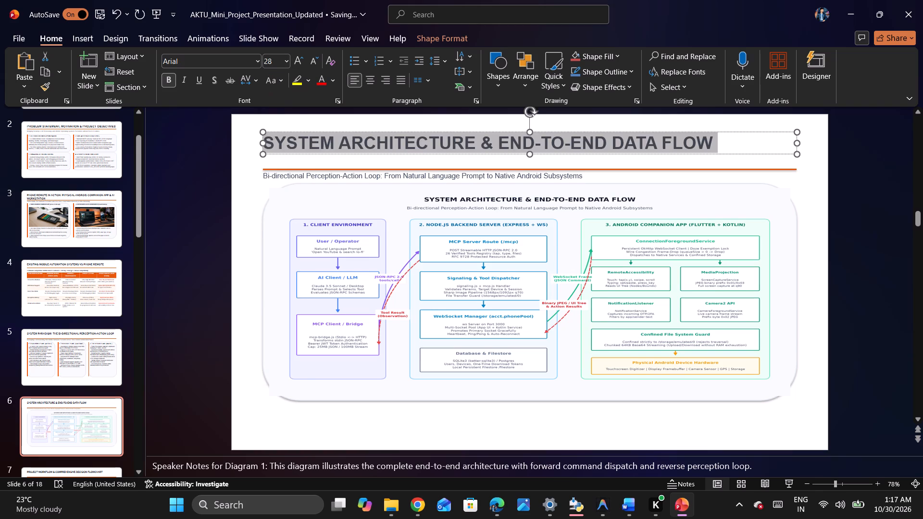
pyautogui.click(257, 219)
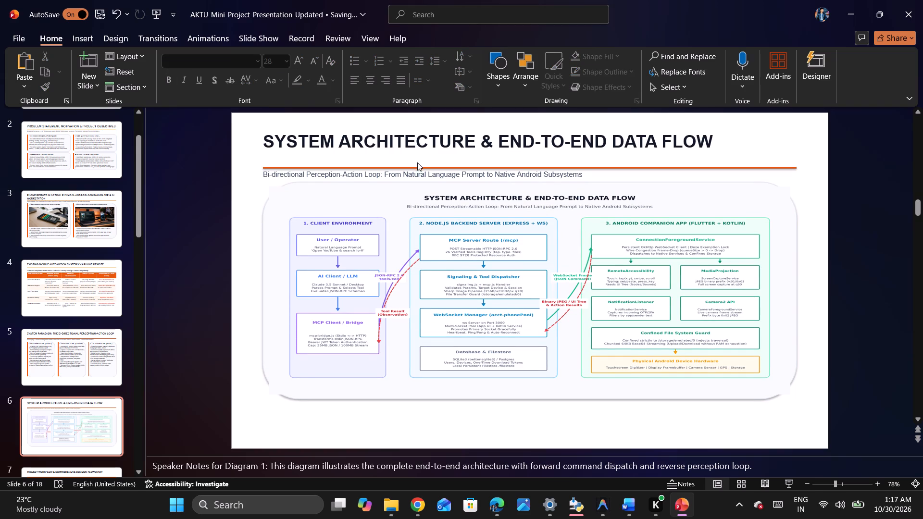
# Move slide 6's orange divider line up so it sits just beneath the title.
pyautogui.click(417, 166)
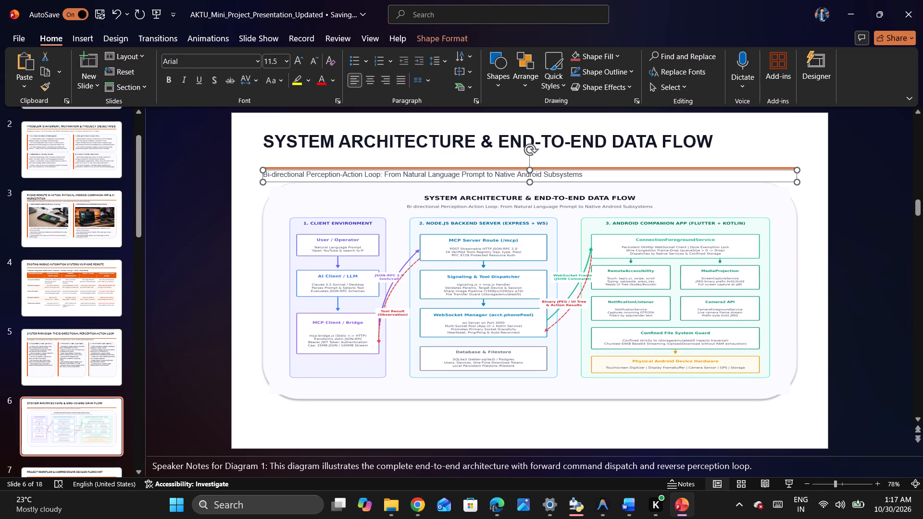
pyautogui.click(428, 163)
pyautogui.click(427, 167)
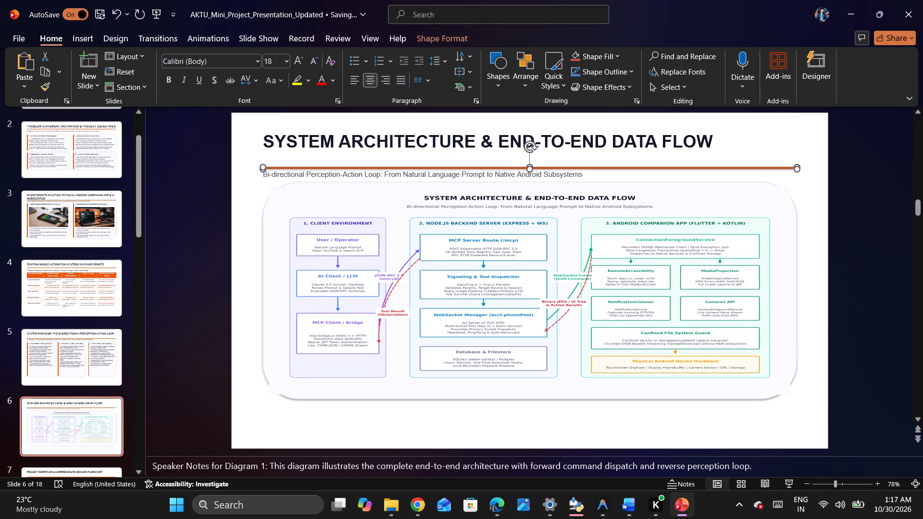
pyautogui.moveTo(427, 167); pyautogui.dragTo(427, 166)
pyautogui.moveTo(427, 166); pyautogui.dragTo(425, 154)
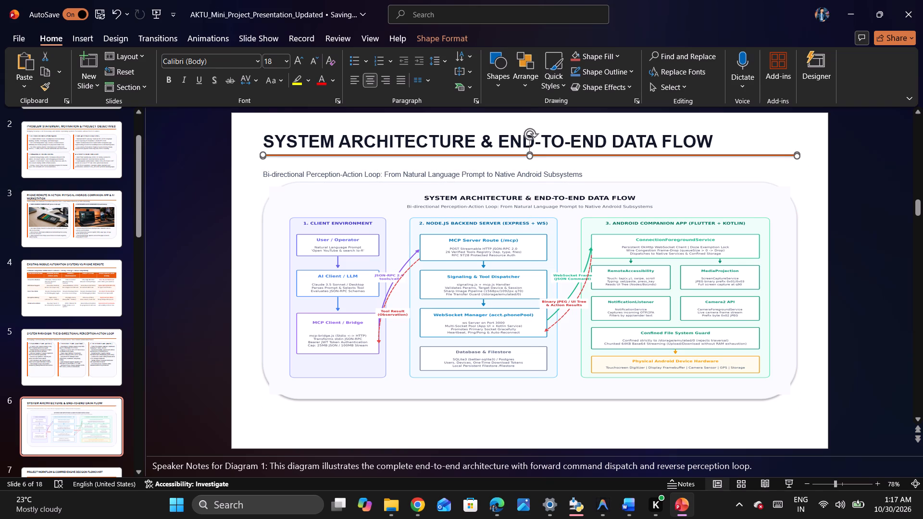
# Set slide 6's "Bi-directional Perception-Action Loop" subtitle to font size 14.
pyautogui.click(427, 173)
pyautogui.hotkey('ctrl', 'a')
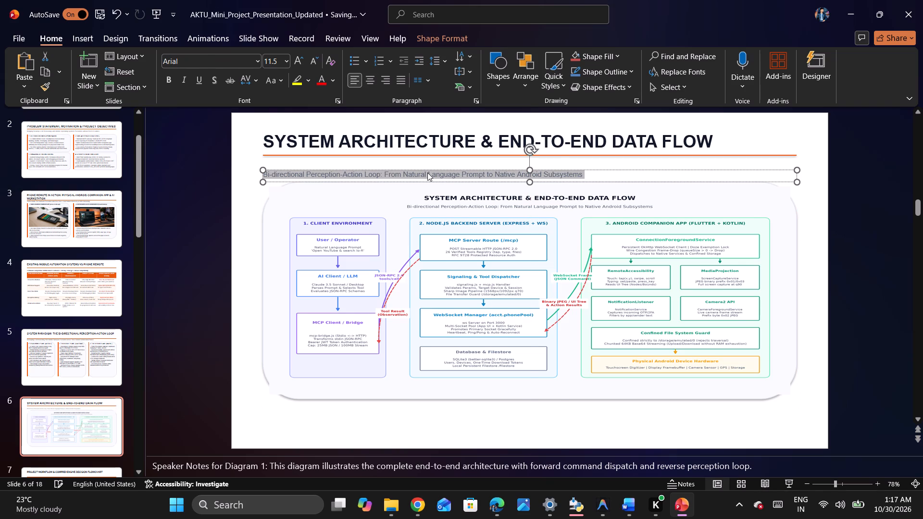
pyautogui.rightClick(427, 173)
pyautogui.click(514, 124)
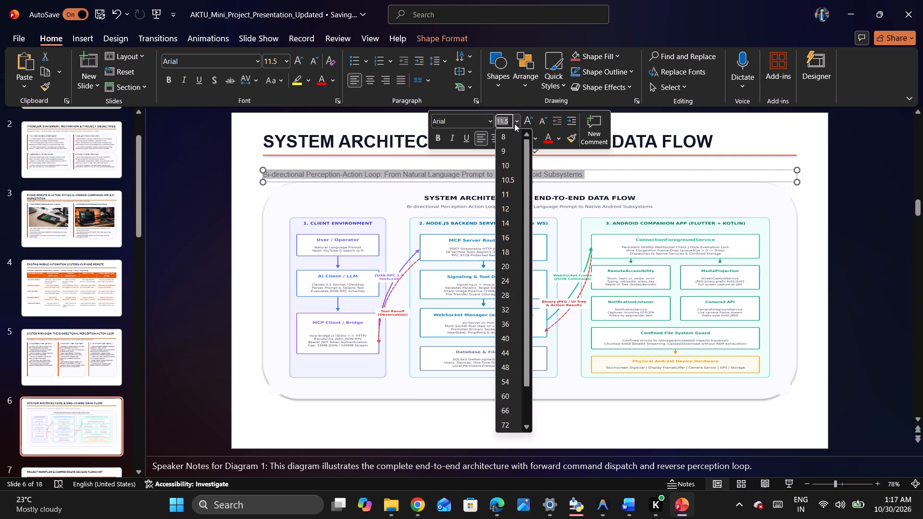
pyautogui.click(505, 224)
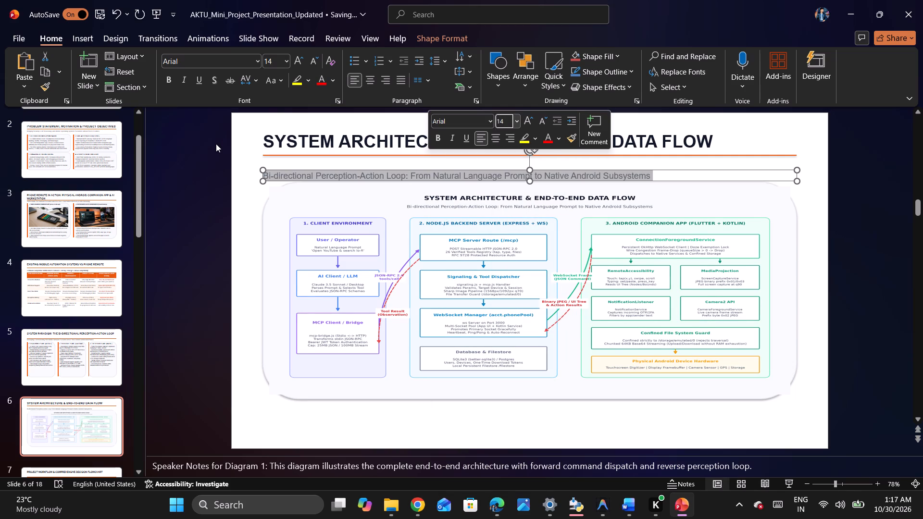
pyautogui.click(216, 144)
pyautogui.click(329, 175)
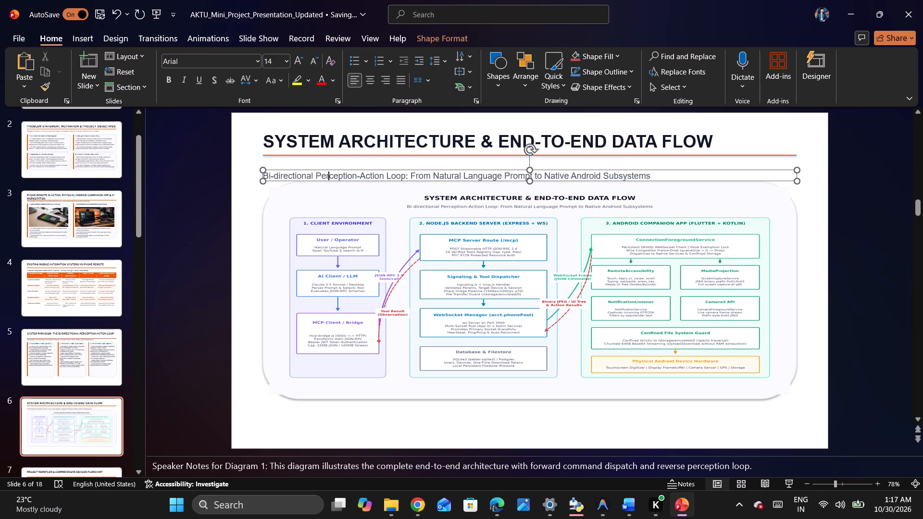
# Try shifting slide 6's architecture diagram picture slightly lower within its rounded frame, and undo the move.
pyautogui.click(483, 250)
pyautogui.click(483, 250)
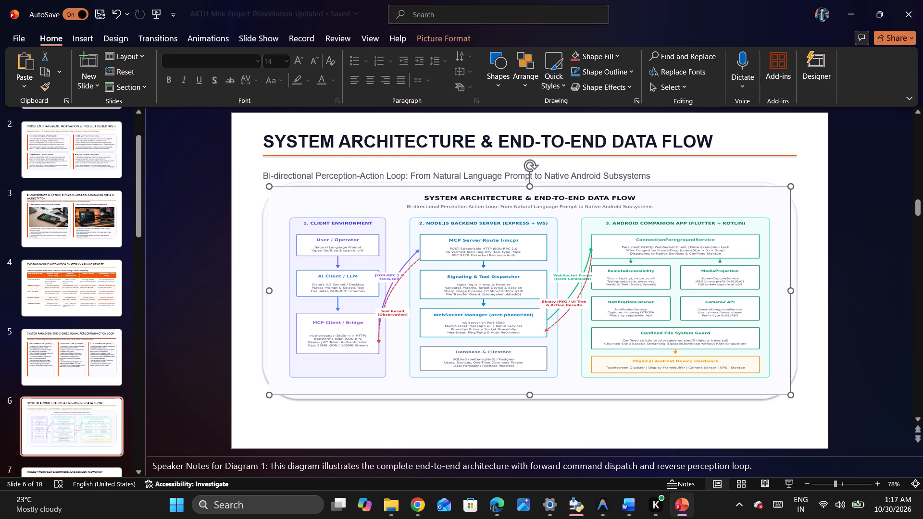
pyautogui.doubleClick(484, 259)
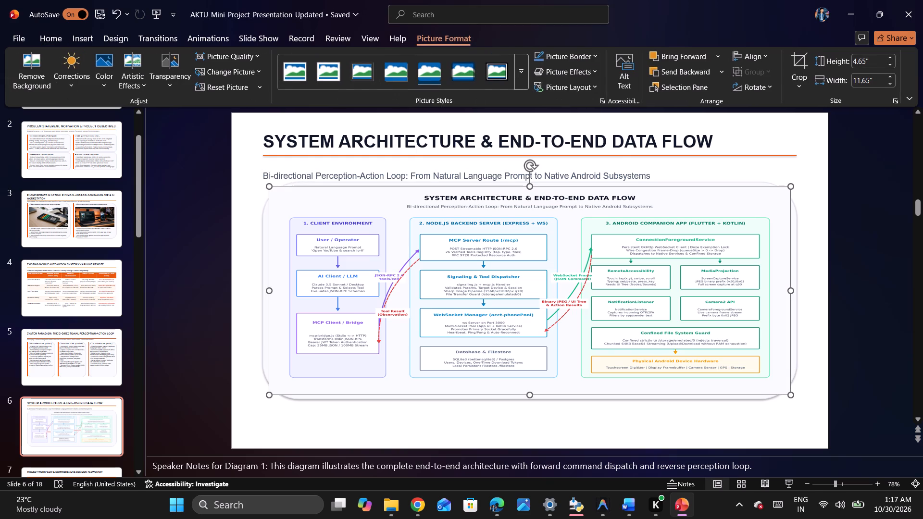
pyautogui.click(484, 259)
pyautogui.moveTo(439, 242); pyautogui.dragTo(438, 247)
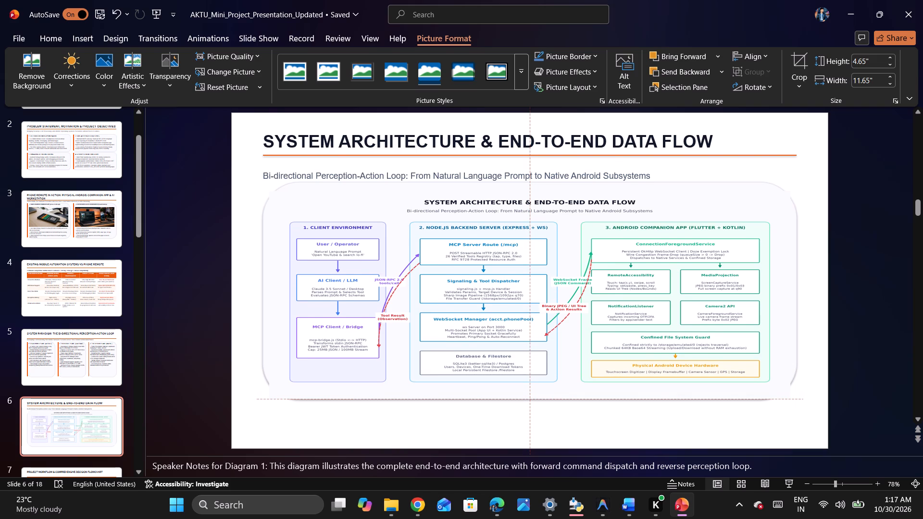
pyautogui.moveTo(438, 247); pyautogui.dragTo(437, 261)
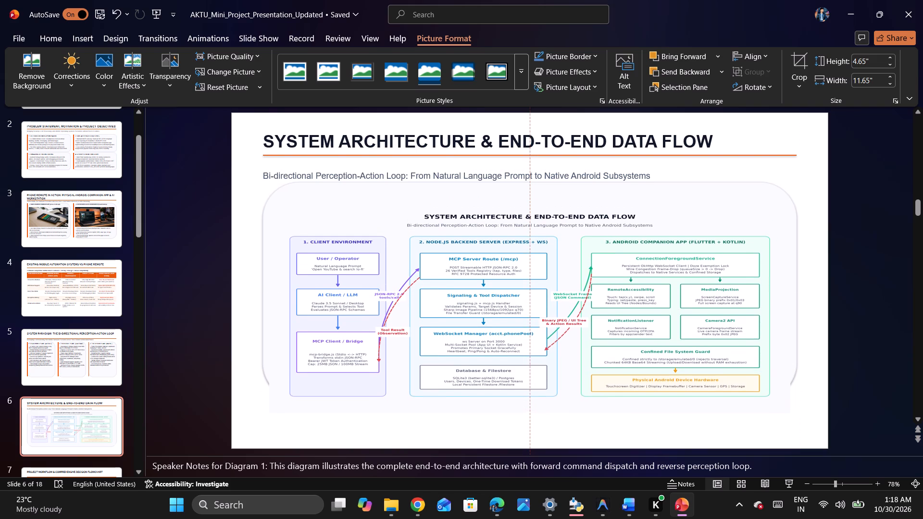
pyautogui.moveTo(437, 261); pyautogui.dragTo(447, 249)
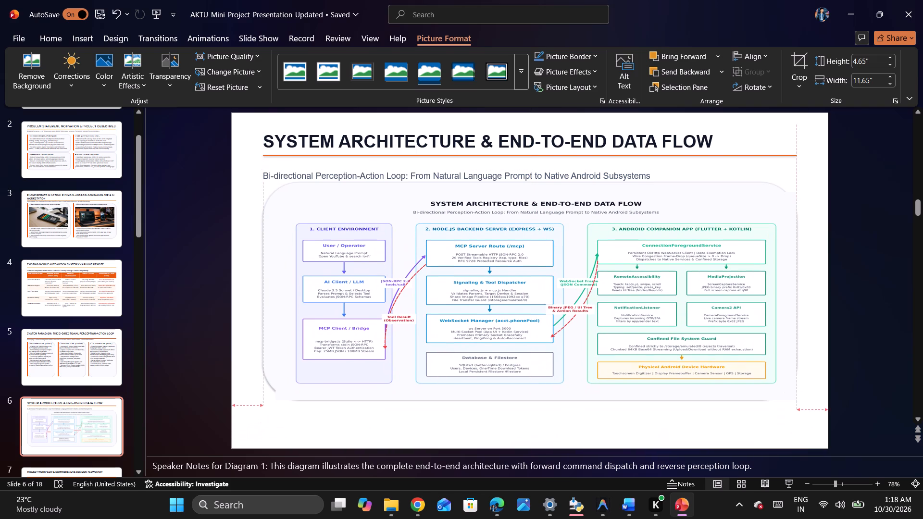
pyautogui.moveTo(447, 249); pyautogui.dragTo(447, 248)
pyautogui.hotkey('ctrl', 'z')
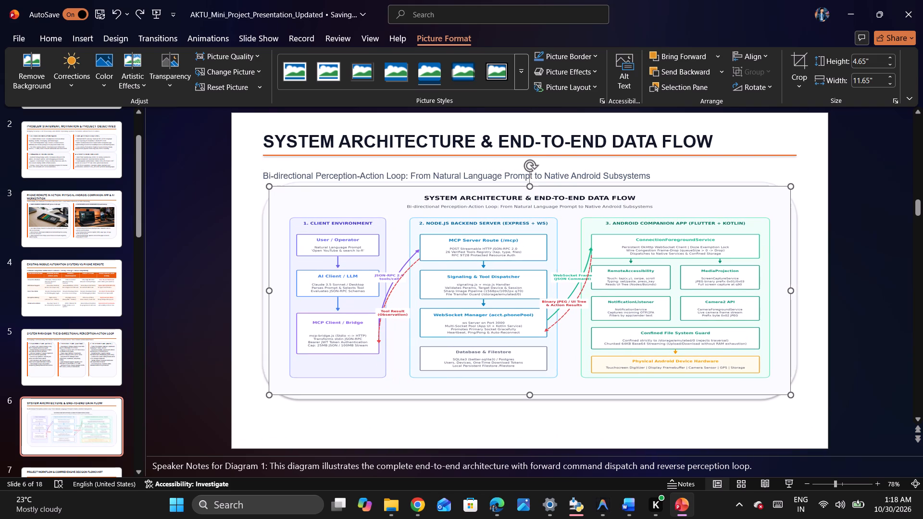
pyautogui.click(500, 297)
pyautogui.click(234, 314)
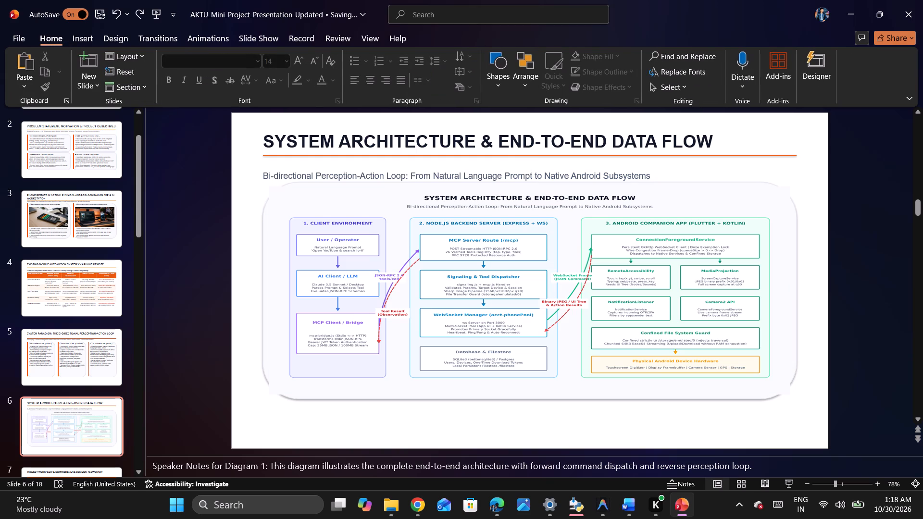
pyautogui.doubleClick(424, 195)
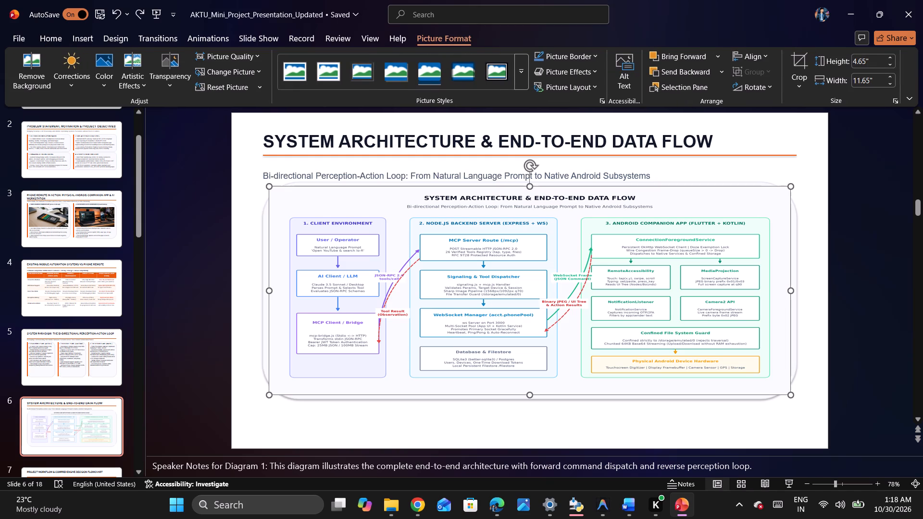
# Set slide 6's entire "Bi-directional Perception-Action Loop" subtitle to font size 16.
pyautogui.click(305, 177)
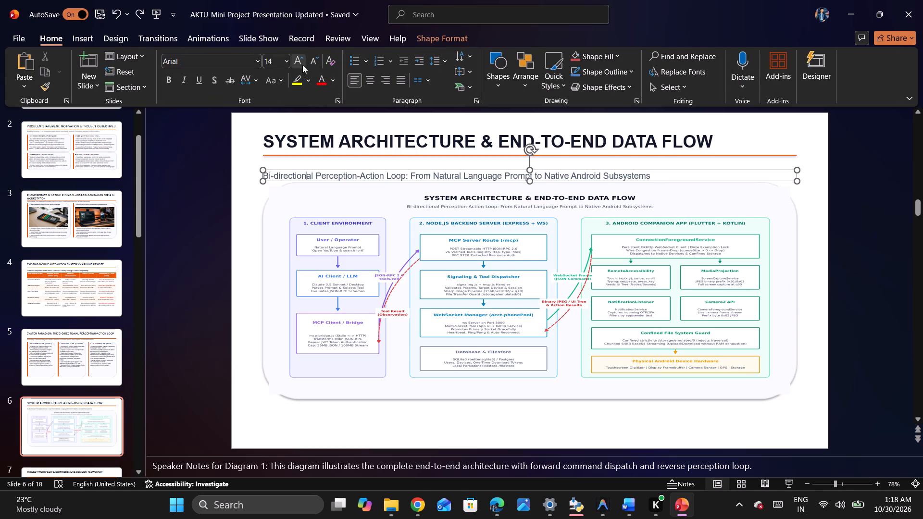
pyautogui.click(286, 62)
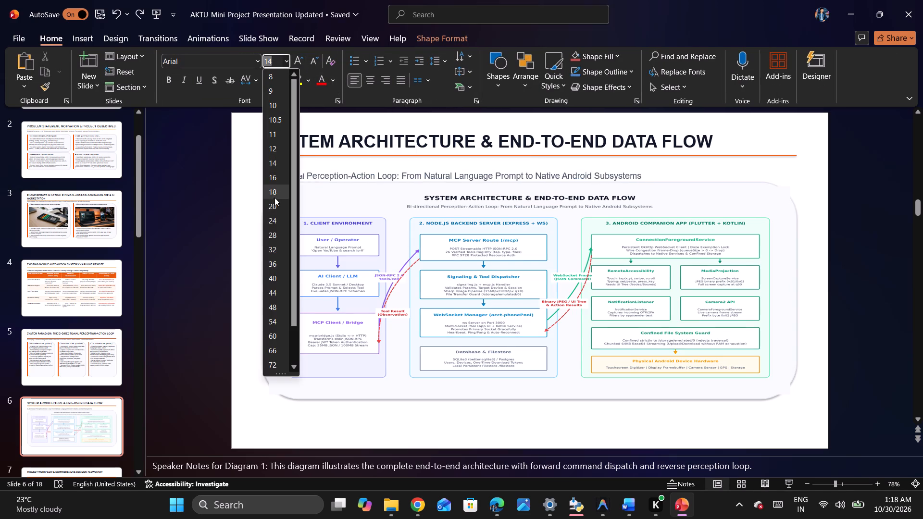
pyautogui.click(276, 176)
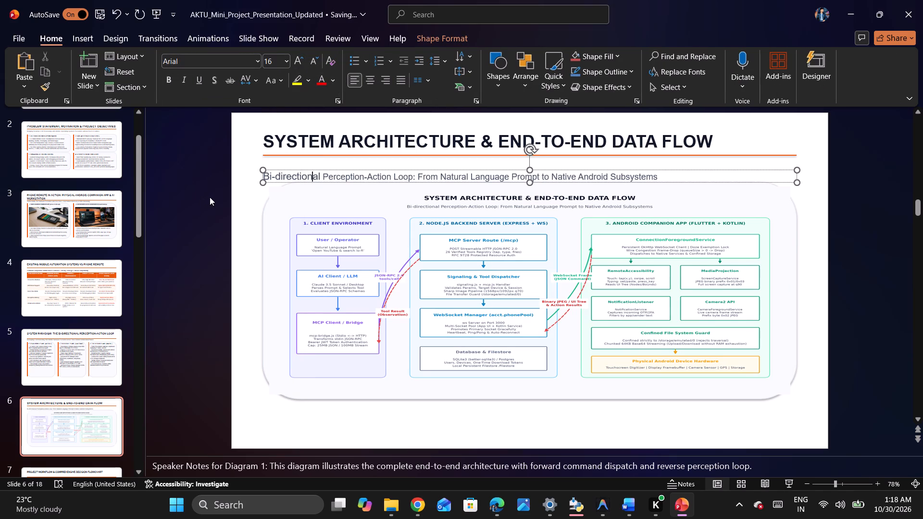
pyautogui.hotkey('ctrl', 'a')
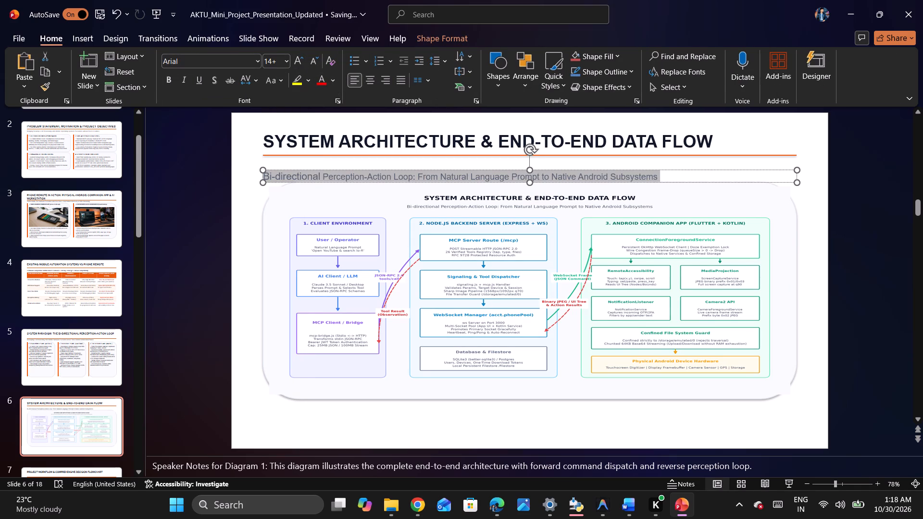
pyautogui.click(285, 63)
pyautogui.click(275, 175)
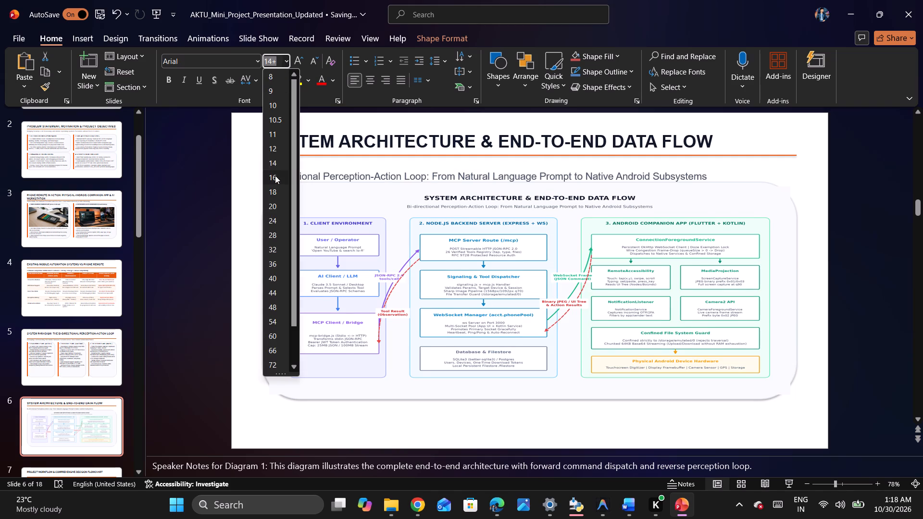
# Make slide 6's entire "Bi-directional Perception-Action Loop" subtitle bold.
pyautogui.click(355, 173)
pyautogui.hotkey('ctrl', 'a')
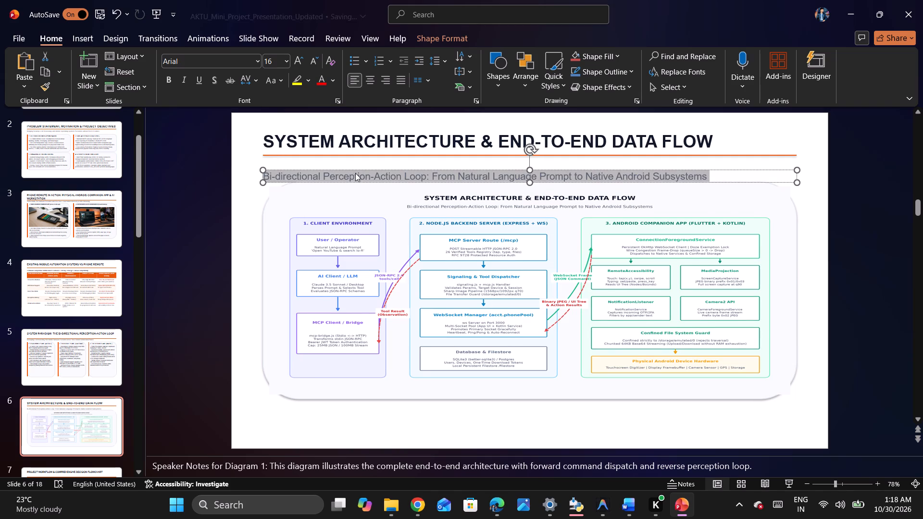
pyautogui.click(168, 80)
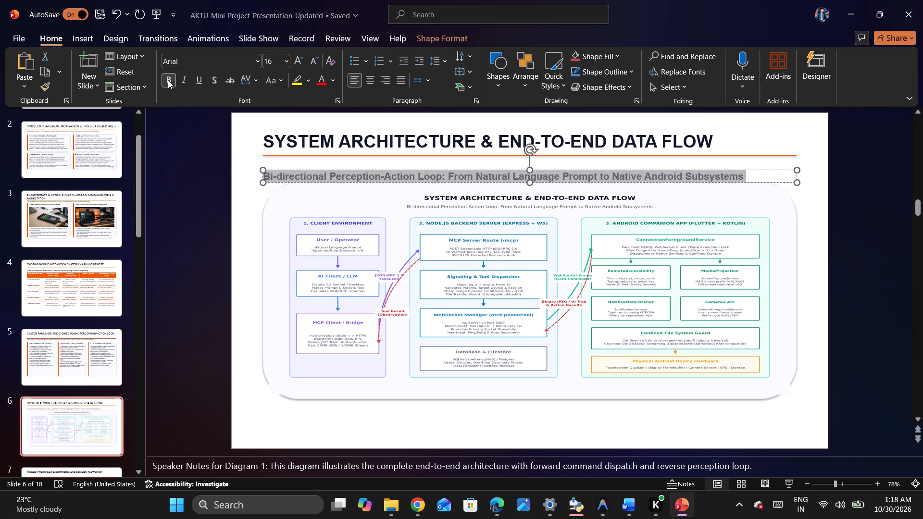
pyautogui.click(222, 169)
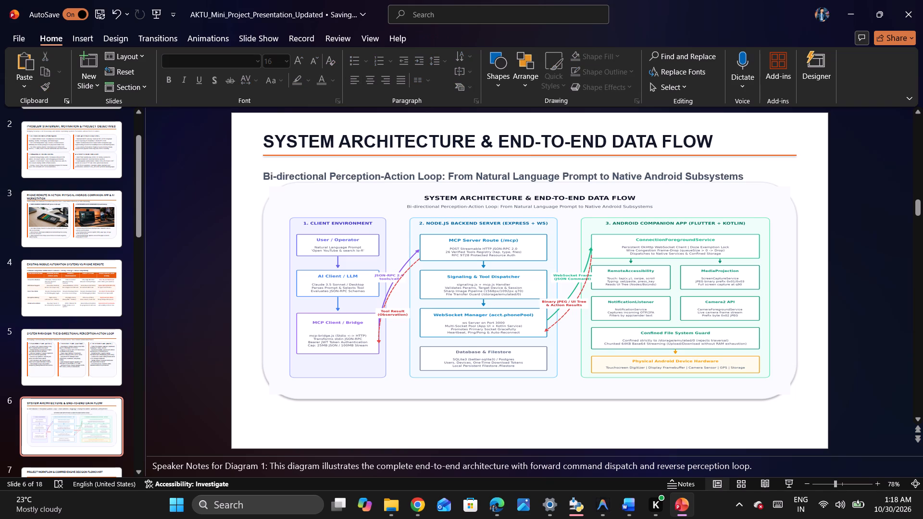
pyautogui.click(232, 175)
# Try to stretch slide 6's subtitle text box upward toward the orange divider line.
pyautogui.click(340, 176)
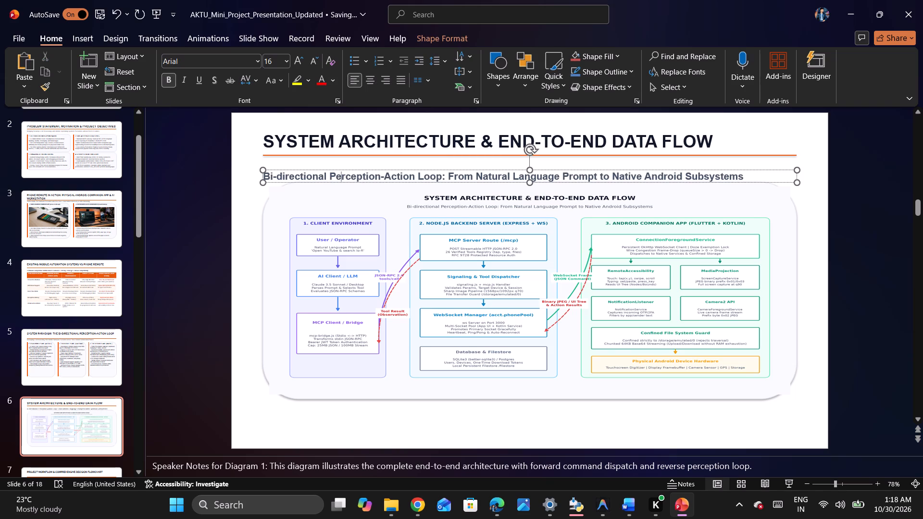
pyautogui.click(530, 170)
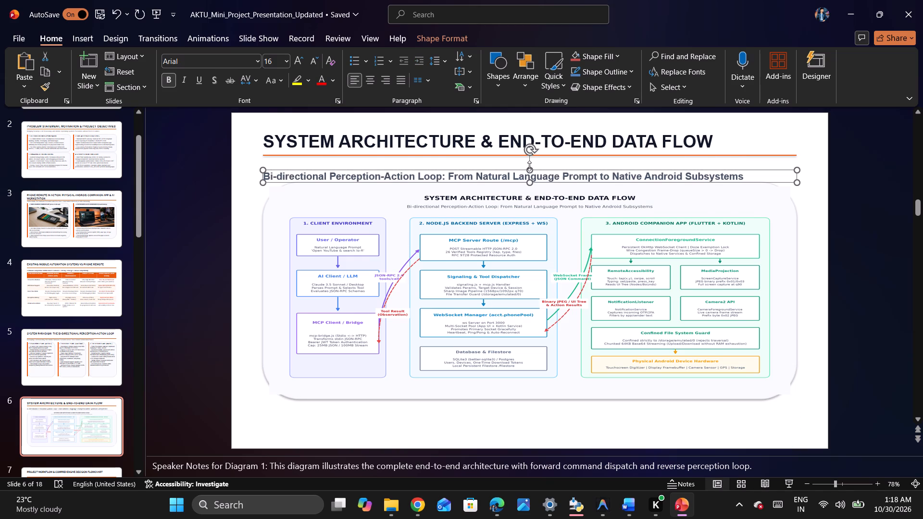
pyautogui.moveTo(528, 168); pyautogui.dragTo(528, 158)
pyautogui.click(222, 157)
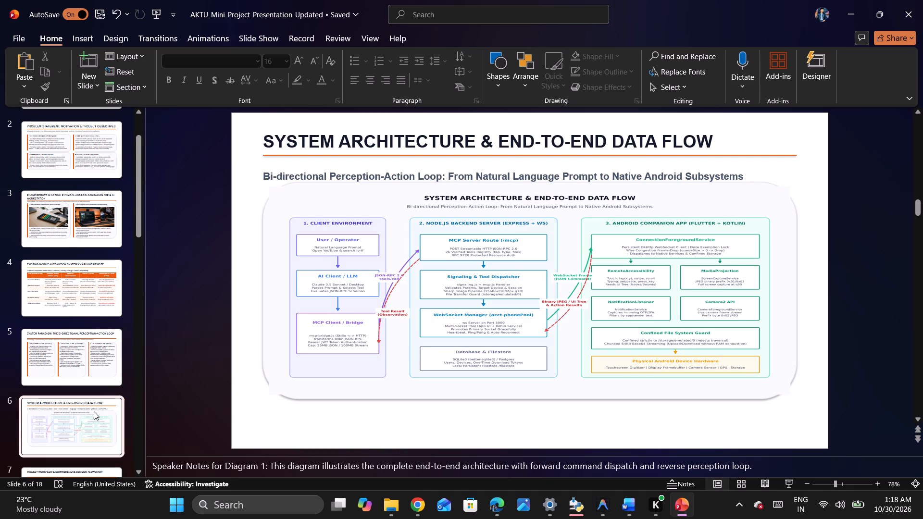
# Set slide 7's "Project Workflow & Comprehensive Decision Flowchart" title to font size 24.
pyautogui.scroll(-1, 95, 412)
pyautogui.click(69, 343)
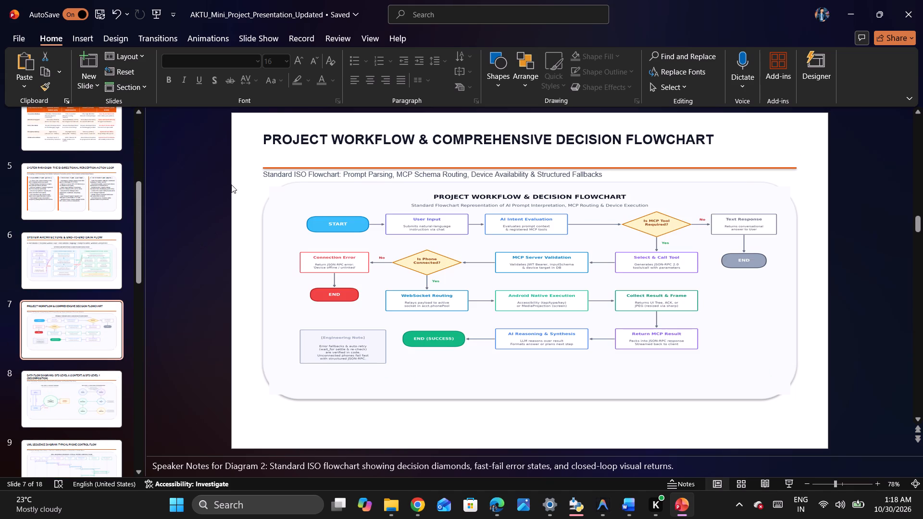
pyautogui.click(292, 136)
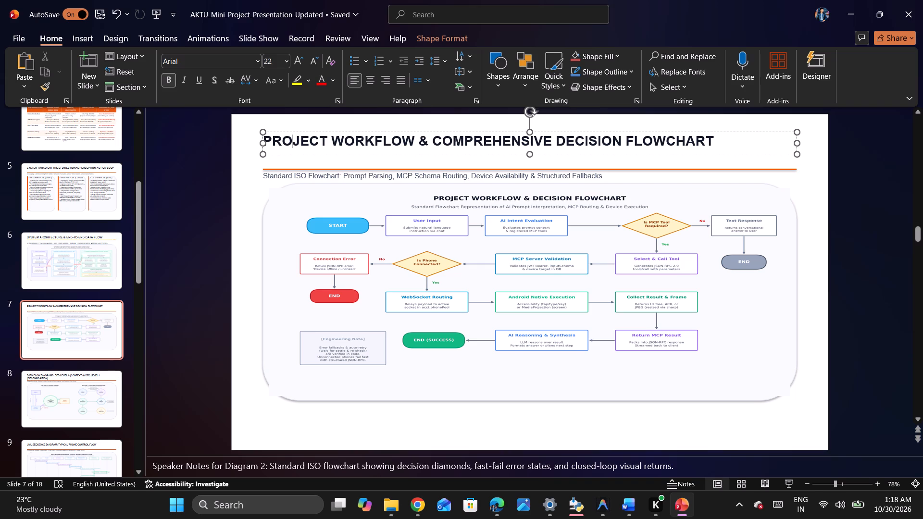
pyautogui.hotkey('ctrl', 'a')
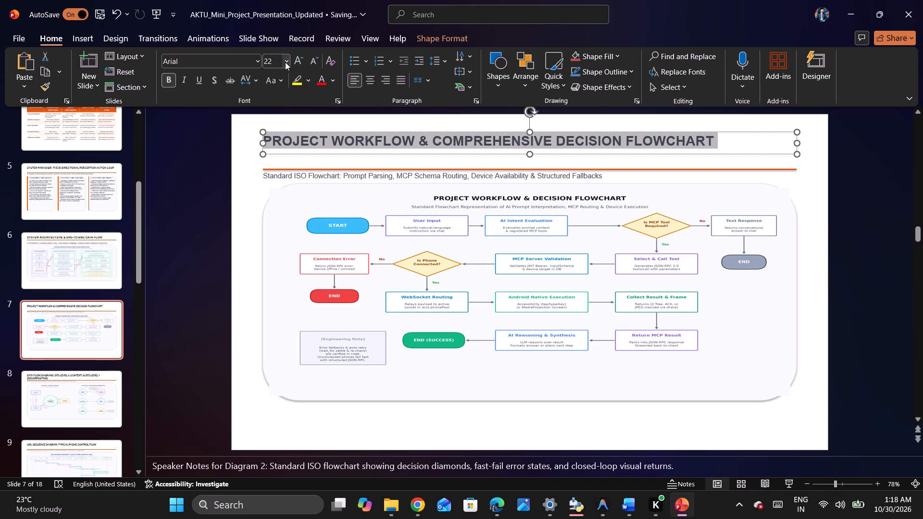
pyautogui.click(285, 62)
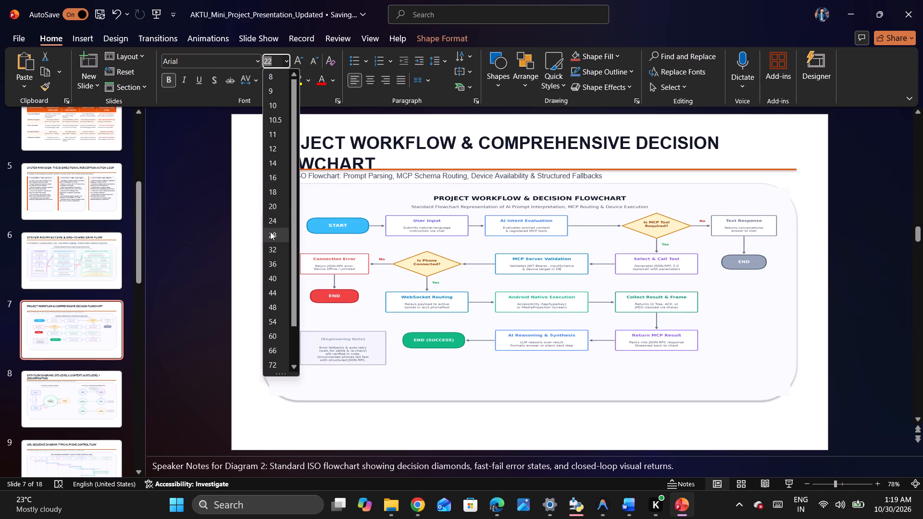
pyautogui.click(270, 222)
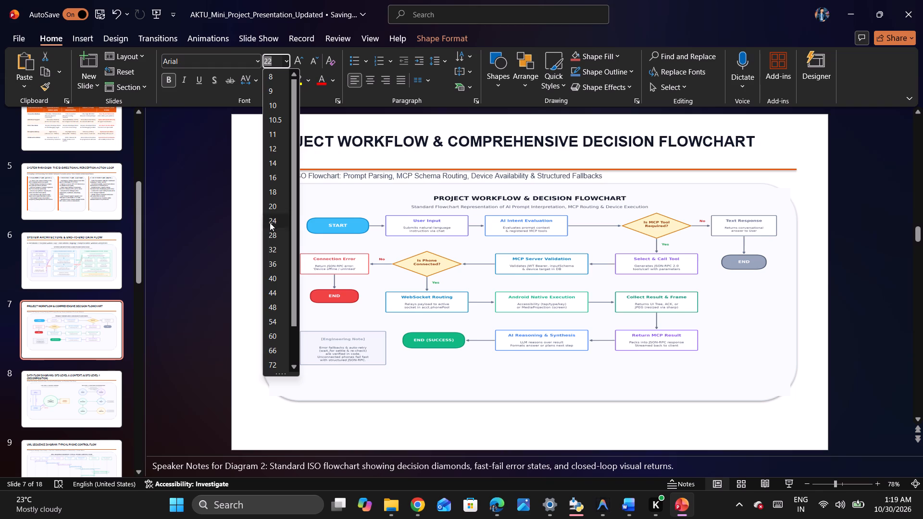
pyautogui.click(241, 175)
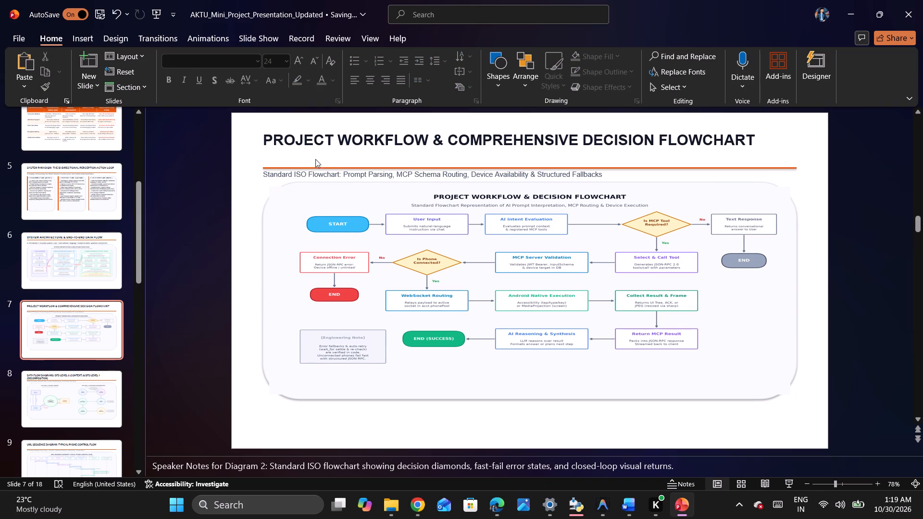
# Move slide 7's orange divider line up so it sits just beneath the title.
pyautogui.click(324, 166)
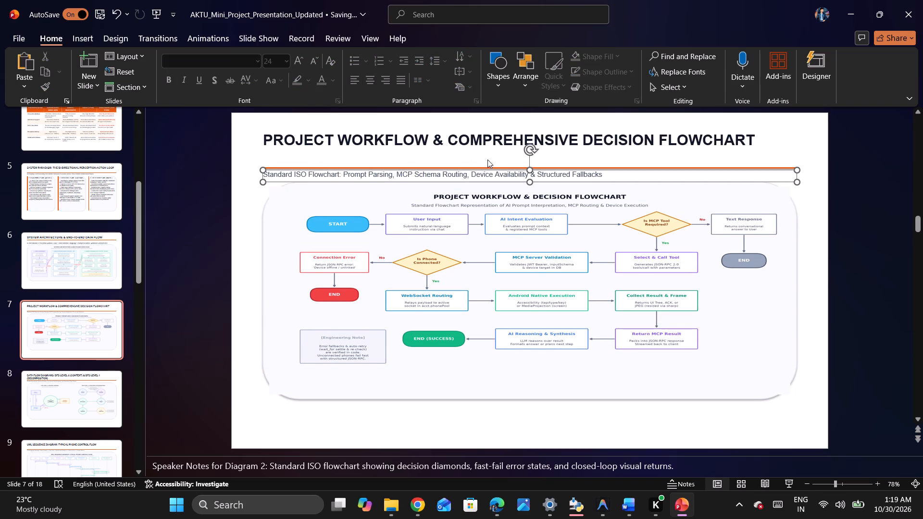
pyautogui.click(491, 164)
pyautogui.moveTo(491, 164); pyautogui.dragTo(491, 159)
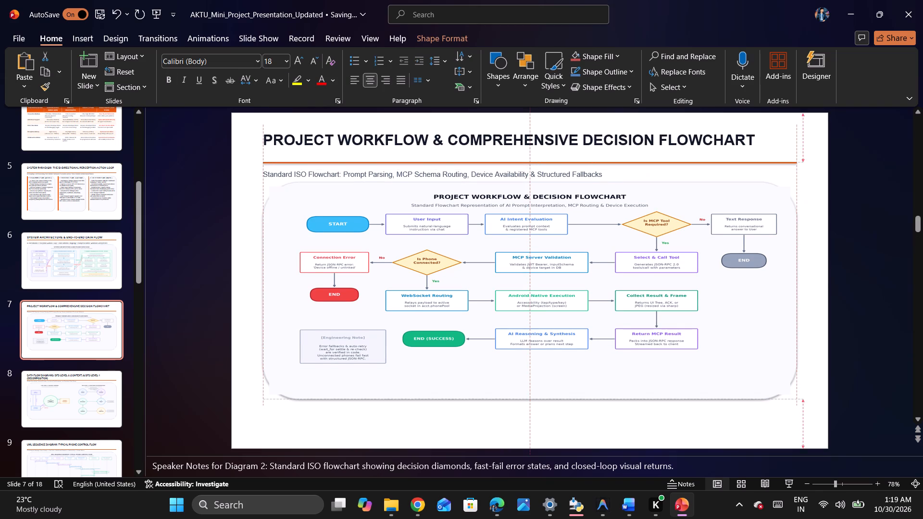
pyautogui.moveTo(491, 159); pyautogui.dragTo(491, 152)
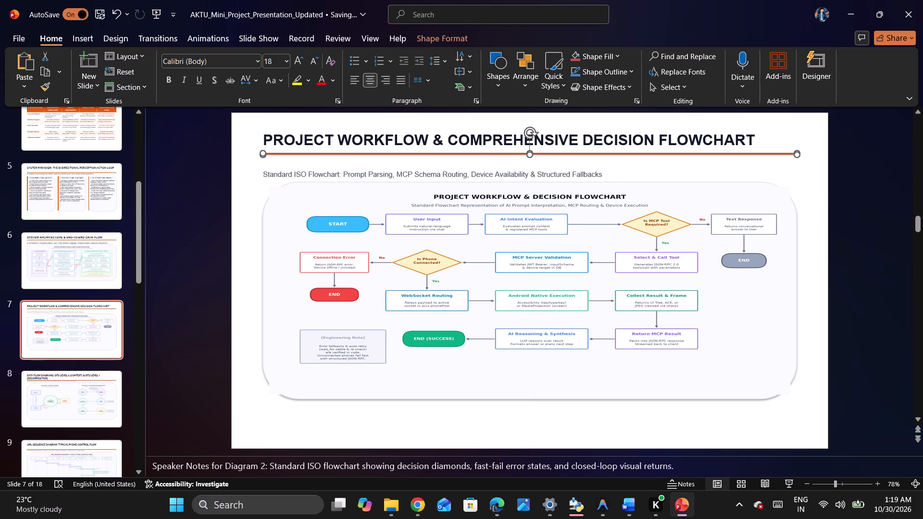
# Set slide 7's entire "Standard ISO Flowchart" subtitle to font size 14.
pyautogui.click(460, 176)
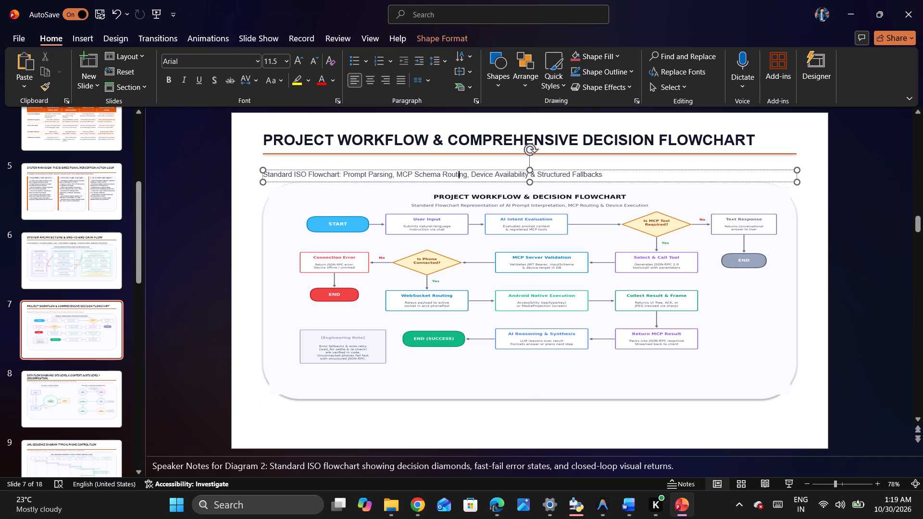
pyautogui.hotkey('ctrl', 'a')
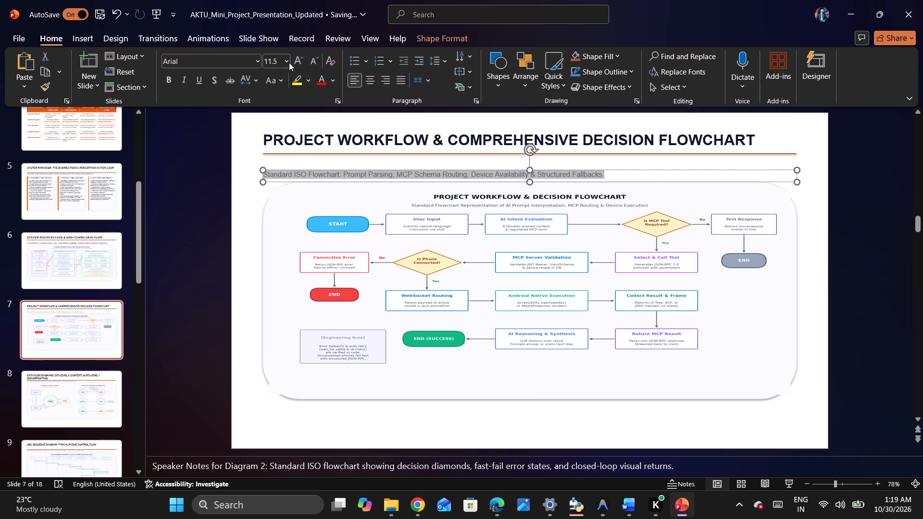
pyautogui.click(286, 62)
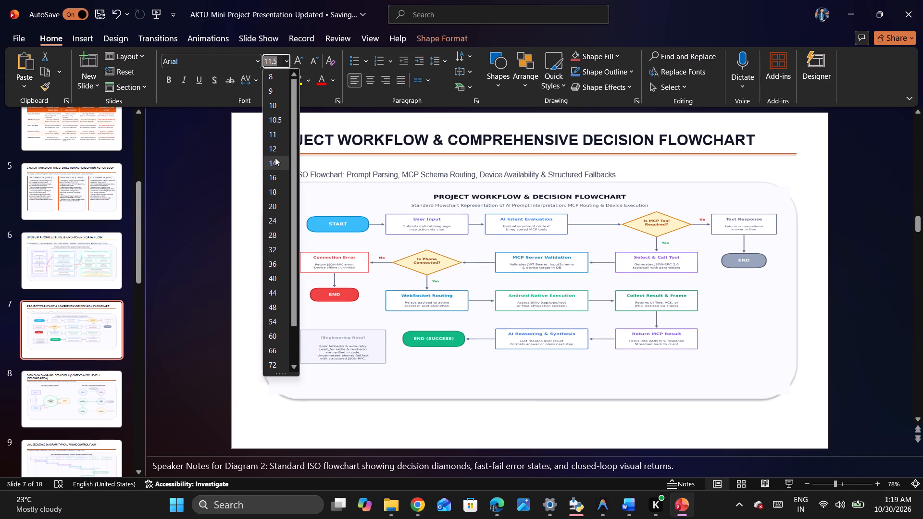
pyautogui.click(275, 159)
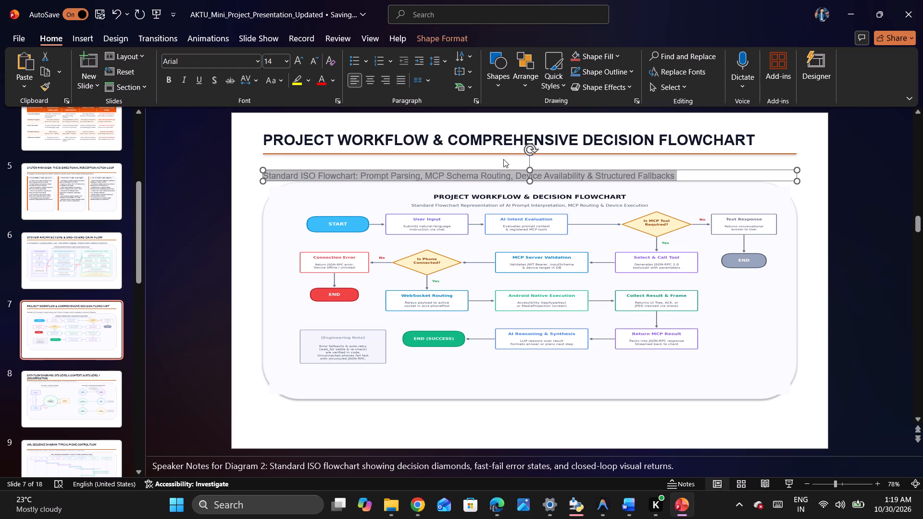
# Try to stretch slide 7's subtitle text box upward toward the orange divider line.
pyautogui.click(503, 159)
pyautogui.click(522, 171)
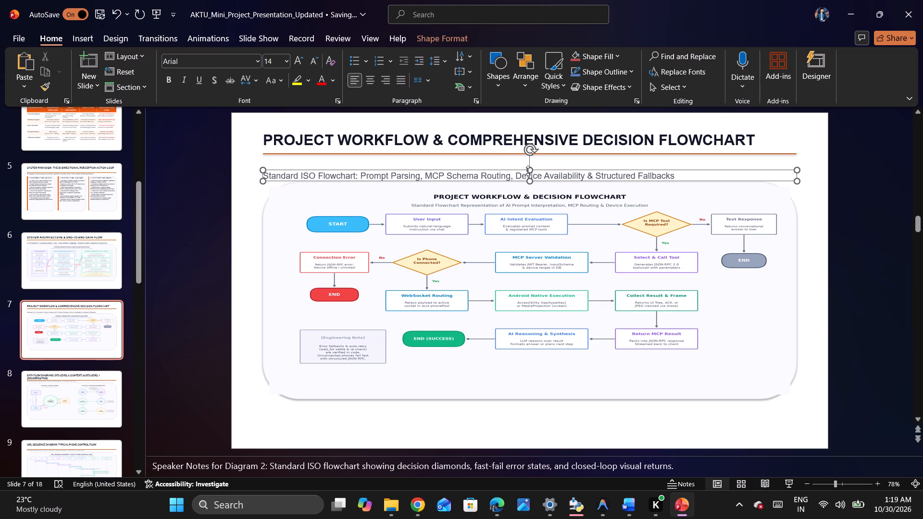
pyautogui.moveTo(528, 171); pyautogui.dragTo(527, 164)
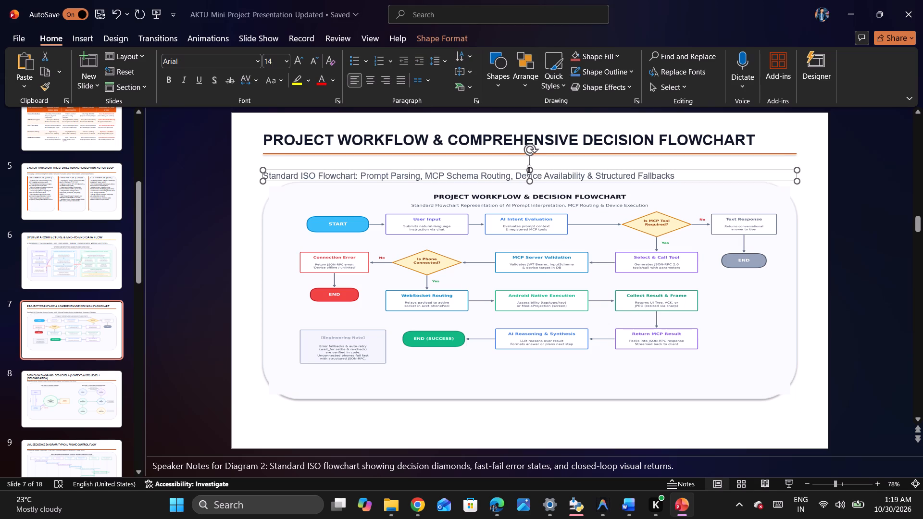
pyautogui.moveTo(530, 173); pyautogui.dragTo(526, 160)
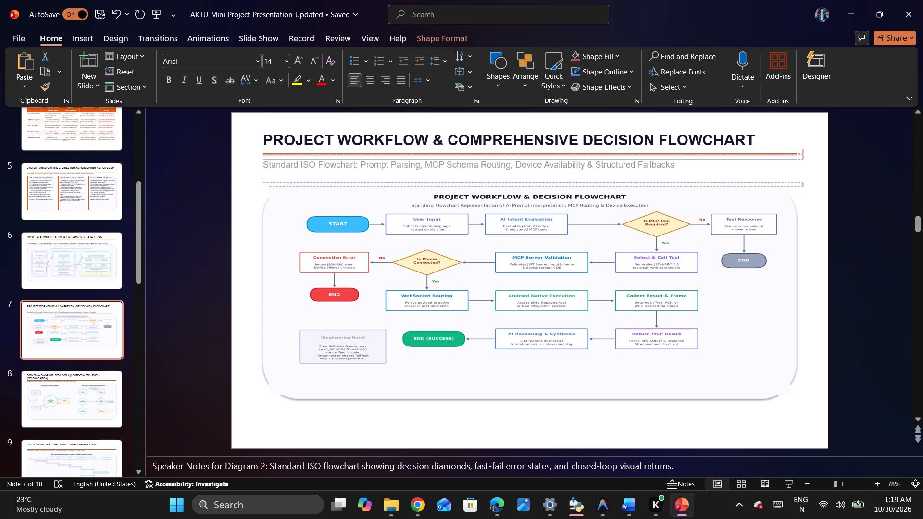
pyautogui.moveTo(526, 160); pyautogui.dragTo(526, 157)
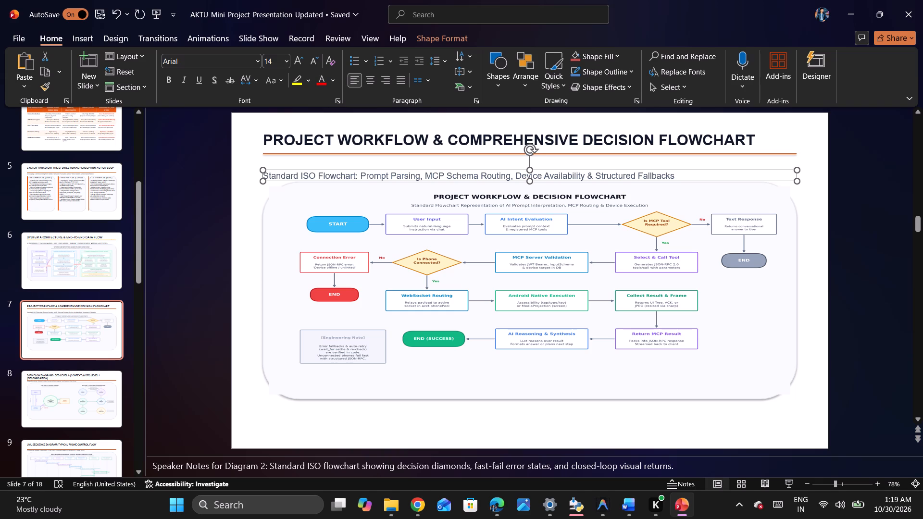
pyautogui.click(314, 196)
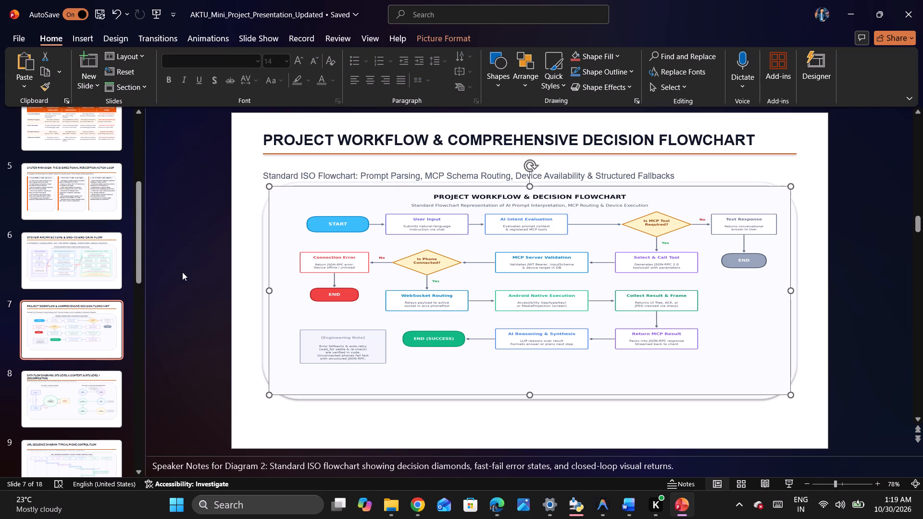
# Make slide 7's entire "Standard ISO Flowchart" subtitle bold.
pyautogui.click(298, 177)
pyautogui.hotkey('ctrl', 'a')
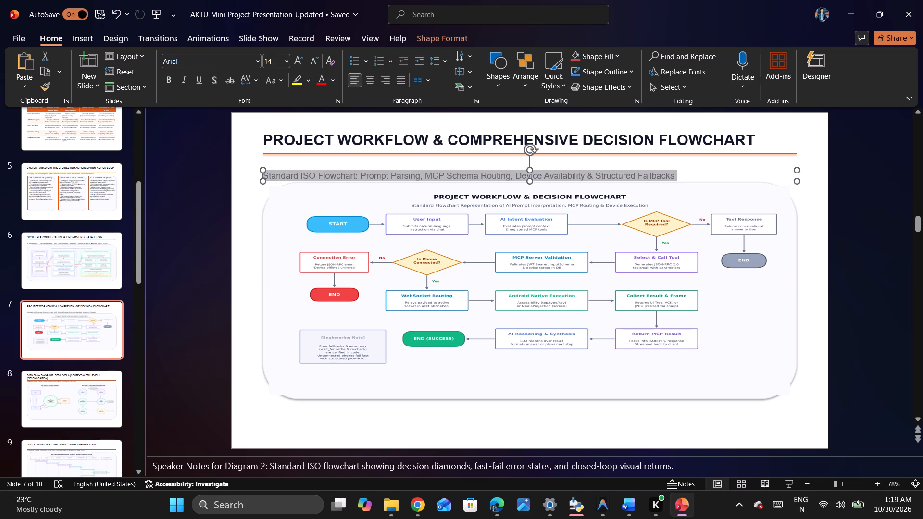
pyautogui.click(165, 78)
pyautogui.click(228, 180)
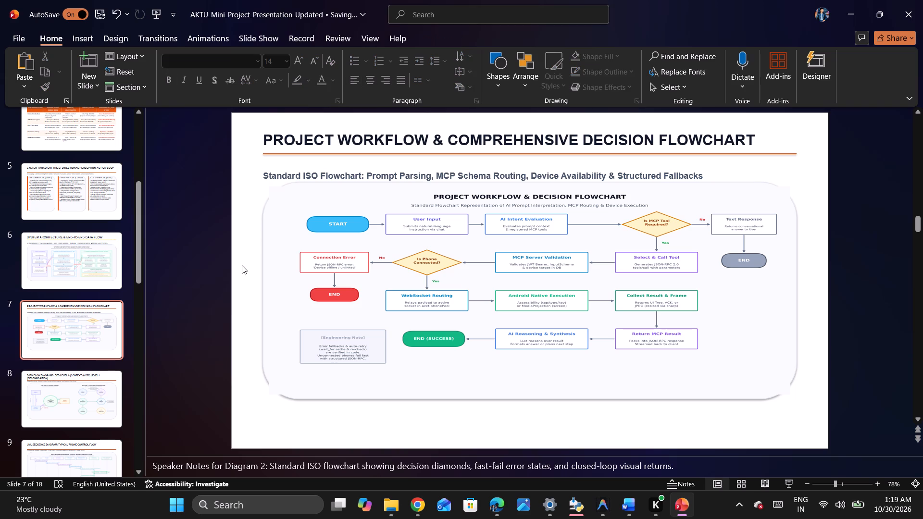
# Open slide 7's "Standard ISO Flowchart" subtitle text for editing.
pyautogui.click(288, 173)
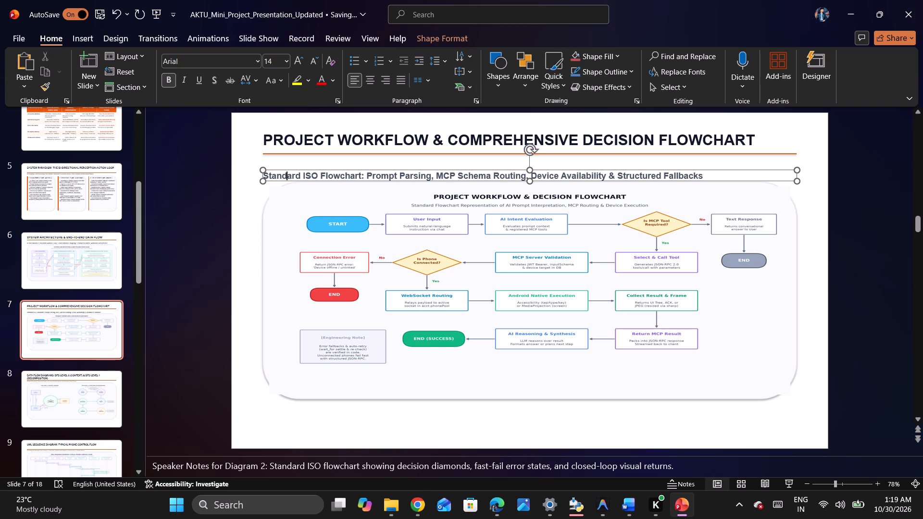